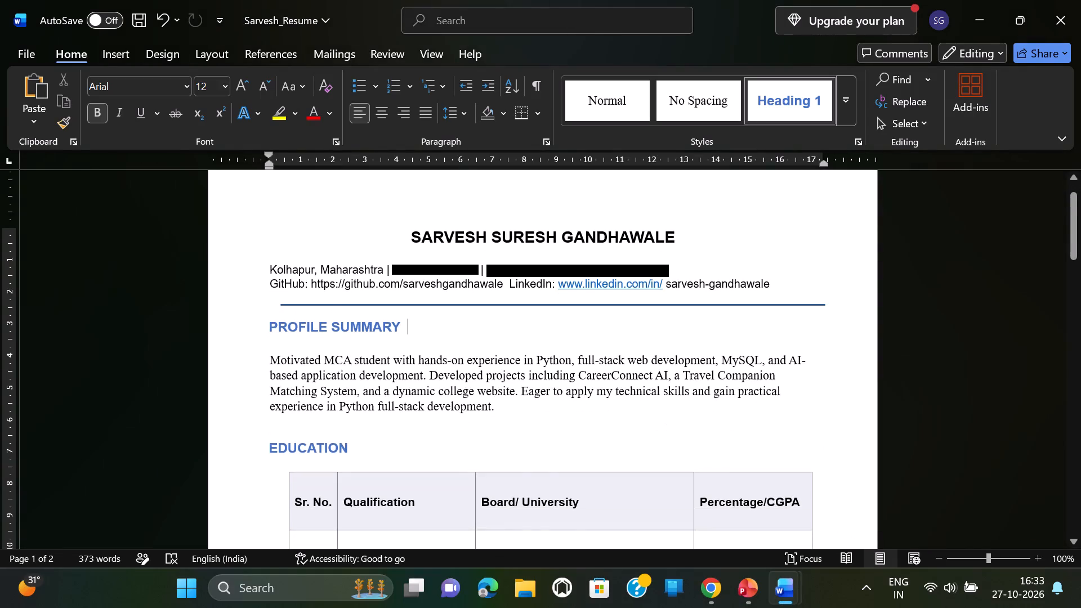
scroll(546, 368, "down", 6)
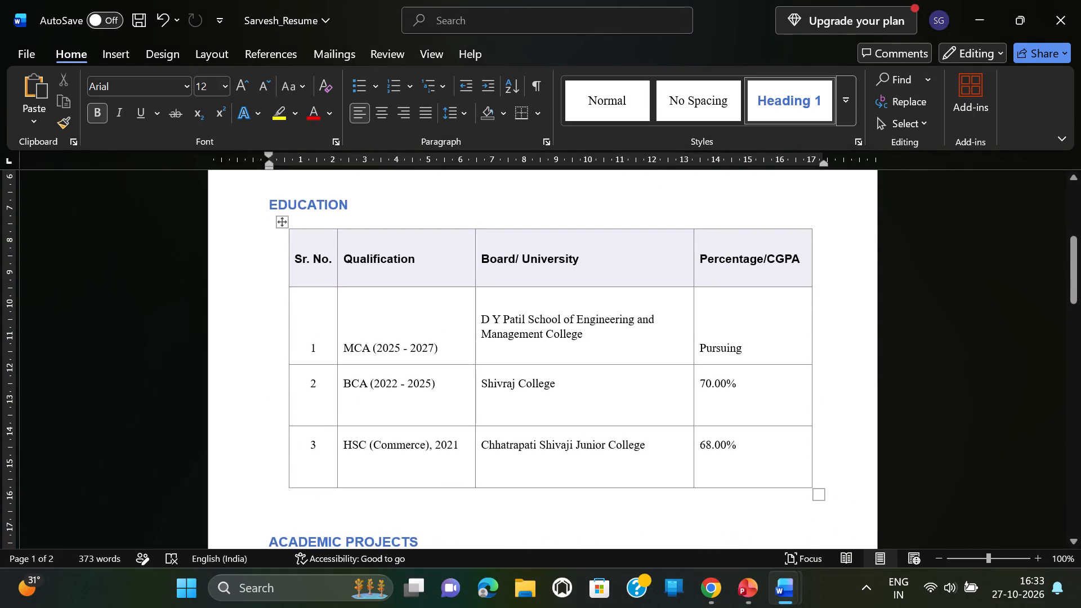
left_click_drag(444, 348, 347, 340)
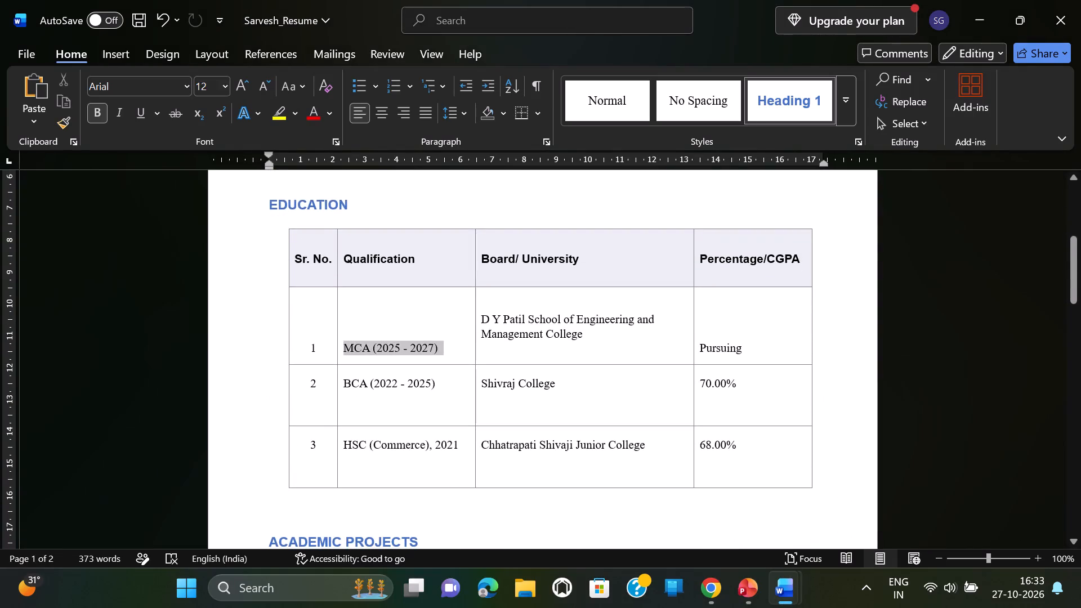
left_click_drag(347, 340, 315, 339)
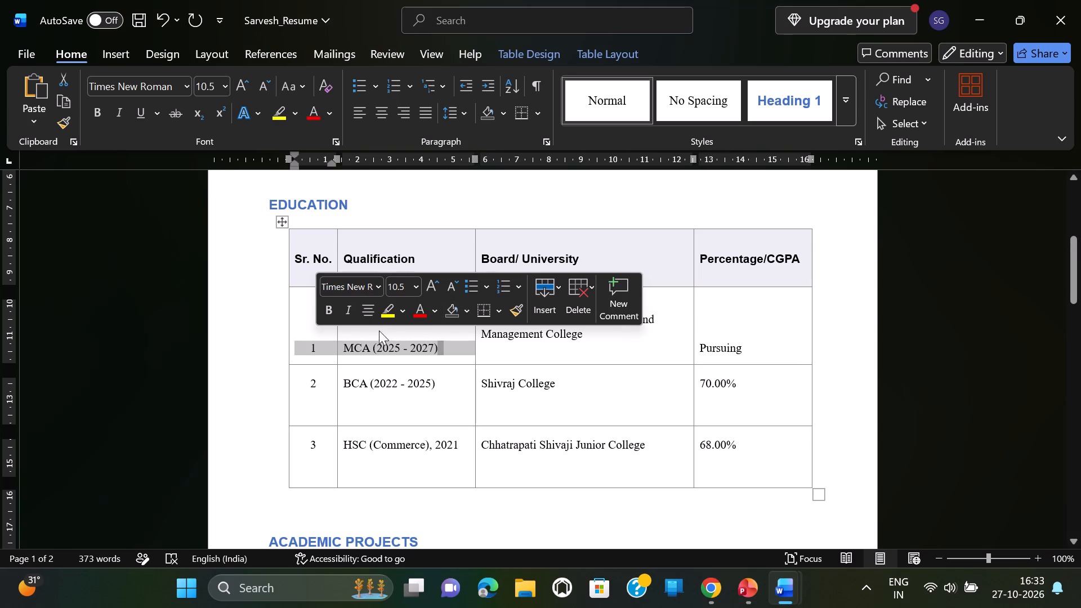
left_click(397, 333)
left_click(395, 326)
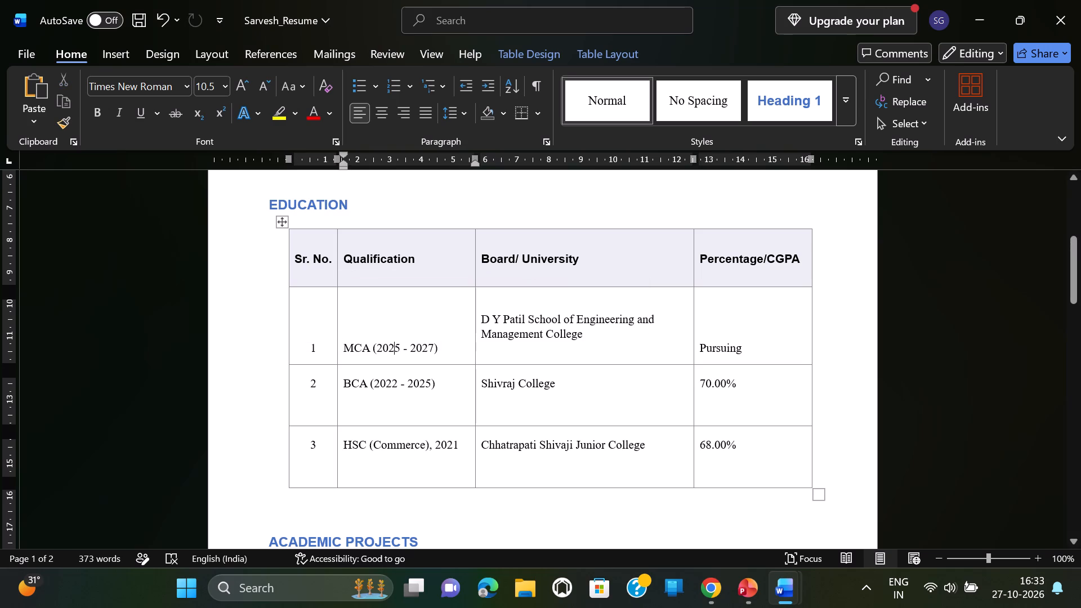
left_click(395, 326)
key("Left")
key("Left")
key("Left")
key("Left")
key("Left")
key("Left")
key("Left")
key("Left")
key("BackSpace")
key("BackSpace")
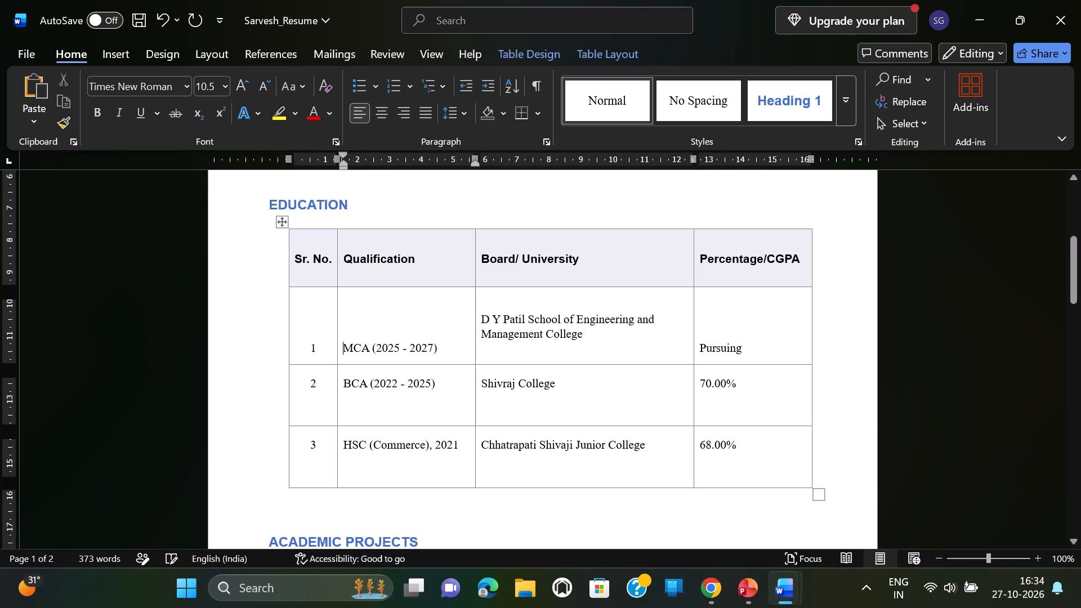
key("BackSpace")
key("BackSpace")
key("BackSpace")
key("BackSpace")
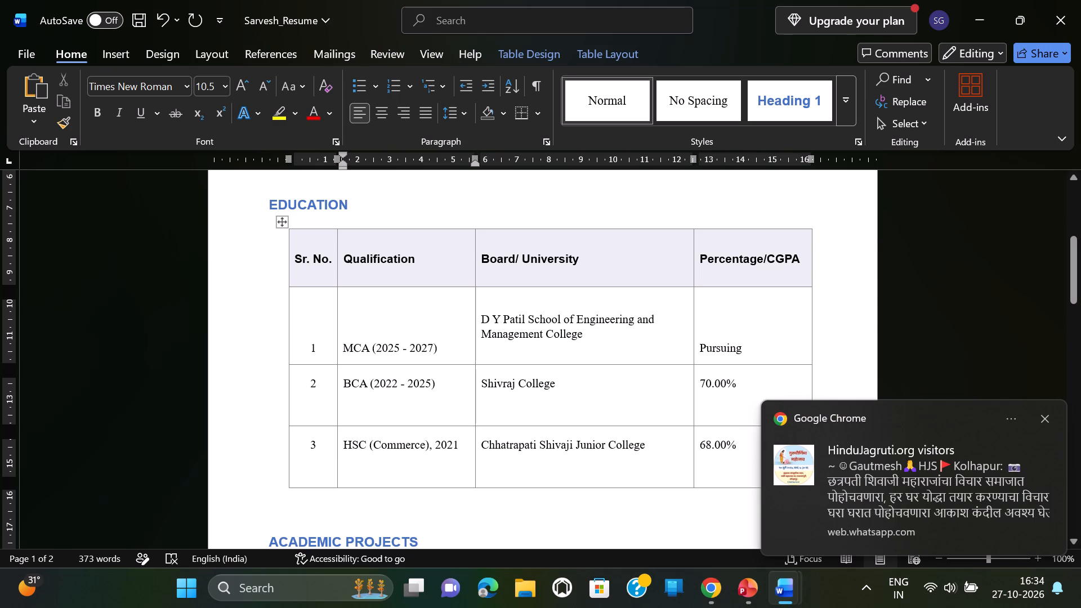
Add one line break after "MCA (2025 - 2027)", after serial number 1 and after "Pursuing" in the MCA row.
left_click(439, 345)
key("Return")
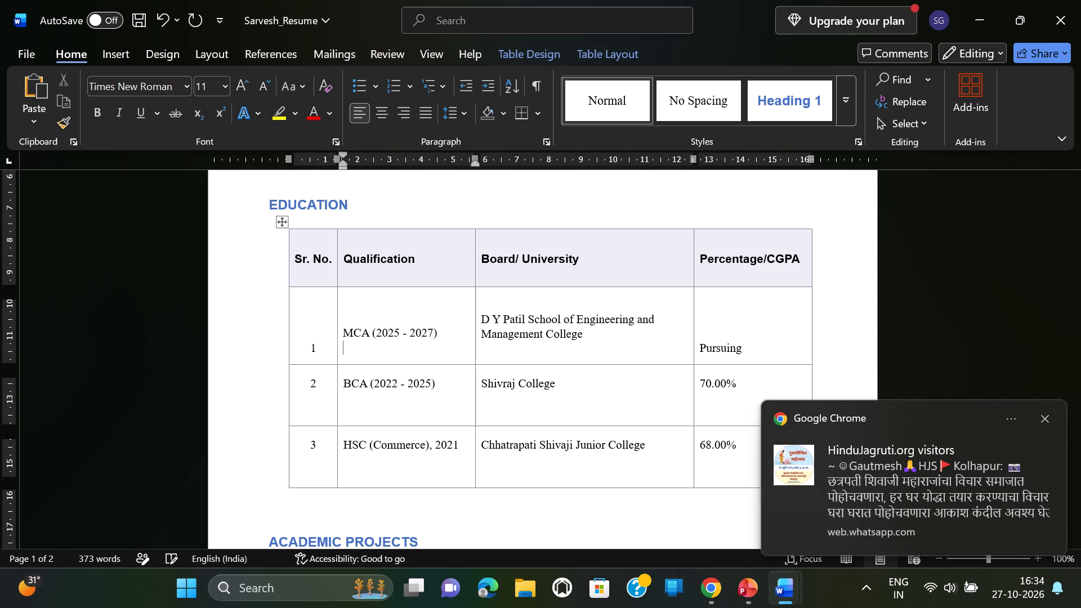
left_click(315, 349)
key("Return")
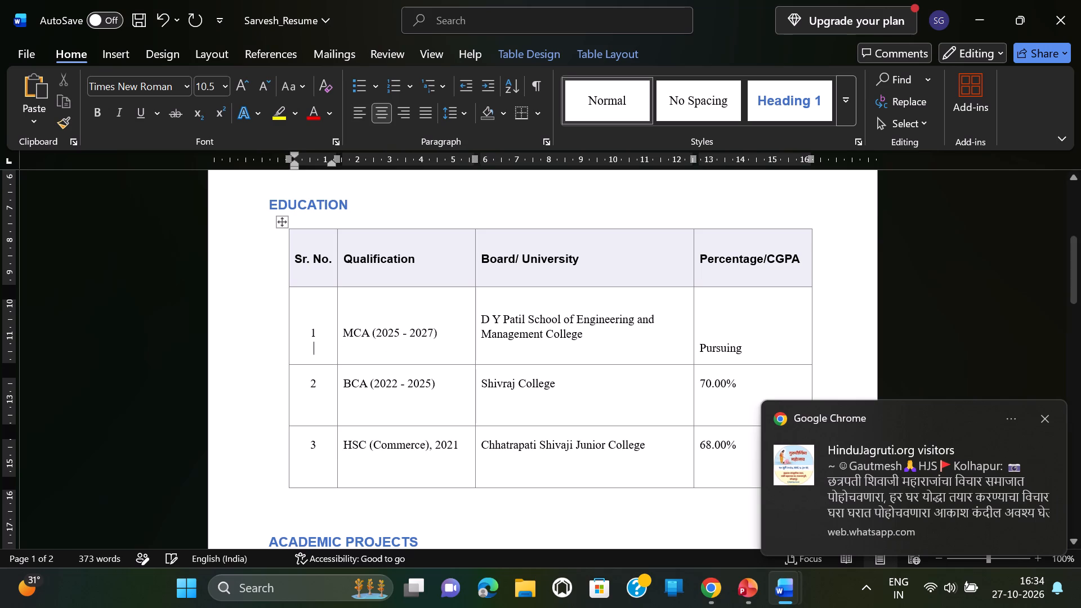
left_click(749, 348)
key("Return")
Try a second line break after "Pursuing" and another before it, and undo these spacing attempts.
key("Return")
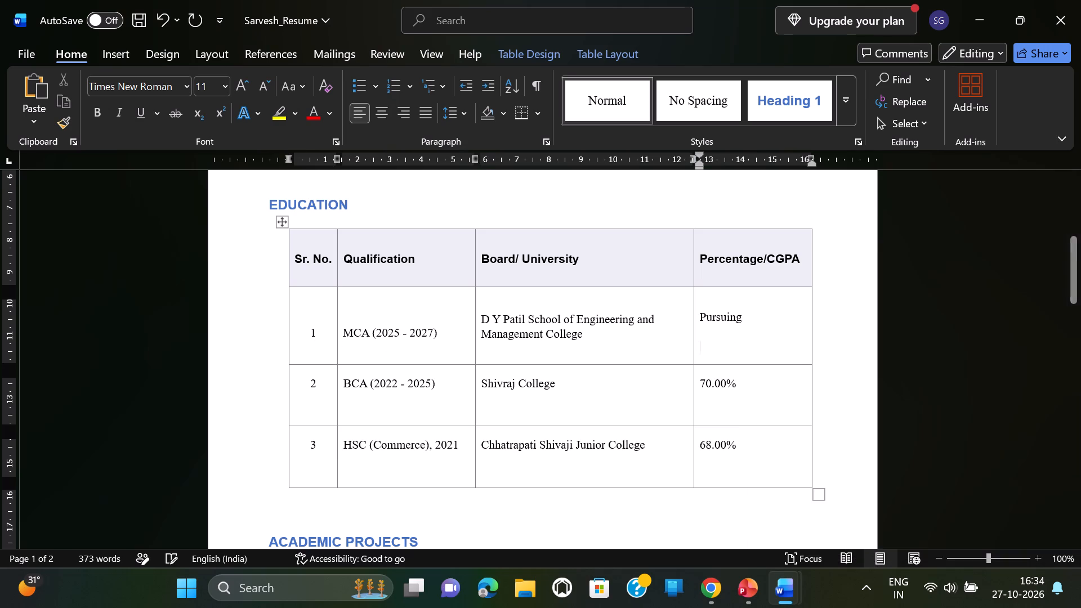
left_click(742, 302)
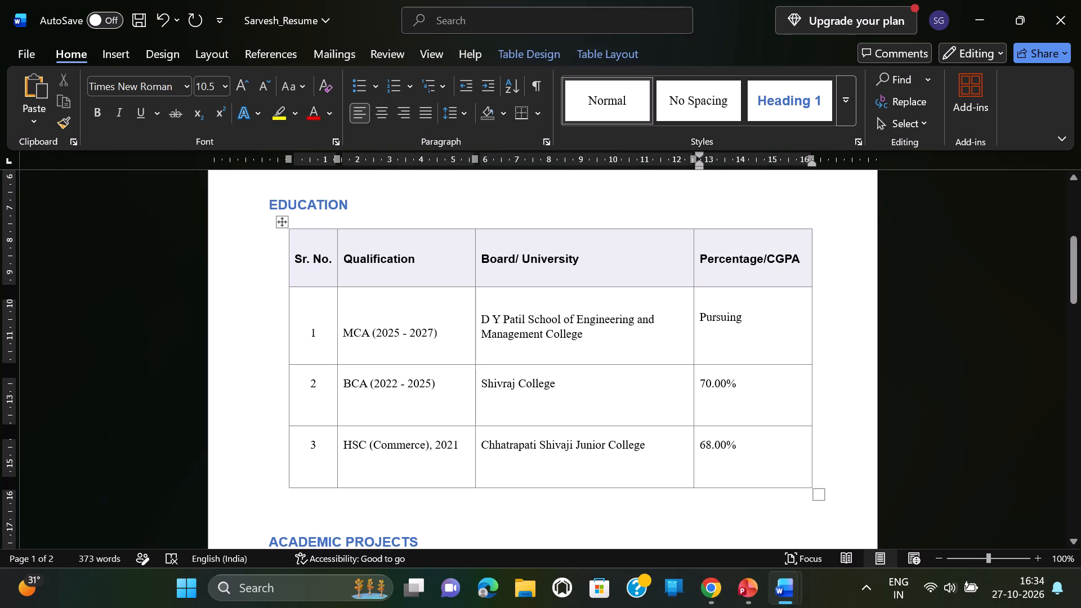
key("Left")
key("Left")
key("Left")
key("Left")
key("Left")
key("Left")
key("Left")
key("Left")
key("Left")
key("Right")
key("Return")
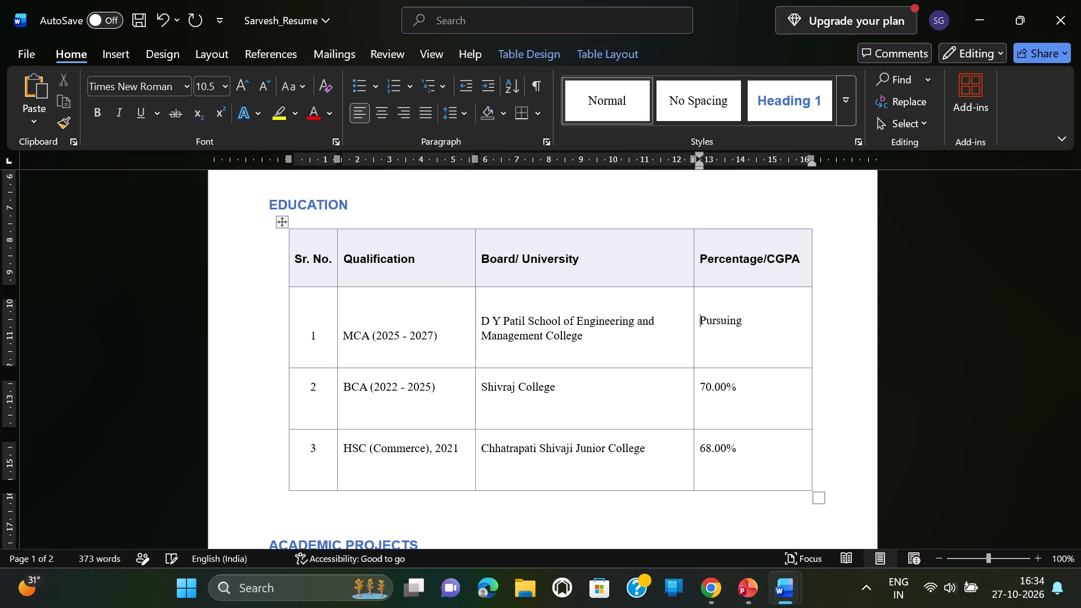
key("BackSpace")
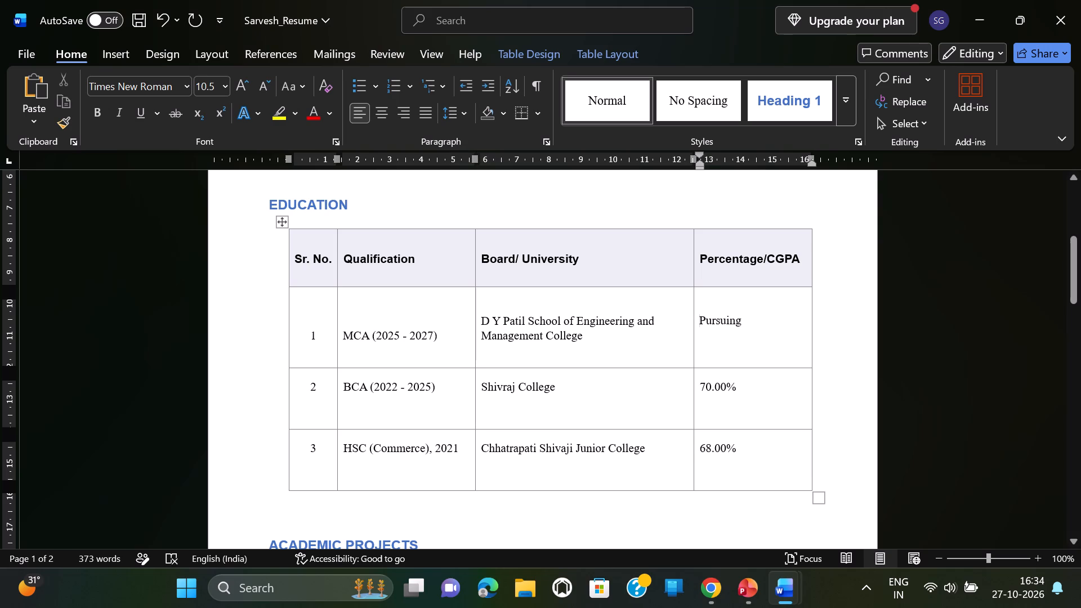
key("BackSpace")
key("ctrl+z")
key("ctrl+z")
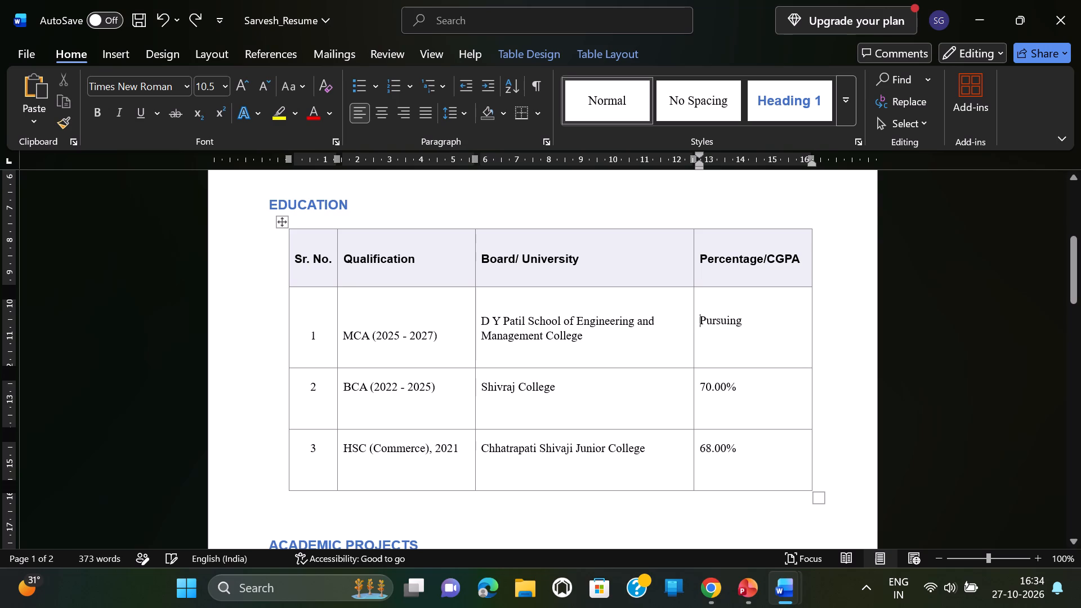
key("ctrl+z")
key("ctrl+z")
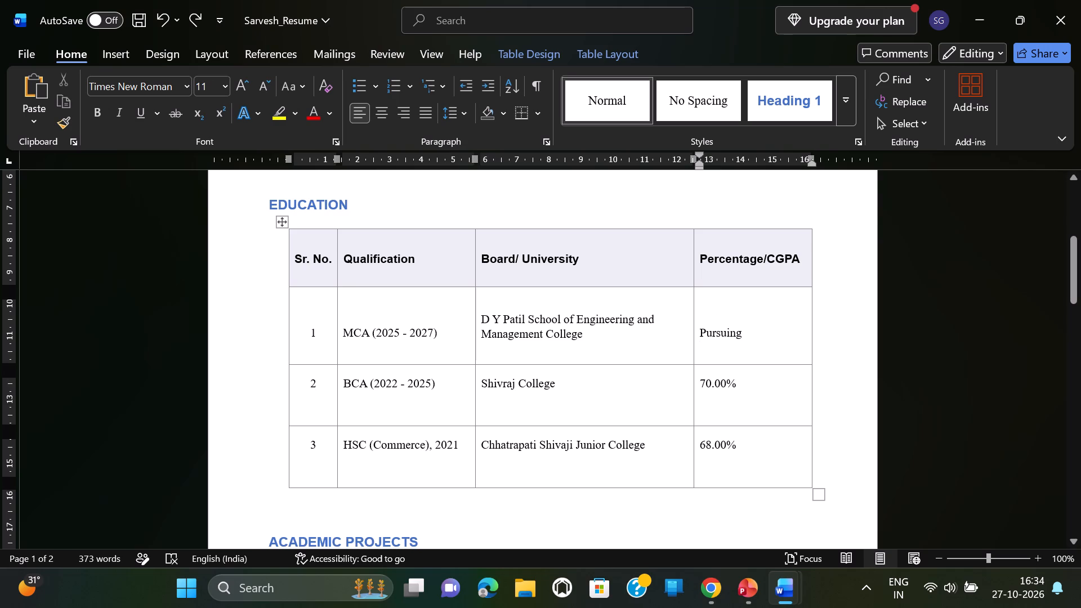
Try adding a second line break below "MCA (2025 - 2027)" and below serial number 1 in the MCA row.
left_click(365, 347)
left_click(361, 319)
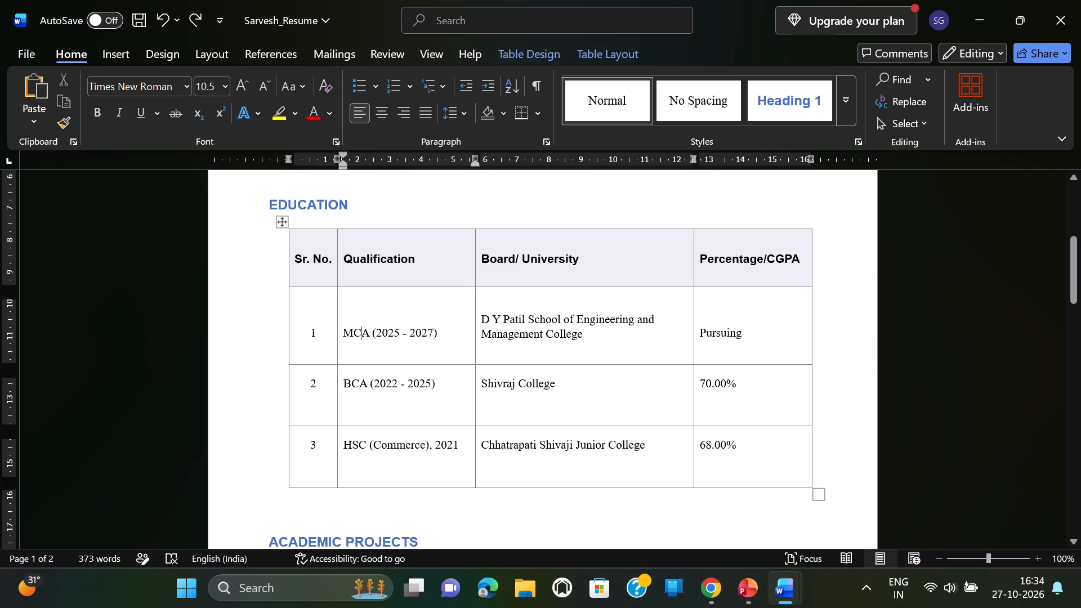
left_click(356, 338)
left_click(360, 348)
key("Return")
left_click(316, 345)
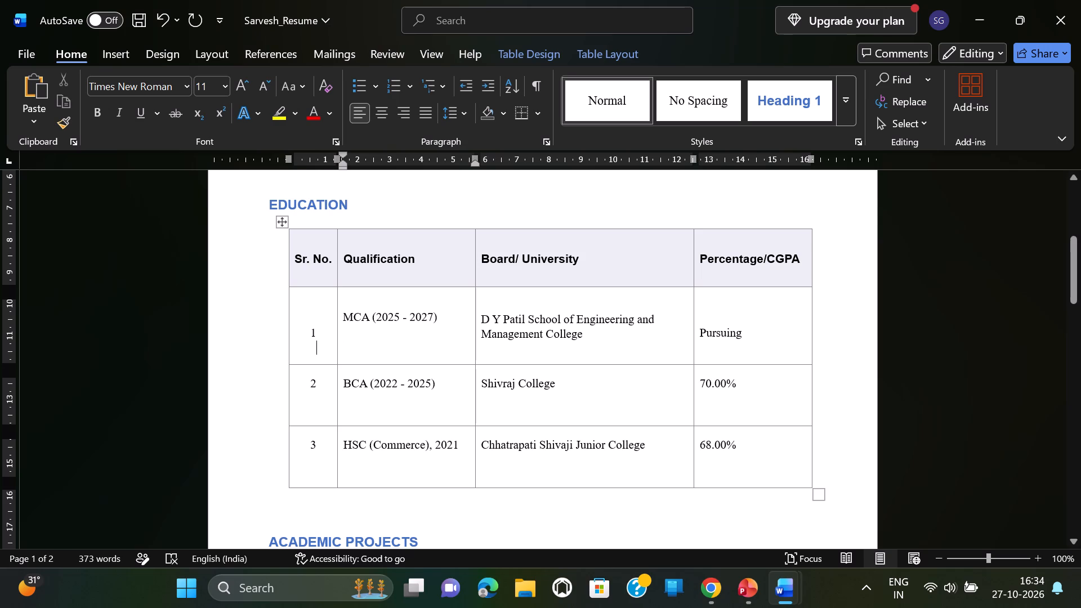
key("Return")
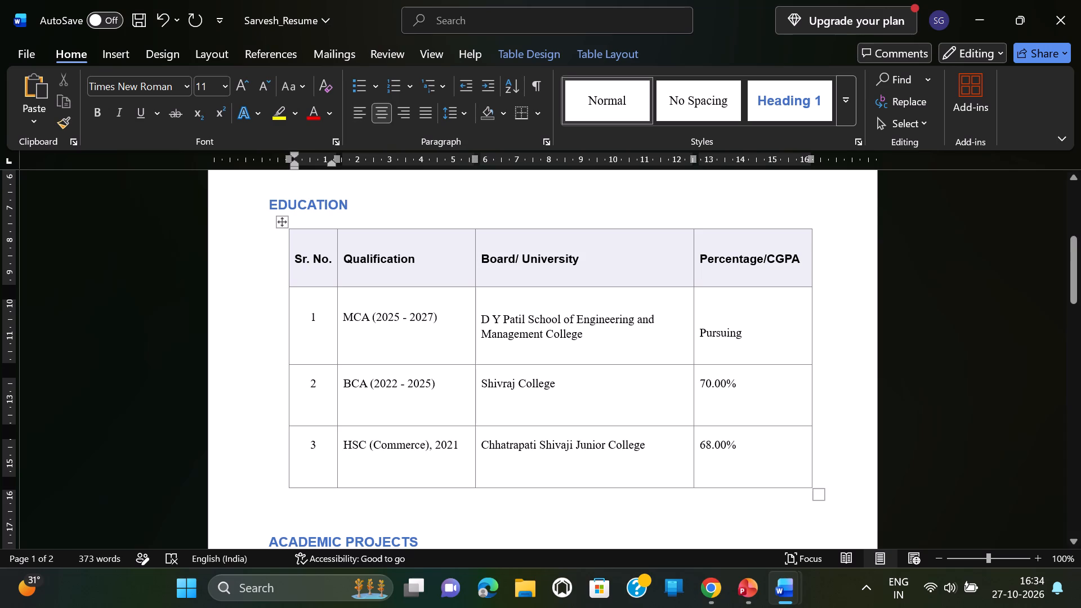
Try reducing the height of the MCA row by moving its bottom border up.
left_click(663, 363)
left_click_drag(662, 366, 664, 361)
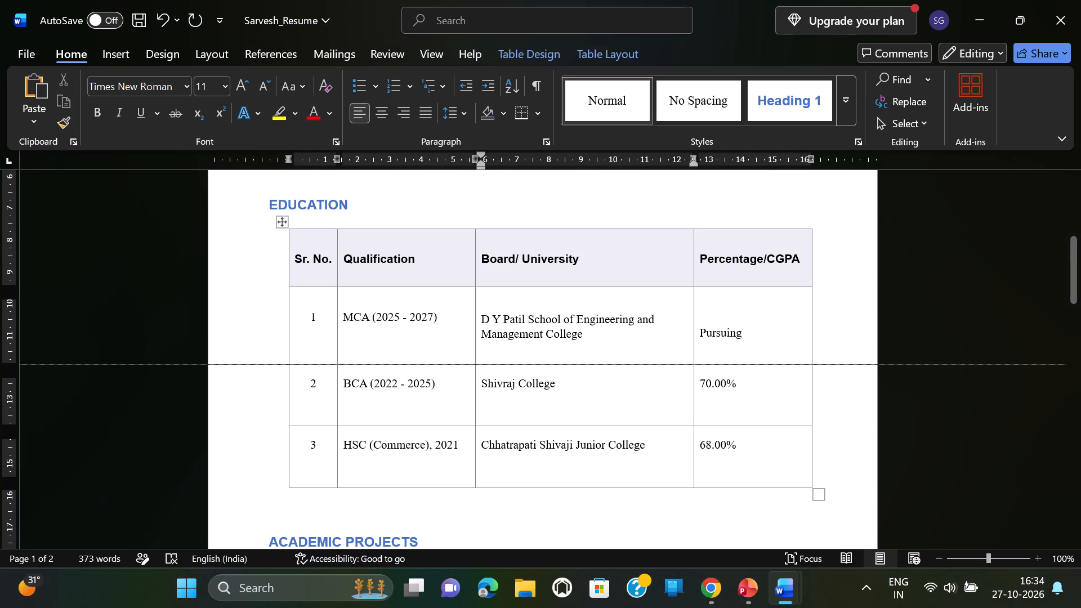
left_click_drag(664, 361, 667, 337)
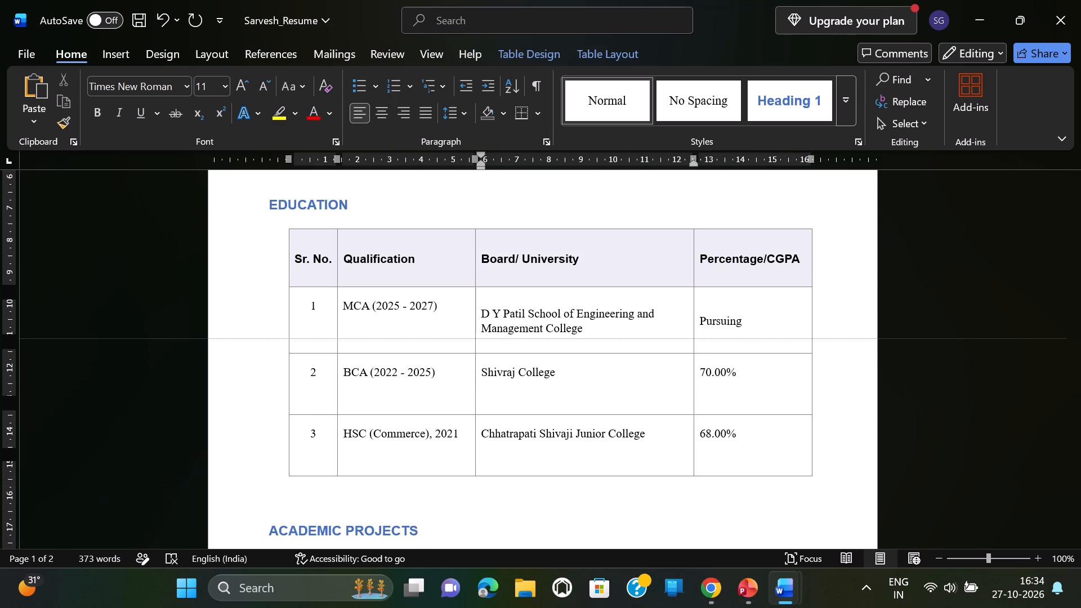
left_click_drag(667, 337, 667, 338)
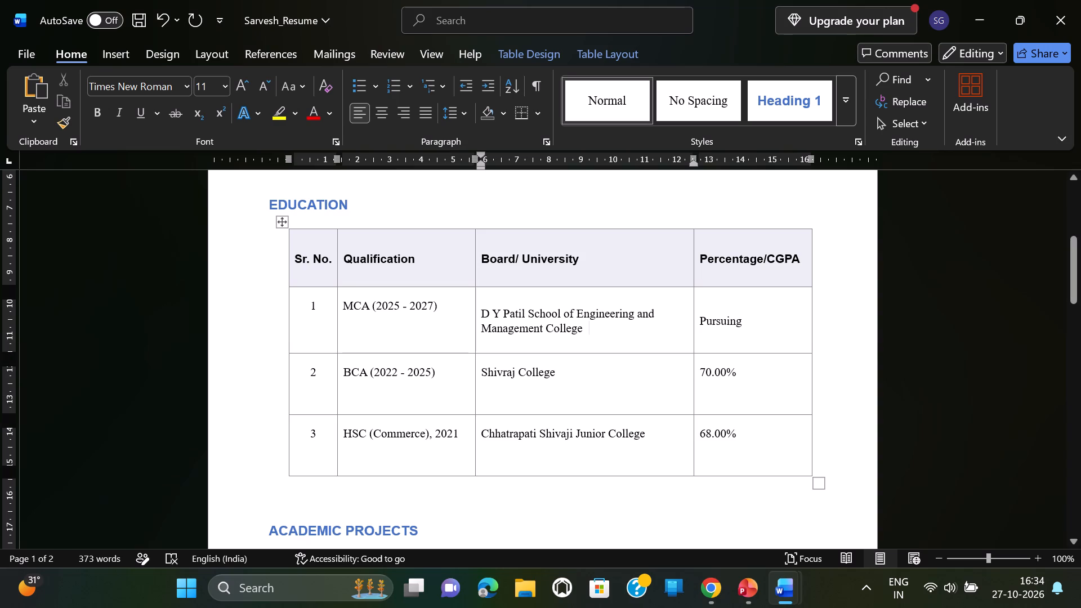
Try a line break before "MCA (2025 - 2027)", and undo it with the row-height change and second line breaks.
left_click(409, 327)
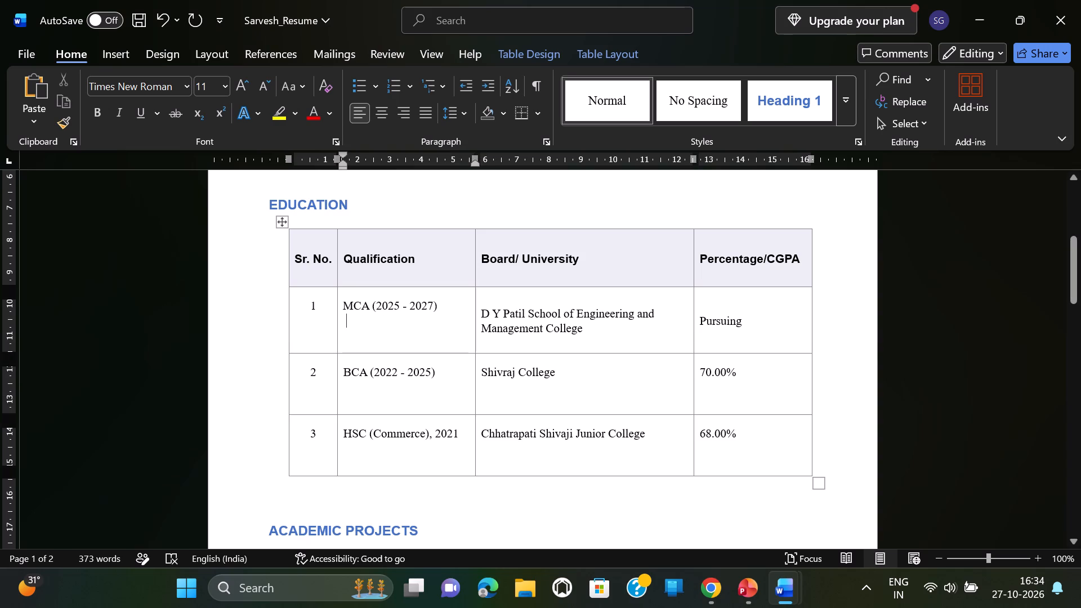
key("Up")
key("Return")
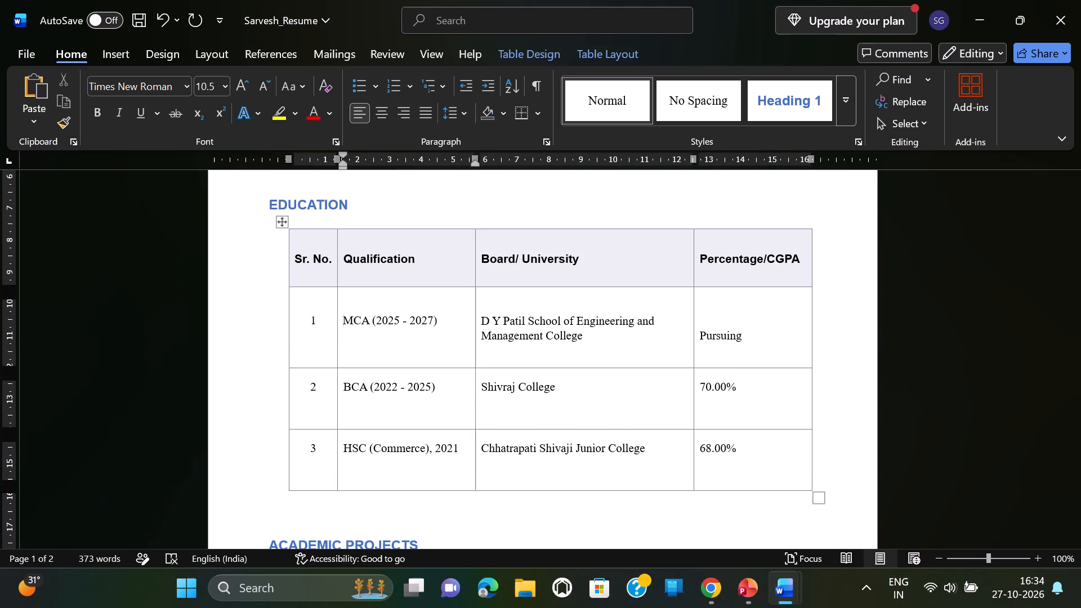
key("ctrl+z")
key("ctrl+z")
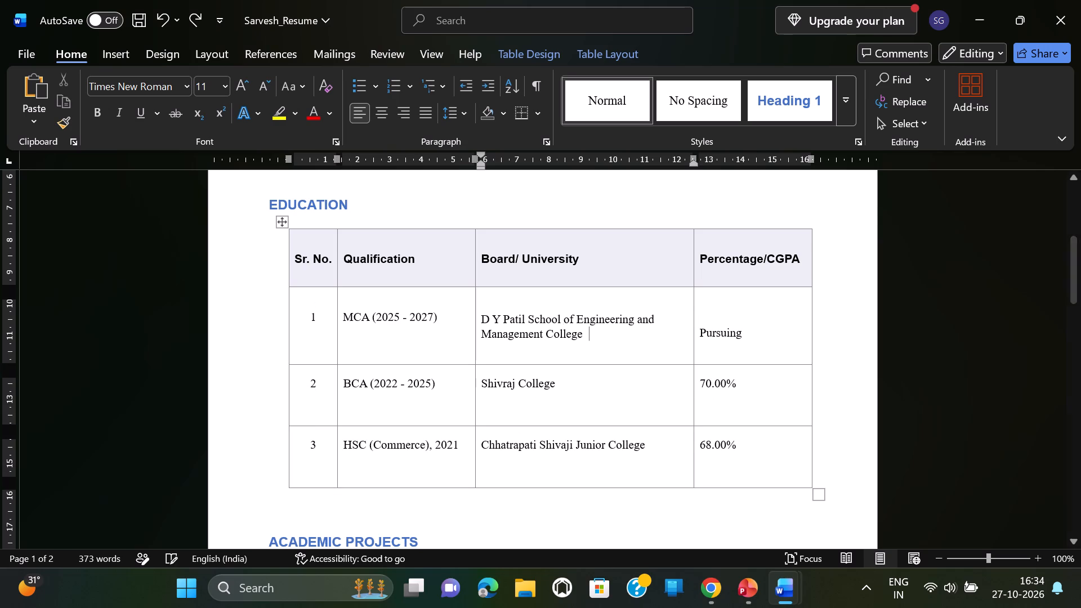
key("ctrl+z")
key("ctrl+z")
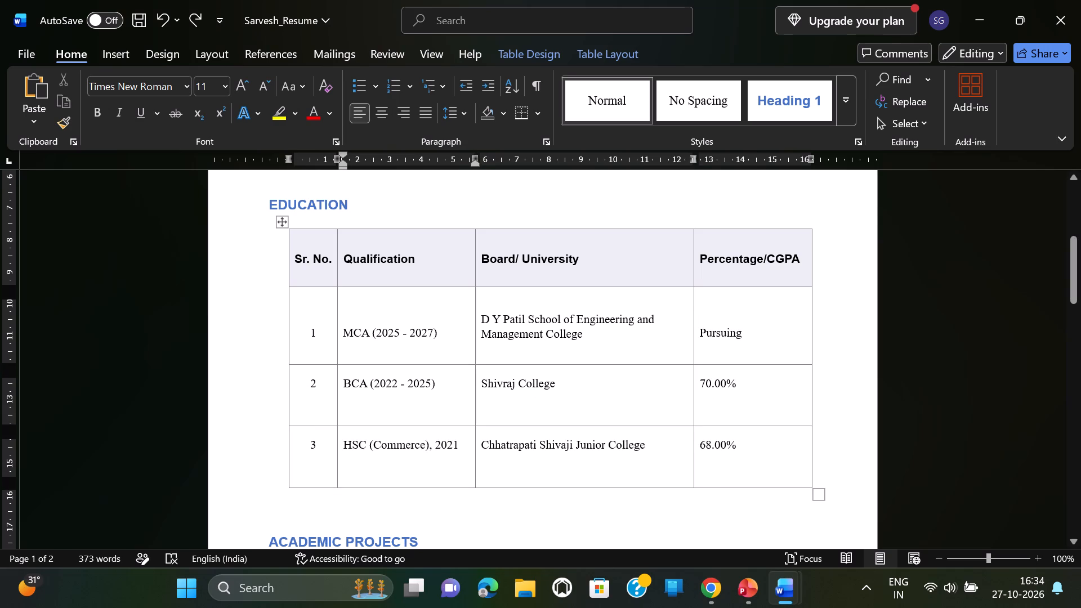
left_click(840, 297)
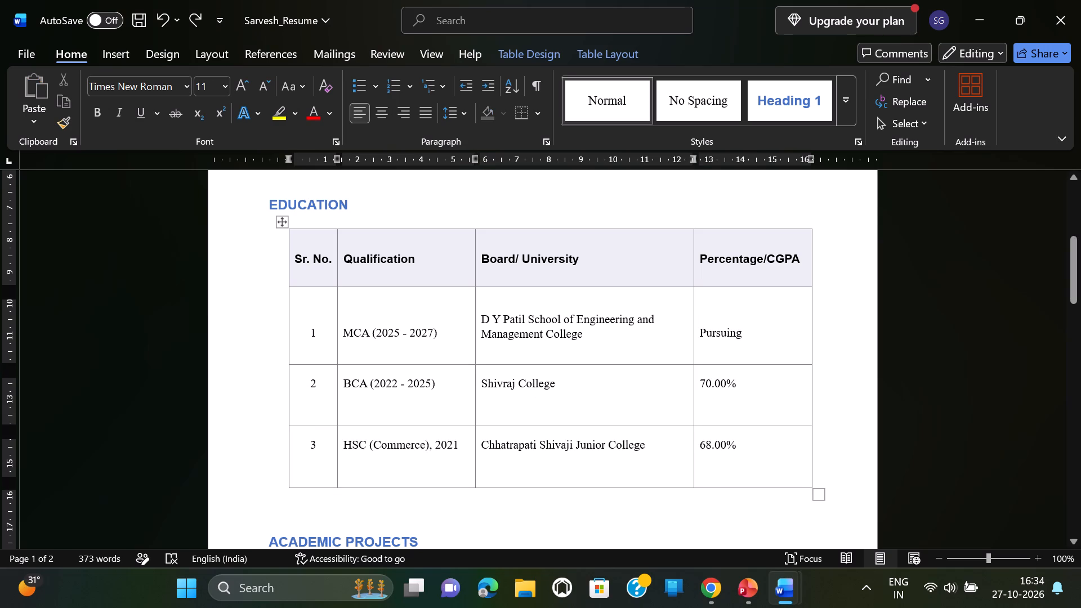
Reduce the height of the MCA row in the Education table by moving its bottom border up beneath the college name.
left_click(581, 360)
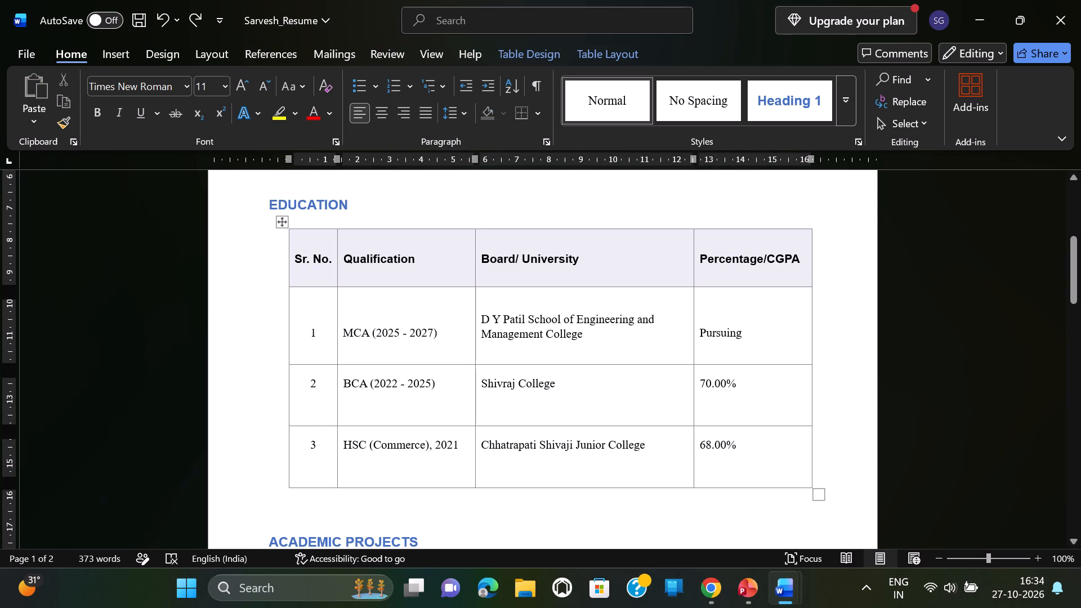
left_click(583, 367)
left_click(586, 365)
left_click(590, 362)
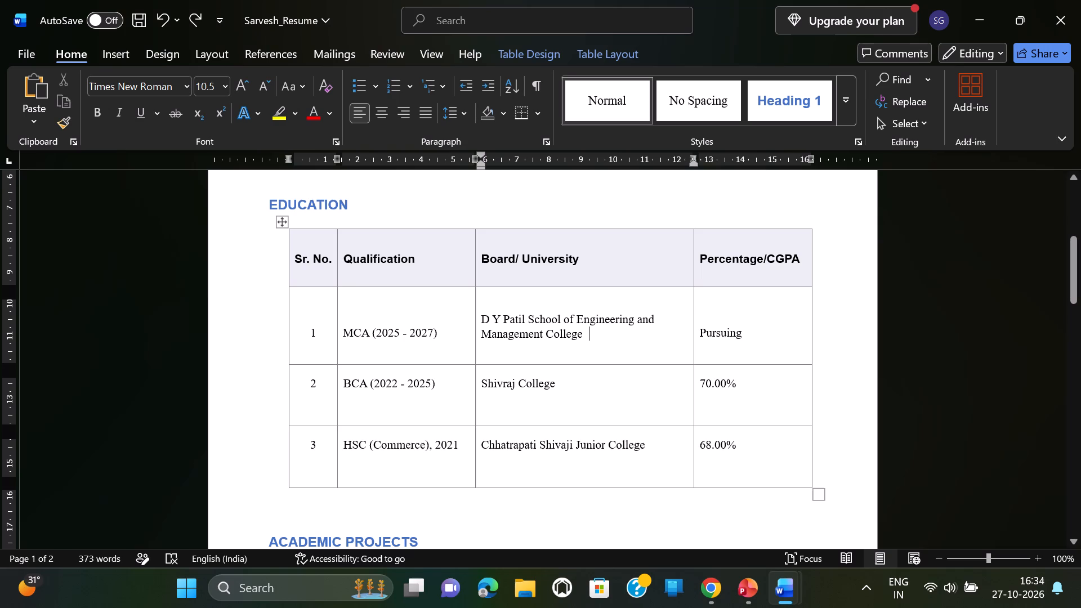
double_click(614, 361)
left_click(696, 363)
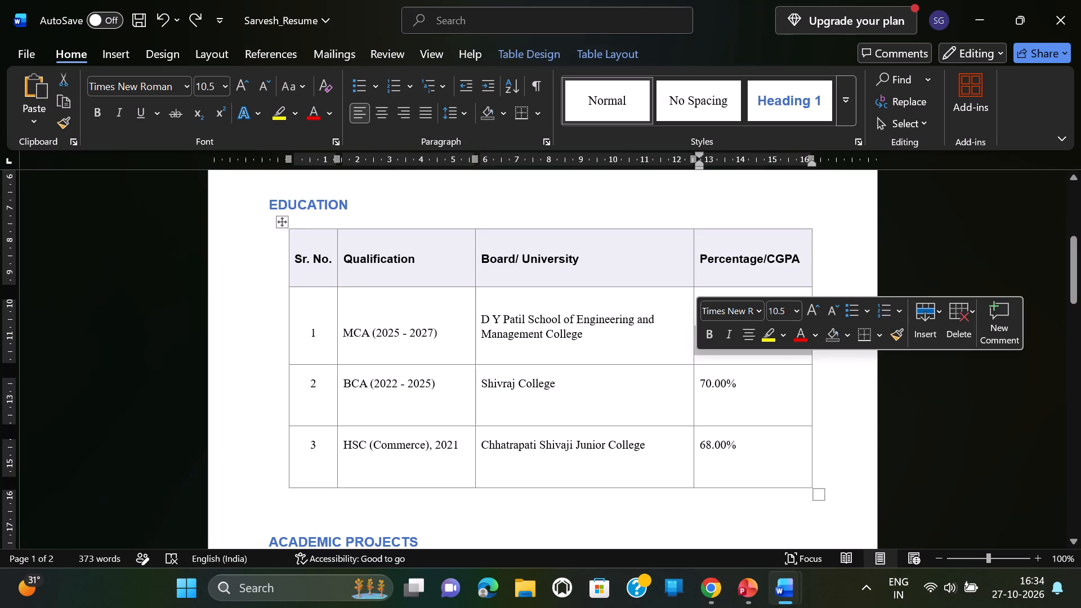
left_click(666, 360)
triple_click(654, 364)
left_click_drag(654, 364, 662, 339)
double_click(633, 365)
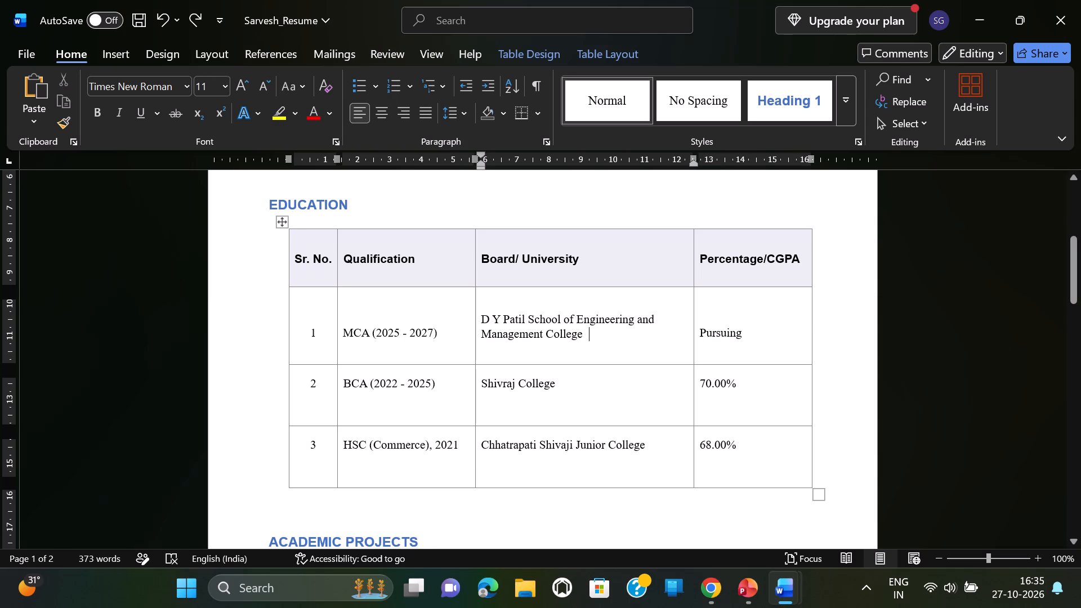
left_click_drag(633, 365, 642, 324)
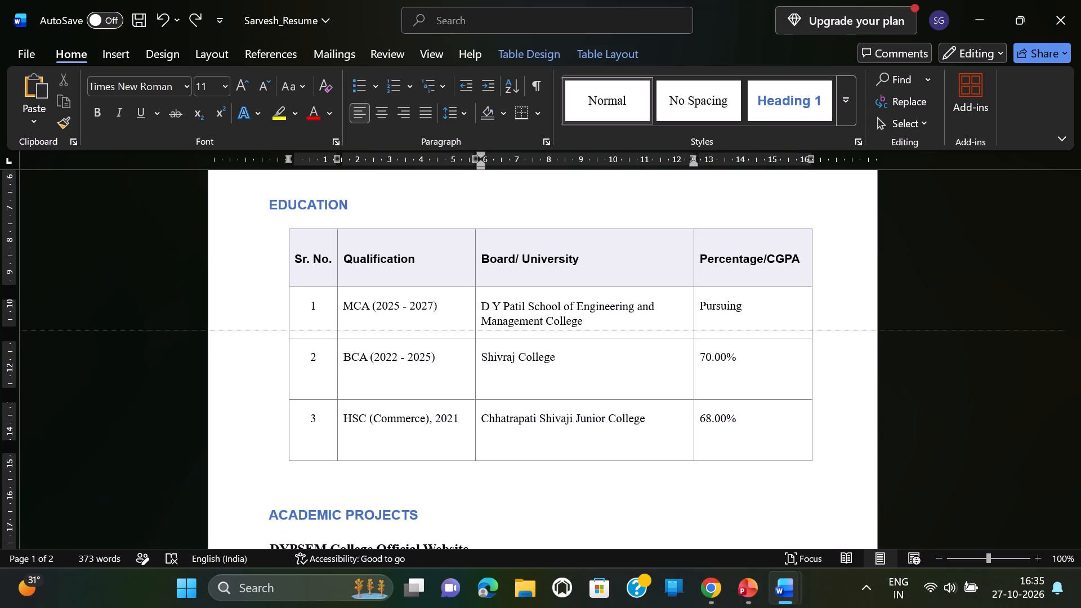
left_click_drag(642, 324, 643, 336)
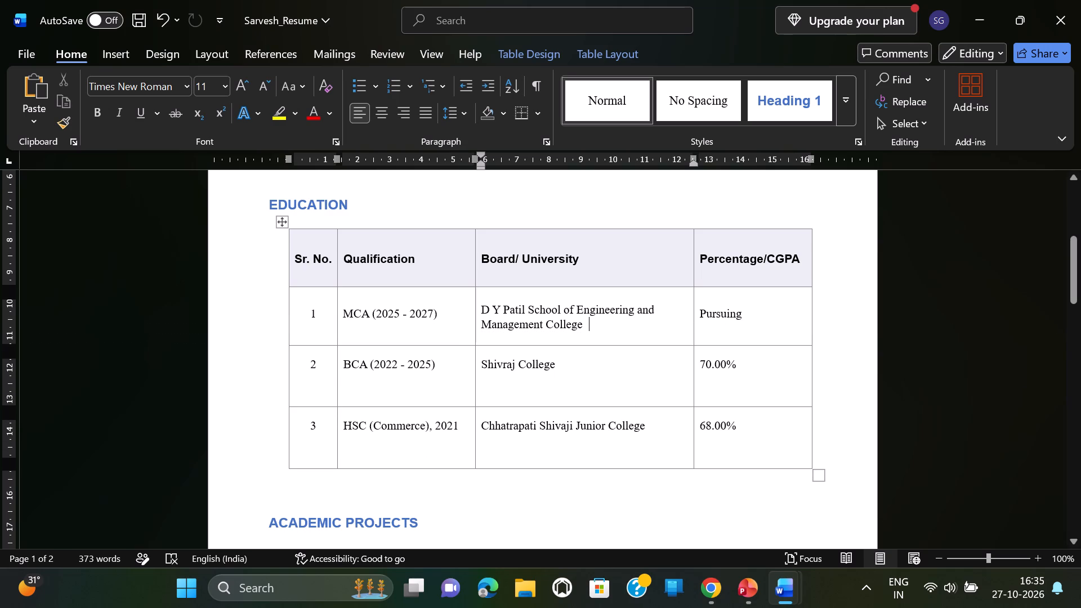
Reduce the heights of the BCA and HSC rows in the Education table by moving their bottom borders up.
left_click_drag(649, 408, 654, 385)
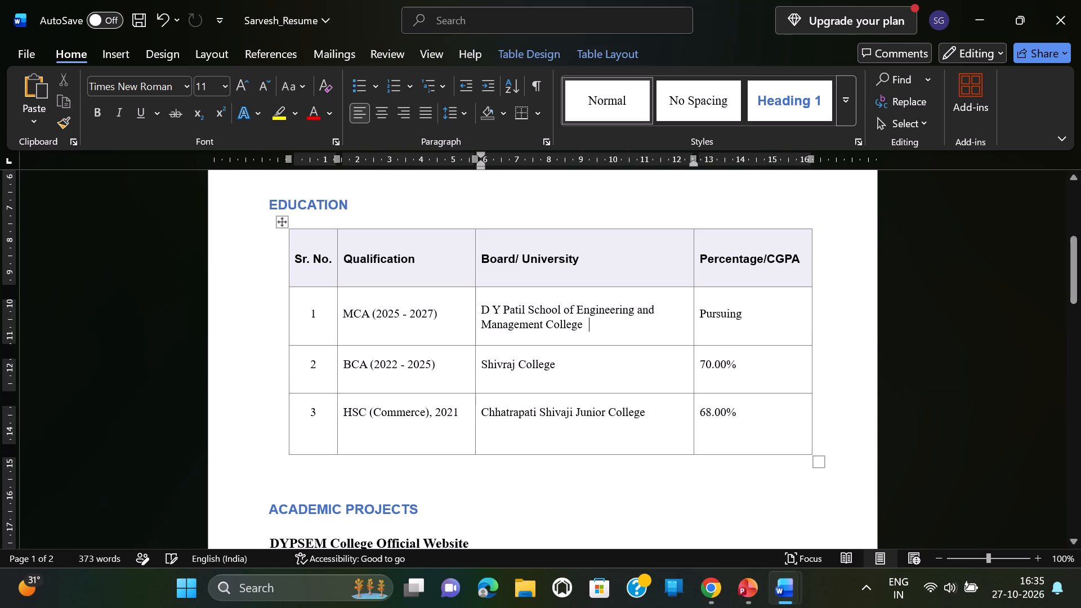
left_click_drag(659, 451, 656, 430)
left_click(658, 463)
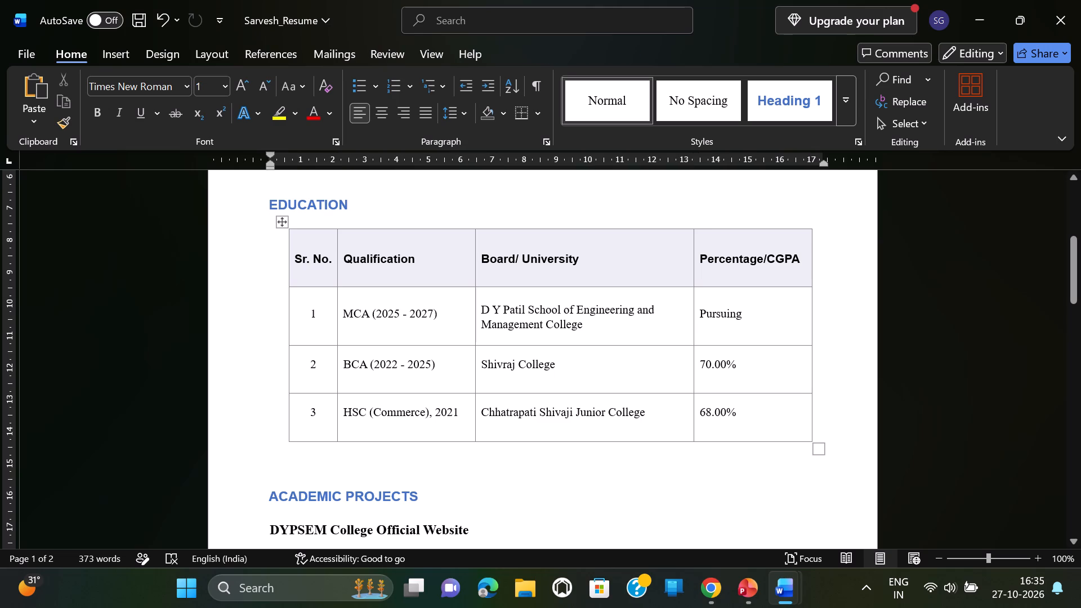
Centre the text horizontally in all cells of the MCA, BCA and HSC rows of the Education table.
left_click(314, 311)
left_click_drag(309, 311, 595, 394)
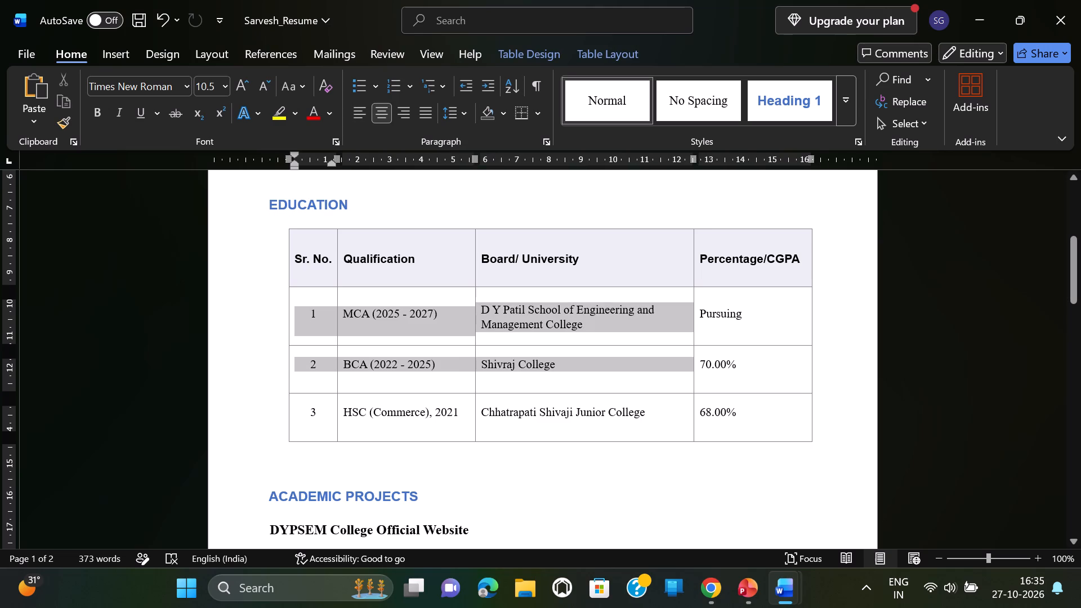
left_click_drag(595, 394, 723, 424)
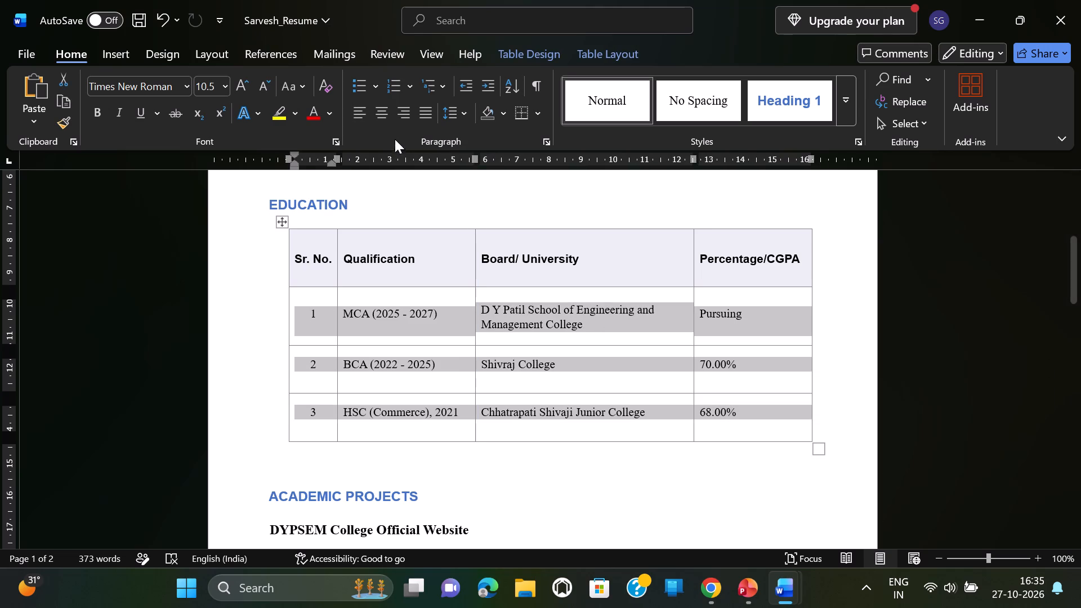
left_click(388, 122)
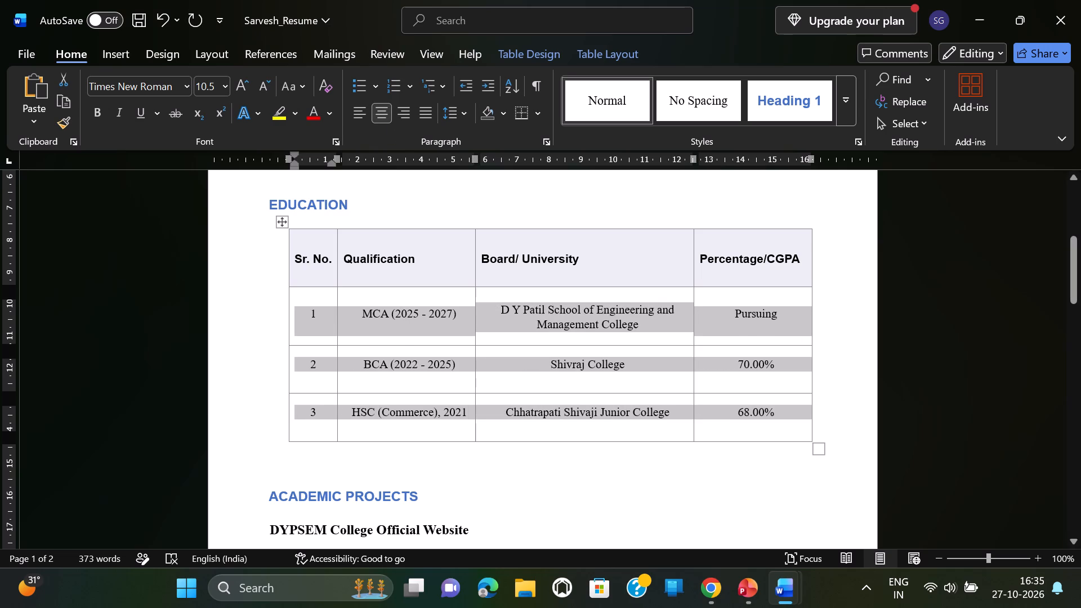
left_click(832, 316)
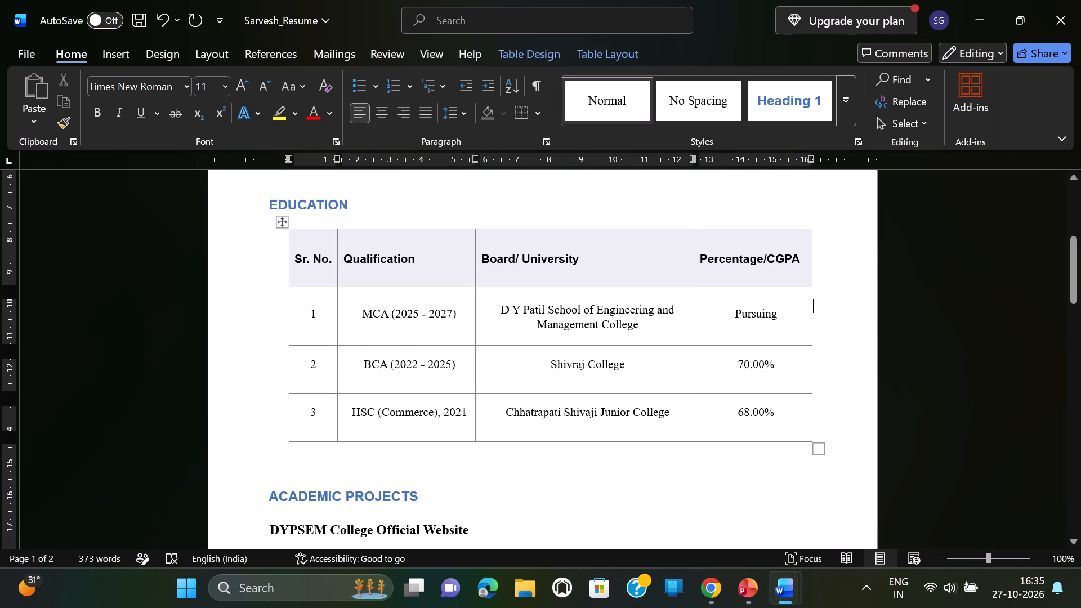
left_click(633, 360)
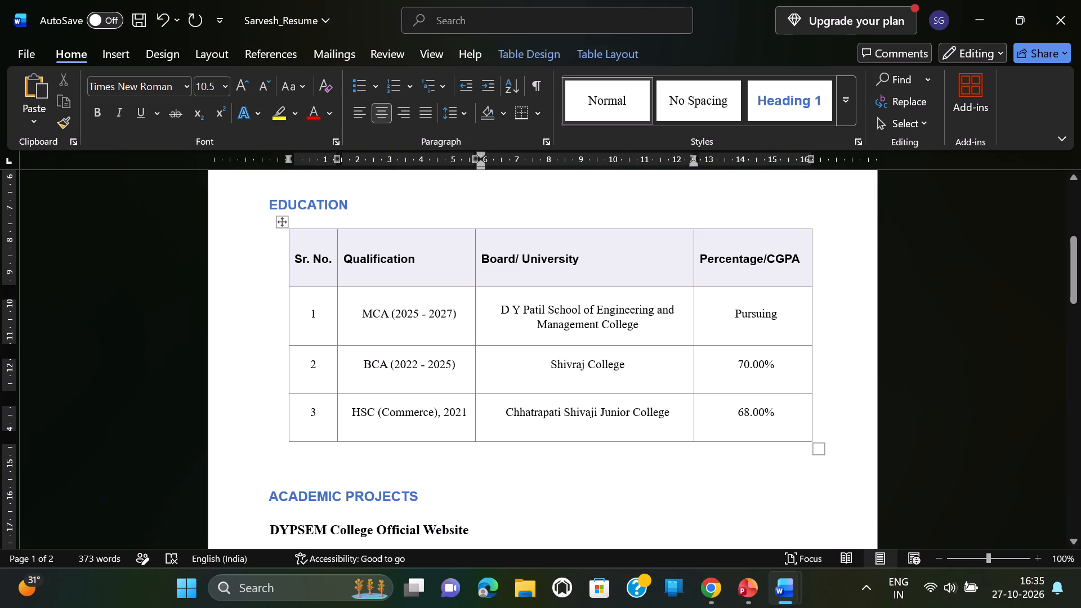
Save the resume document.
scroll(641, 361, "down", 4)
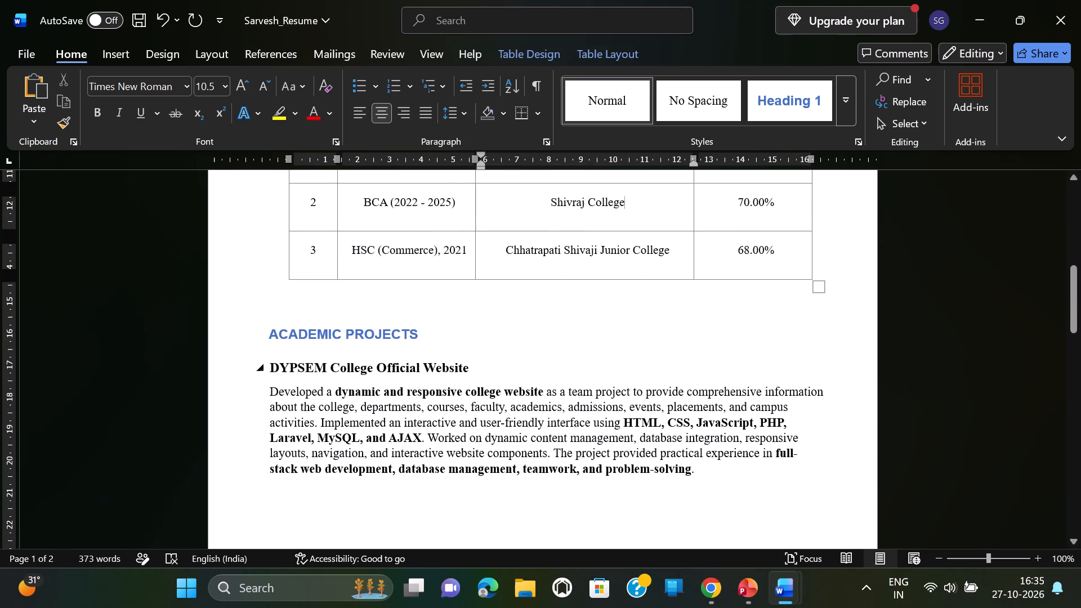
key("ctrl+s")
key("ctrl+s")
scroll(578, 359, "down", 2)
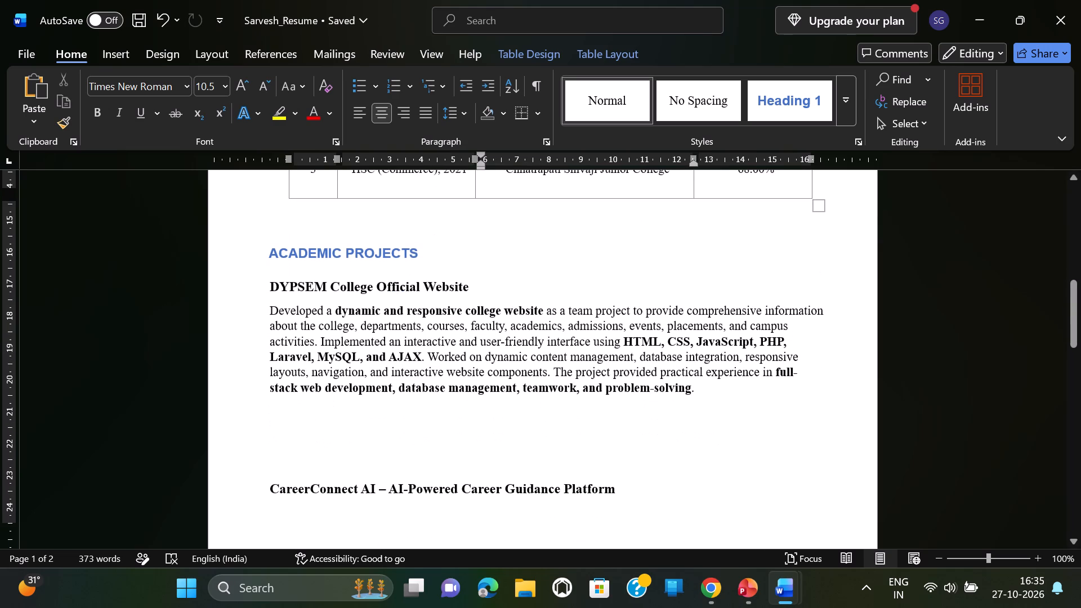
key("ctrl+s")
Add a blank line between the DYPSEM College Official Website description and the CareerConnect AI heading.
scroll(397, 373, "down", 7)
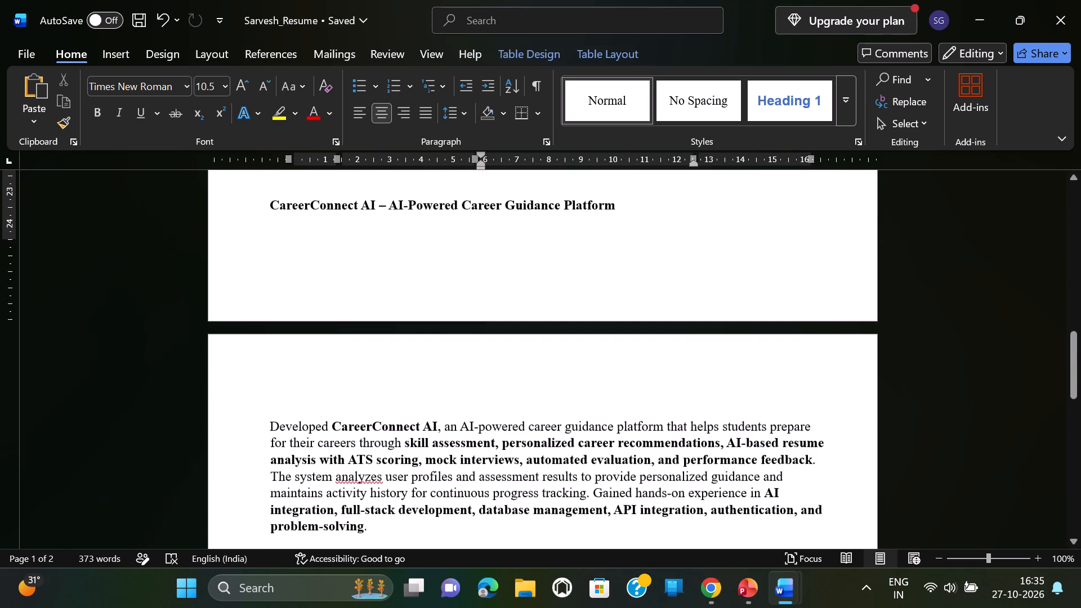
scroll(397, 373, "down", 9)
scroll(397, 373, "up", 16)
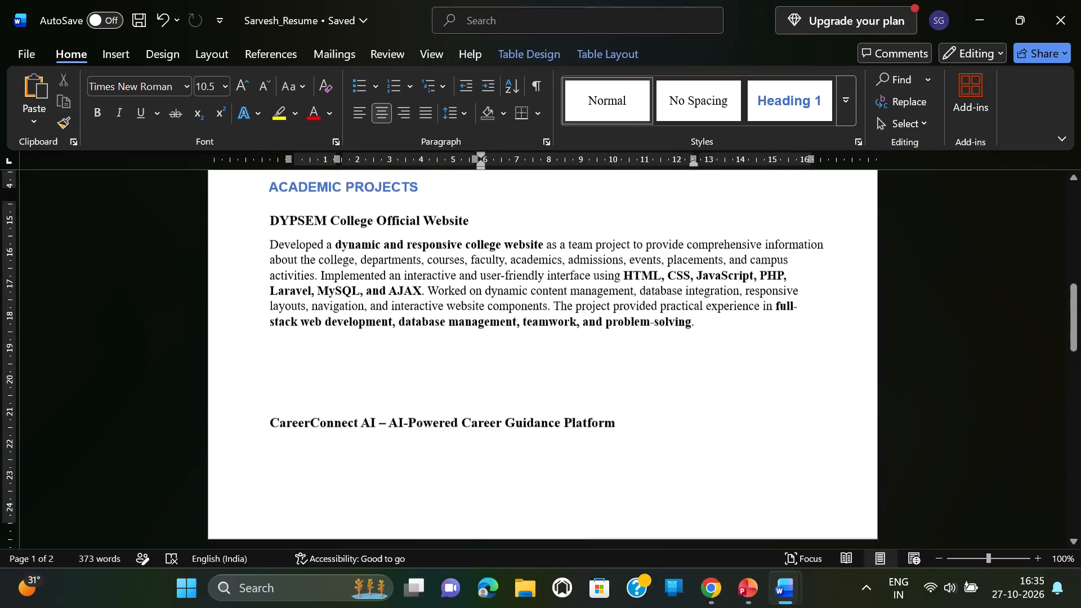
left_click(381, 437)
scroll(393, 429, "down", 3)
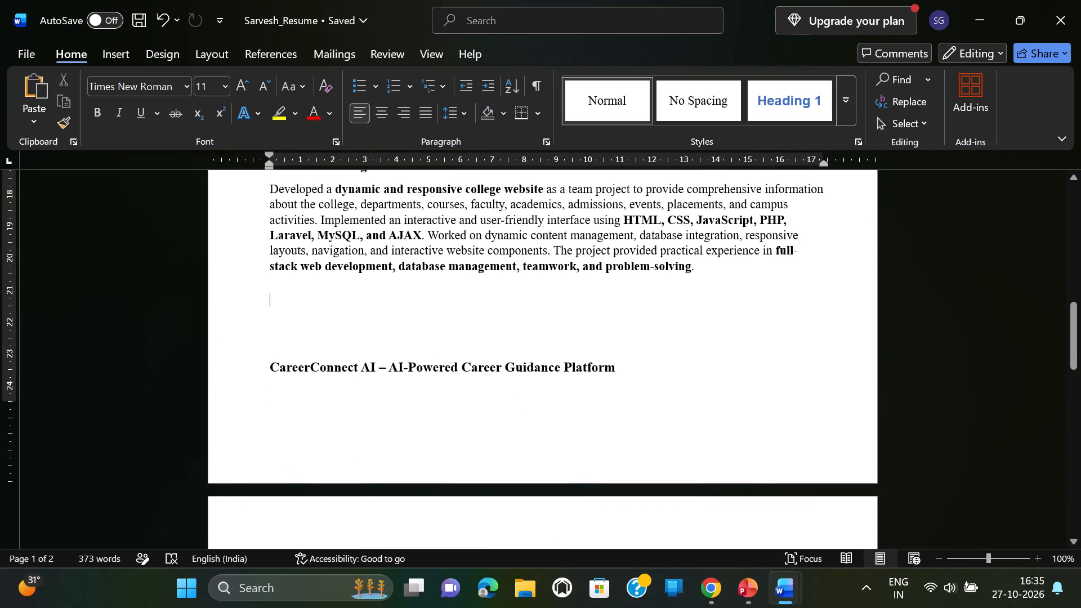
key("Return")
Review the page layout from the Education table through the project descriptions to the Technical Skills section.
scroll(415, 424, "up", 5)
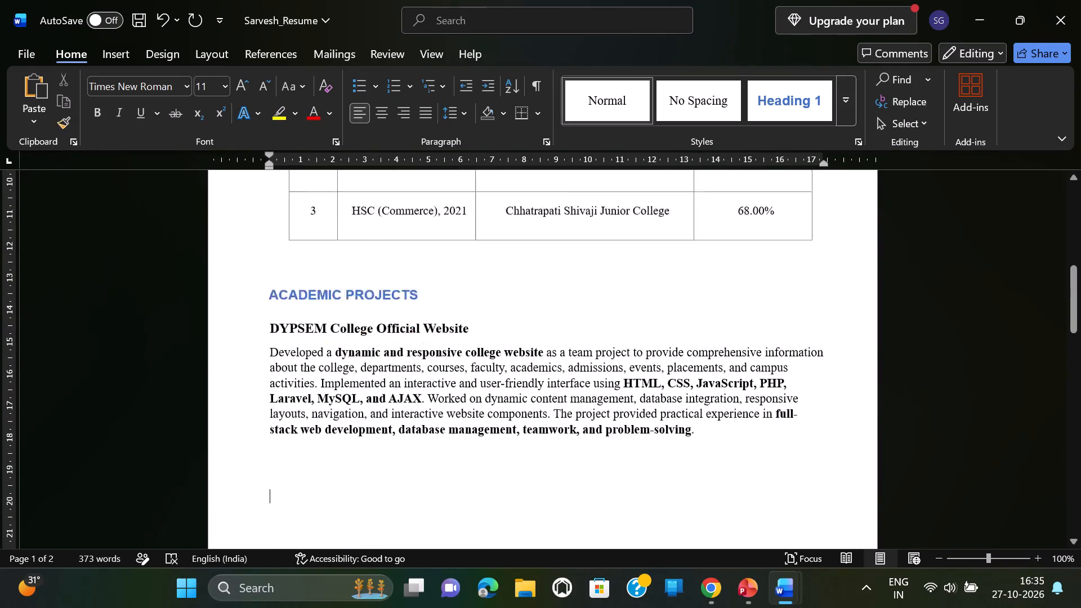
scroll(416, 423, "up", 11)
scroll(423, 421, "down", 9)
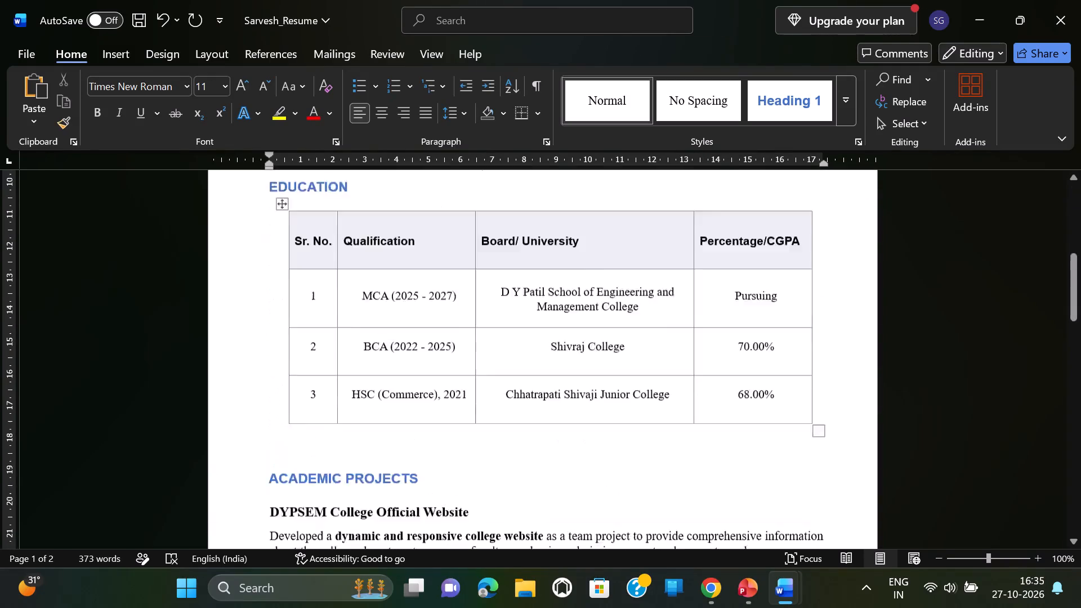
scroll(426, 418, "down", 20)
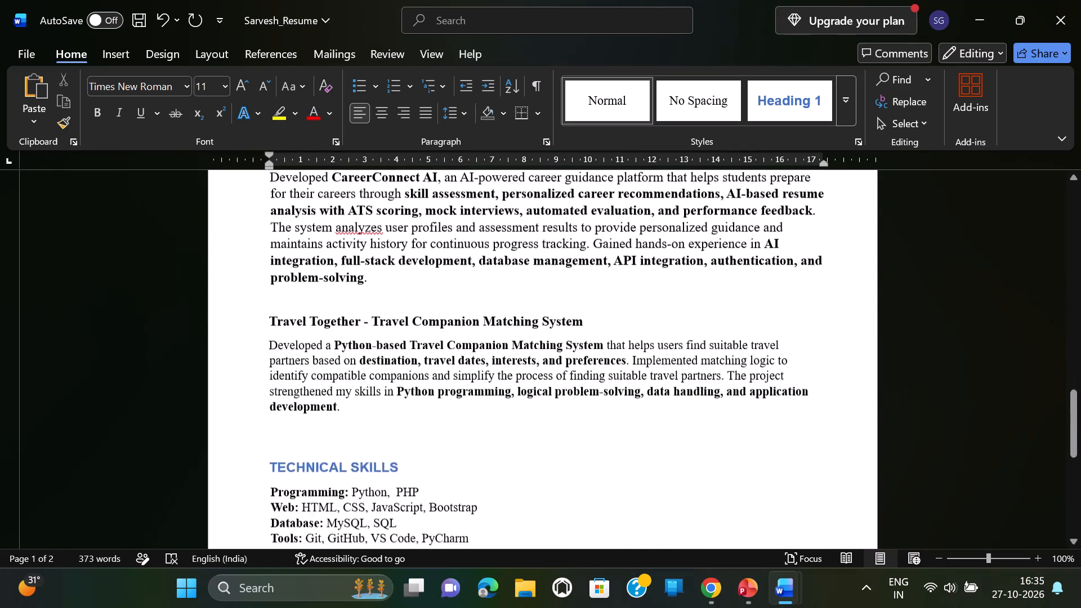
scroll(428, 414, "down", 3)
scroll(427, 405, "up", 11)
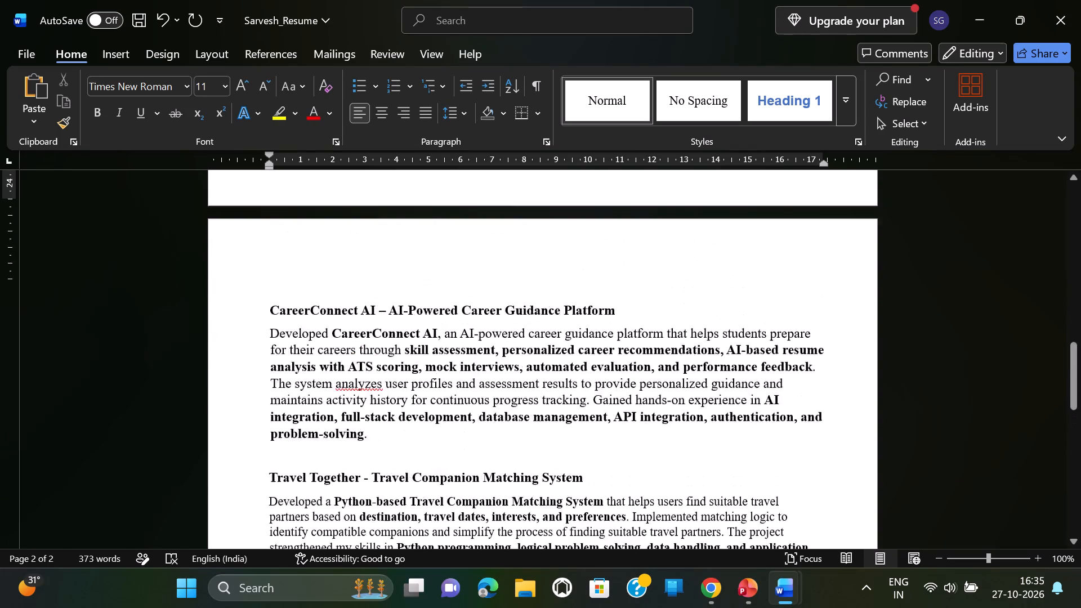
scroll(427, 405, "up", 10)
Insert blank lines between the Education table and the Academic Projects heading until that section starts on the second page.
left_click(343, 309)
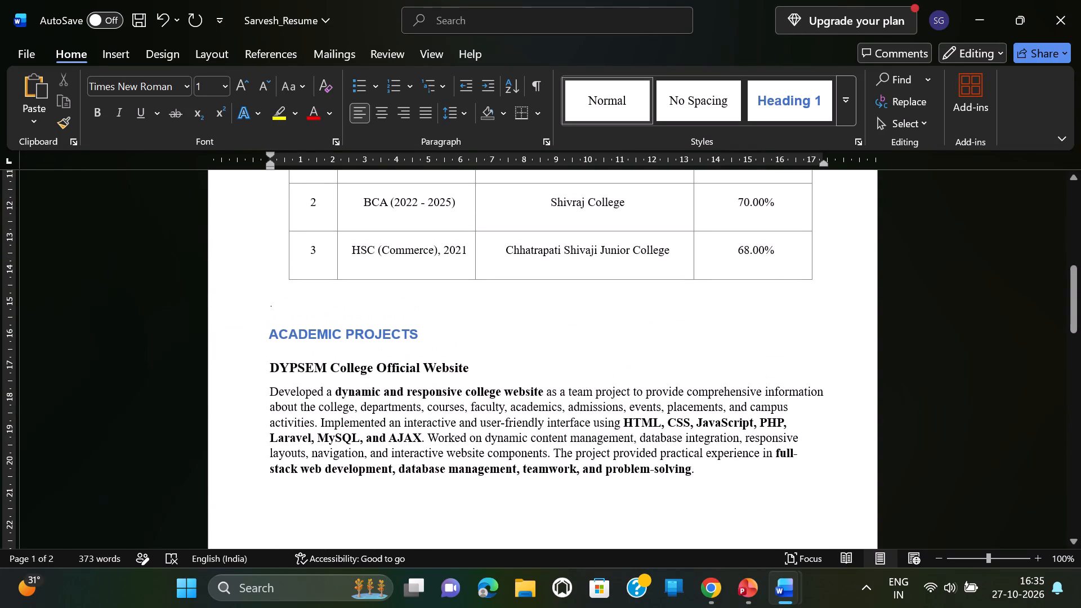
left_click(343, 311)
key("Return")
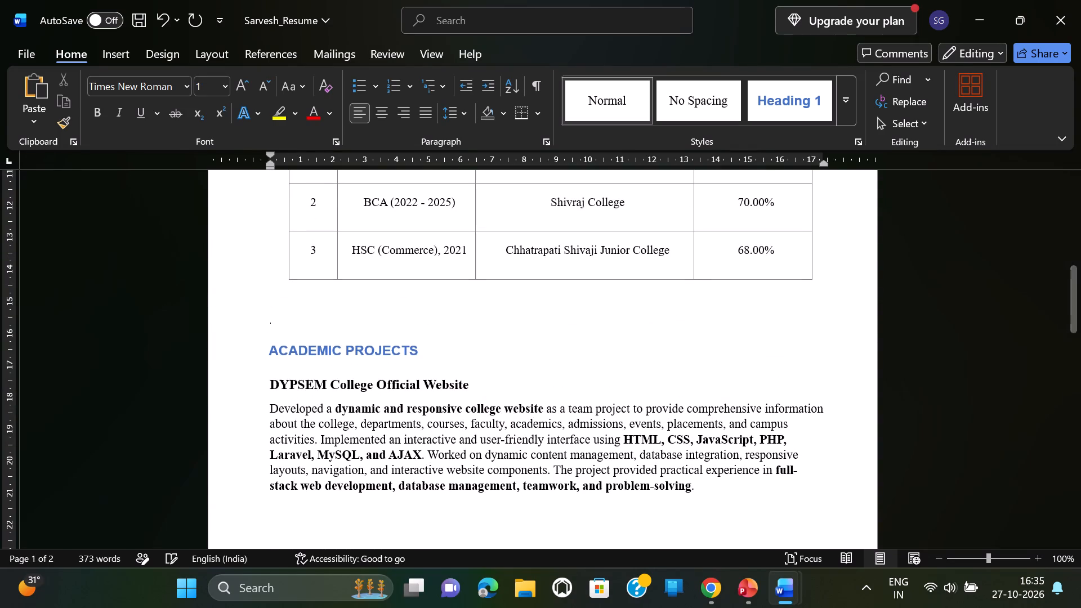
key("Return")
key("Return")
scroll(370, 352, "down", 4)
key("Return")
key("Return")
key("Return")
key("Return")
scroll(486, 352, "down", 4)
key("Return")
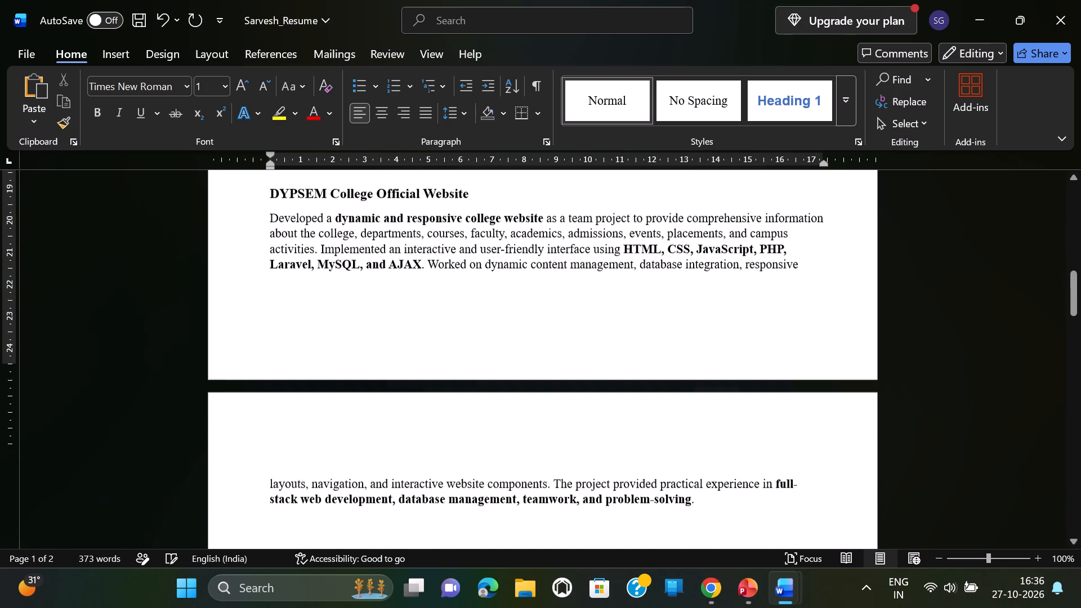
key("Return")
key("Return")
key("Return")
key("Return")
key("Return")
key("Return")
key("Return")
Replace the large gap between the DYPSEM project description and the CareerConnect AI heading with a single blank line.
scroll(499, 351, "down", 6)
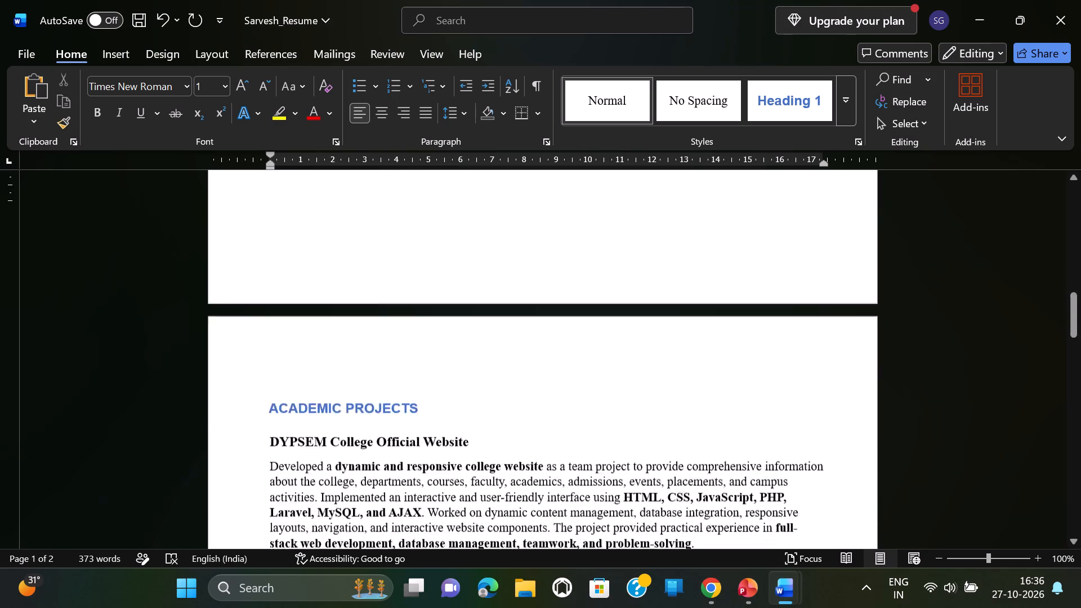
scroll(500, 355, "down", 8)
scroll(461, 331, "up", 2)
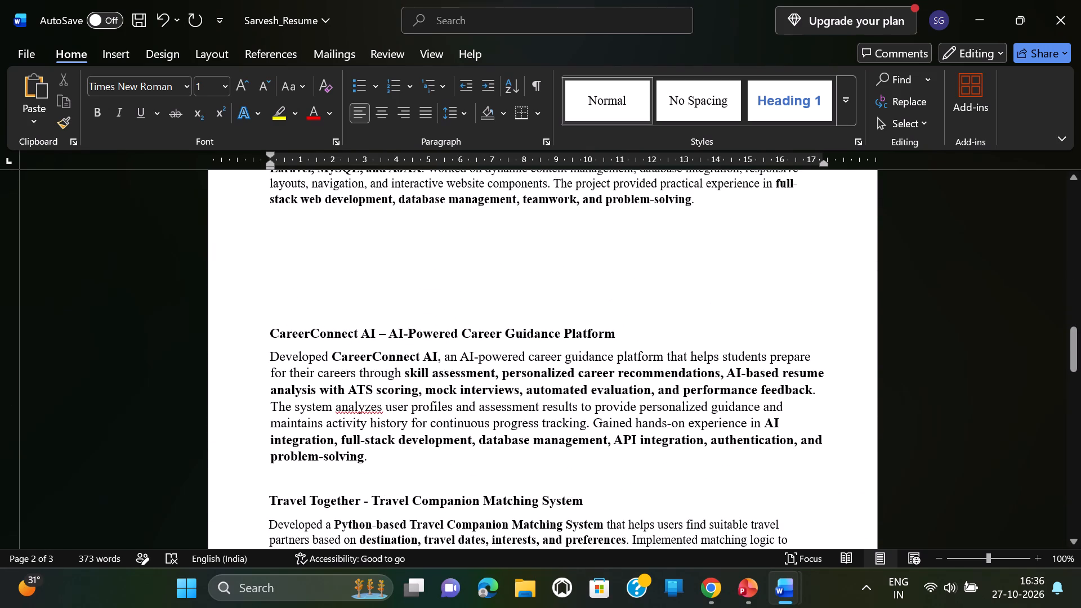
left_click_drag(444, 307, 396, 258)
key("BackSpace")
key("BackSpace")
key("BackSpace")
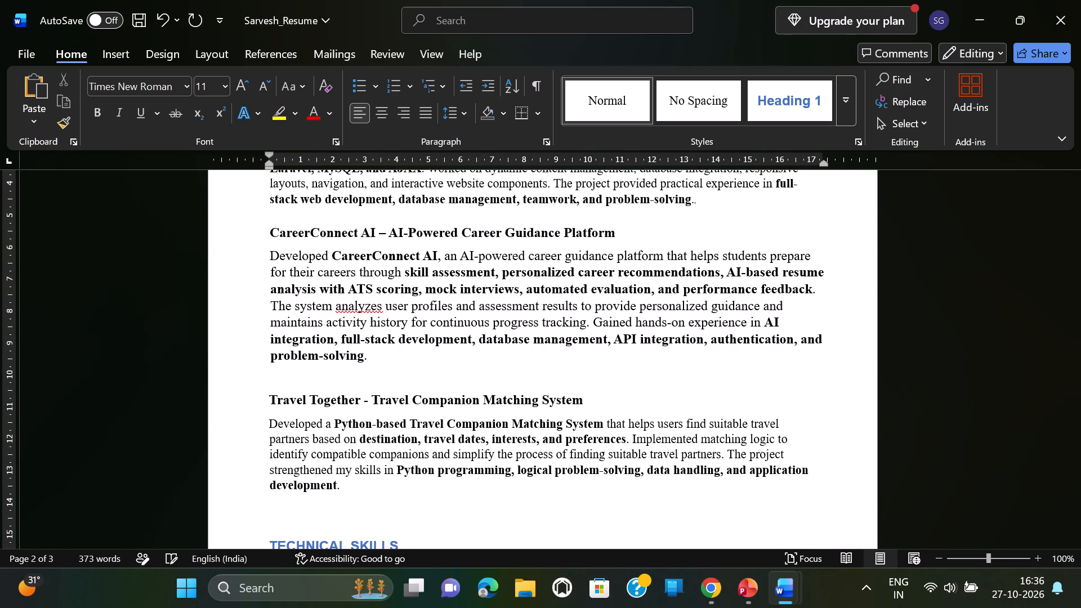
key("Return")
Replace the flagged word "analyzes" in the CareerConnect AI description with the suggested spelling "analyses".
scroll(421, 334, "up", 2)
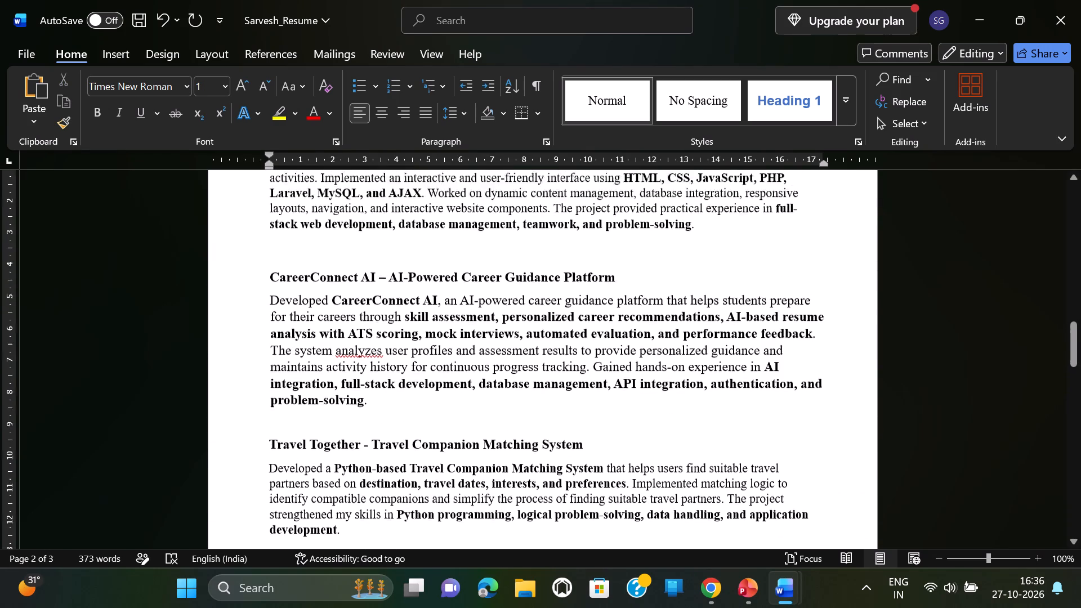
scroll(421, 334, "up", 4)
scroll(449, 343, "down", 4)
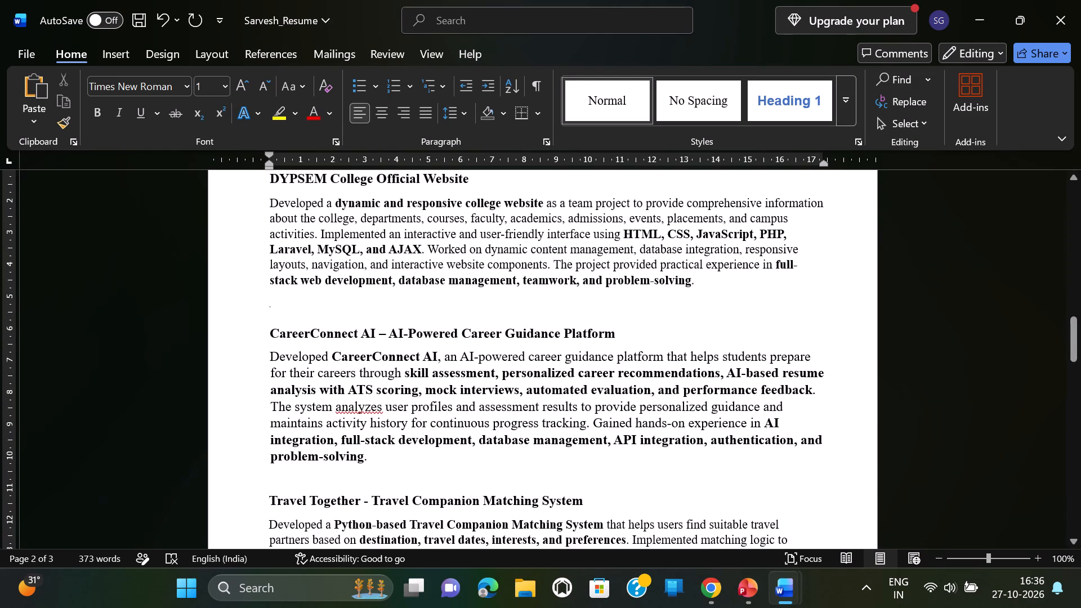
left_click(369, 407)
right_click(367, 408)
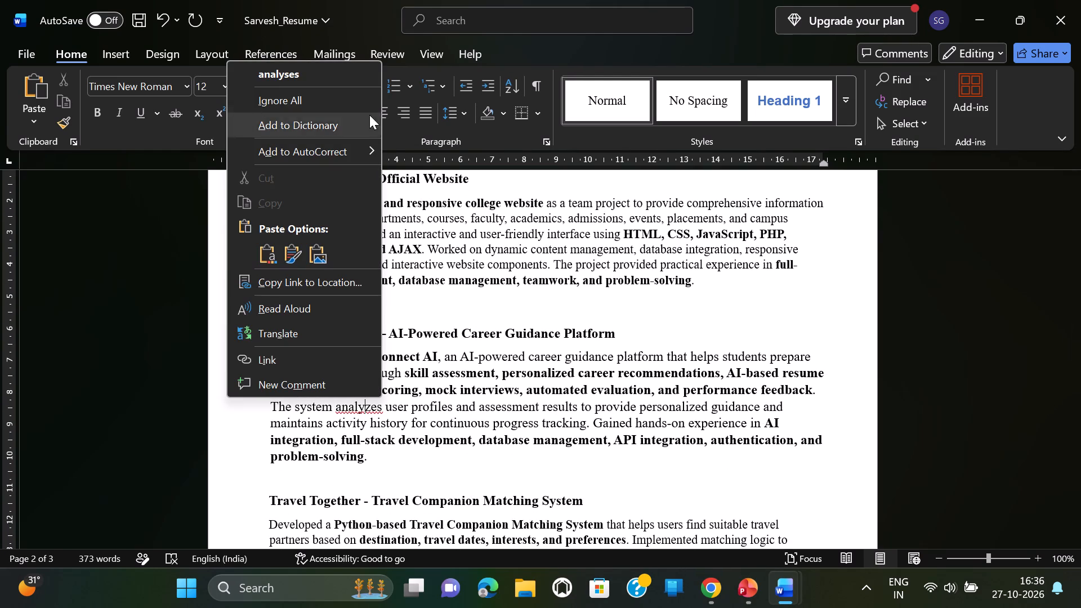
left_click(359, 82)
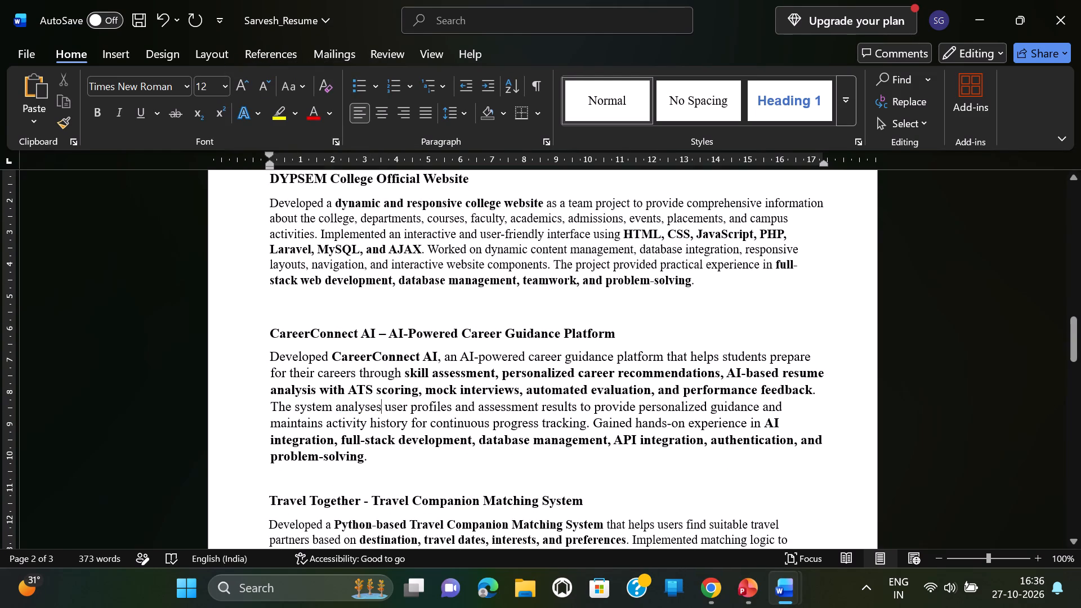
Move the Technical Skills section with its heading and five skill lines to the blank space directly below the Education table.
scroll(626, 346, "down", 4)
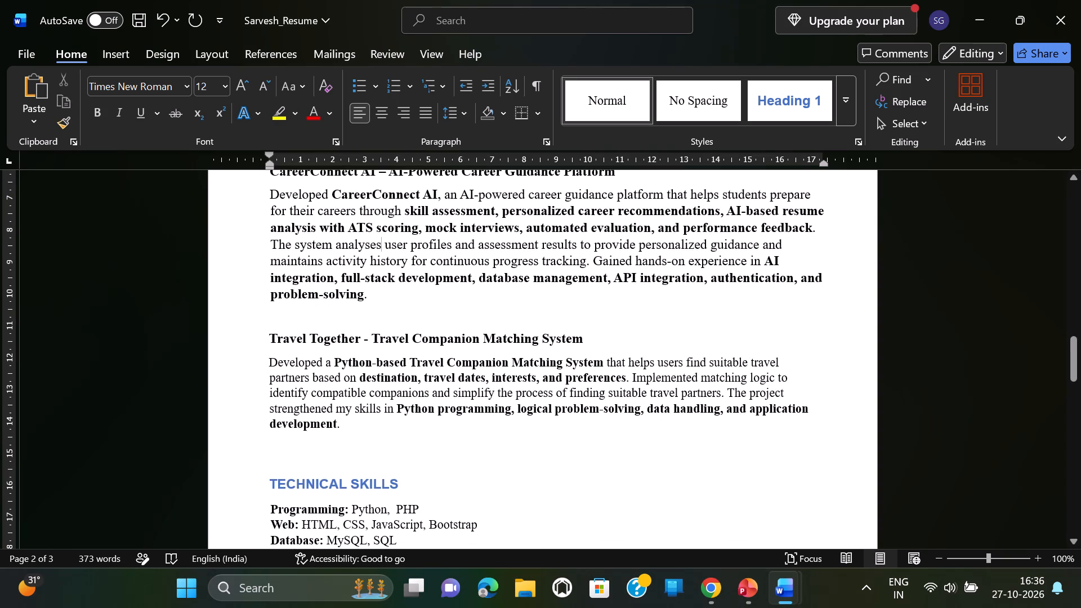
scroll(421, 394, "down", 4)
left_click_drag(383, 409, 271, 320)
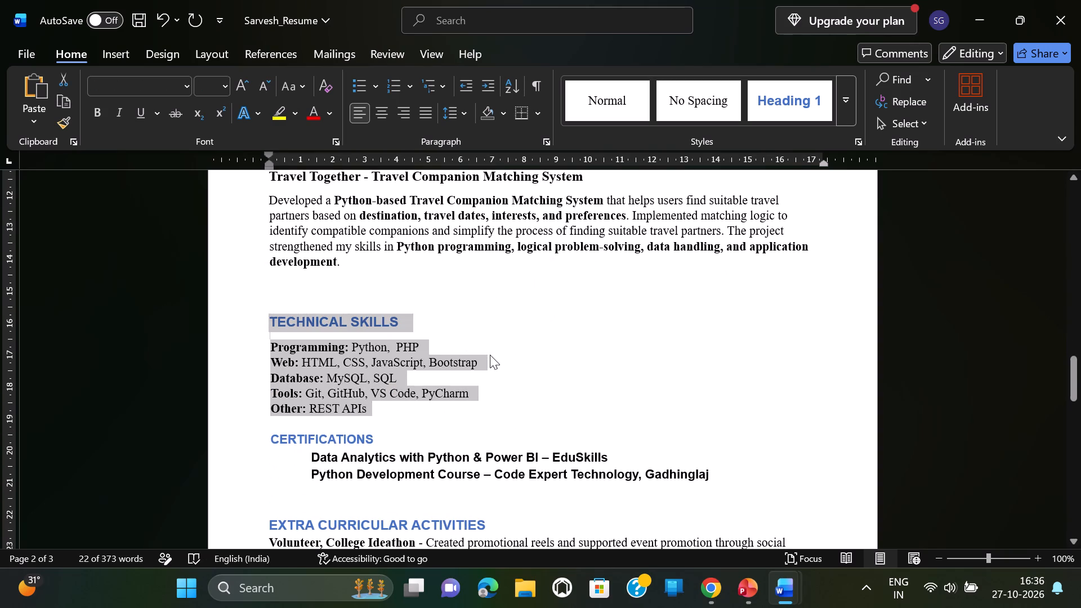
key("ctrl+x")
scroll(490, 361, "up", 20)
scroll(490, 361, "up", 4)
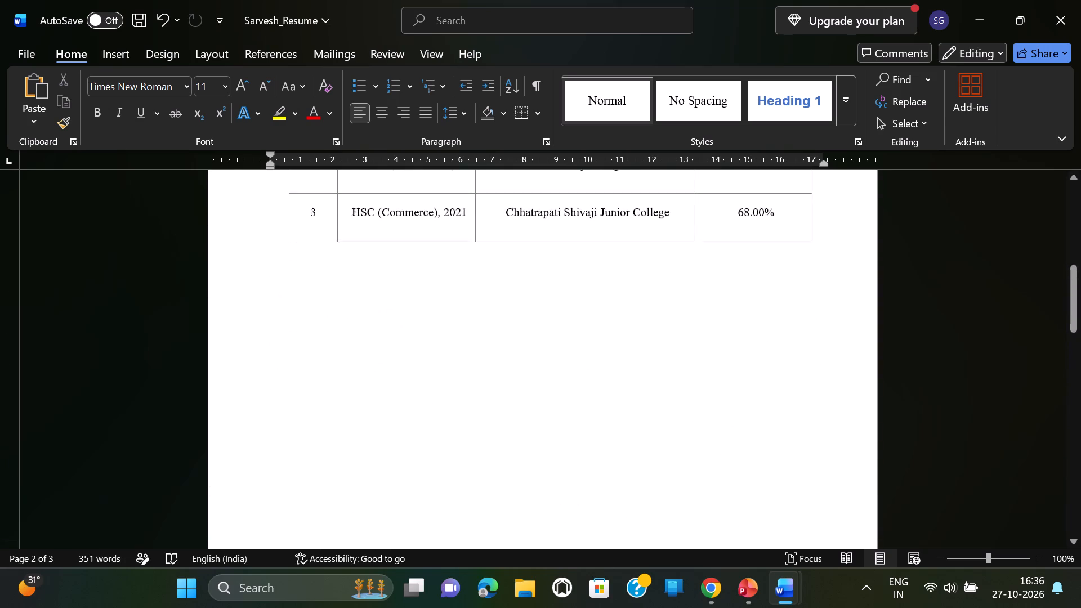
left_click(334, 326)
left_click(336, 341)
key("ctrl+v")
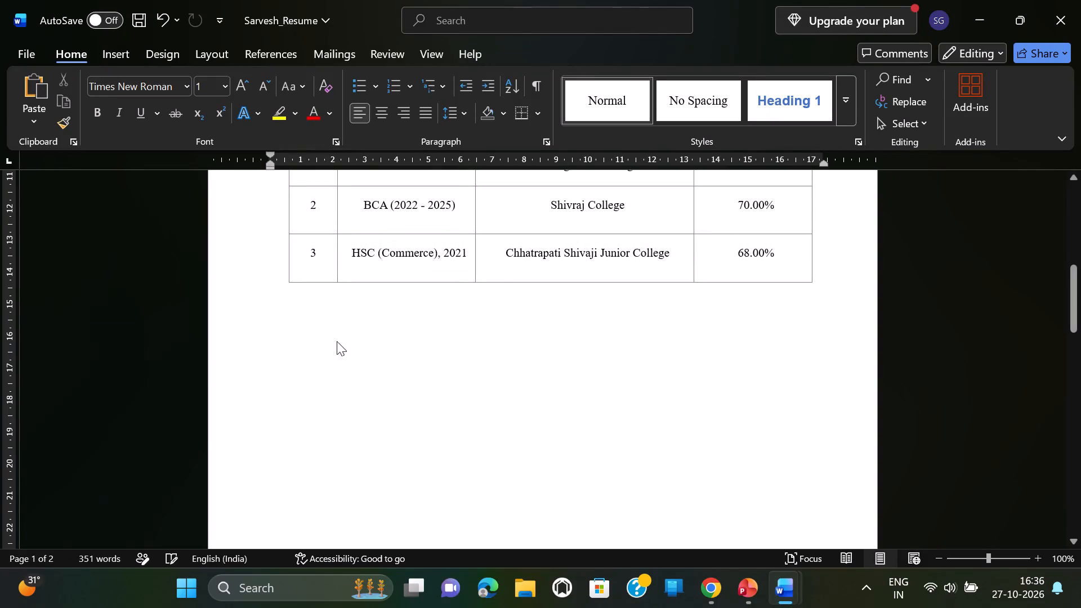
Insert two more blank lines between the Education table and the Technical Skills heading.
left_click(521, 375)
left_click(375, 323)
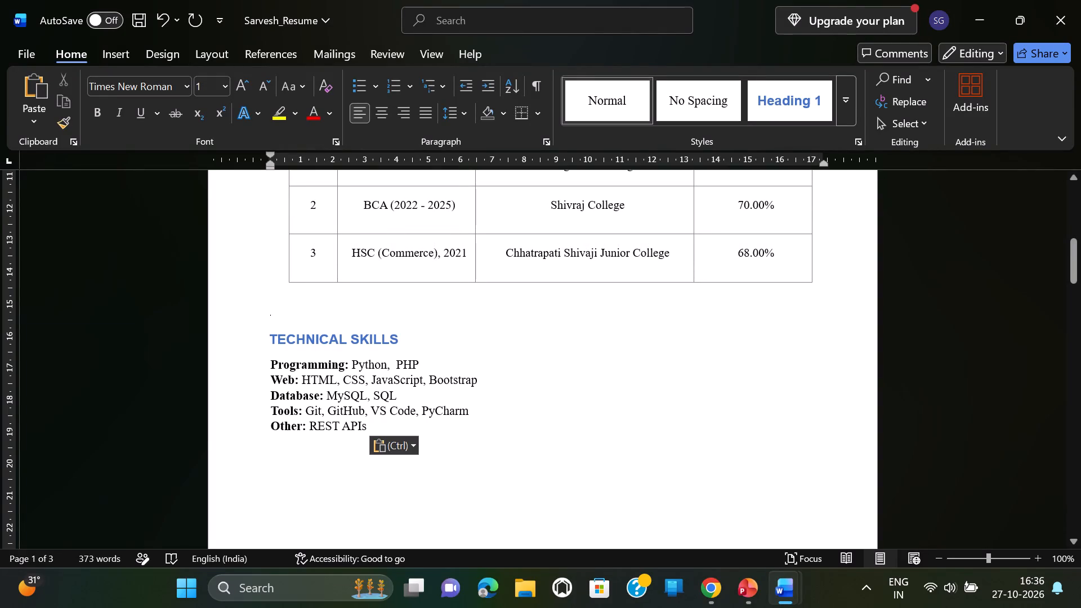
left_click(348, 319)
key("Return")
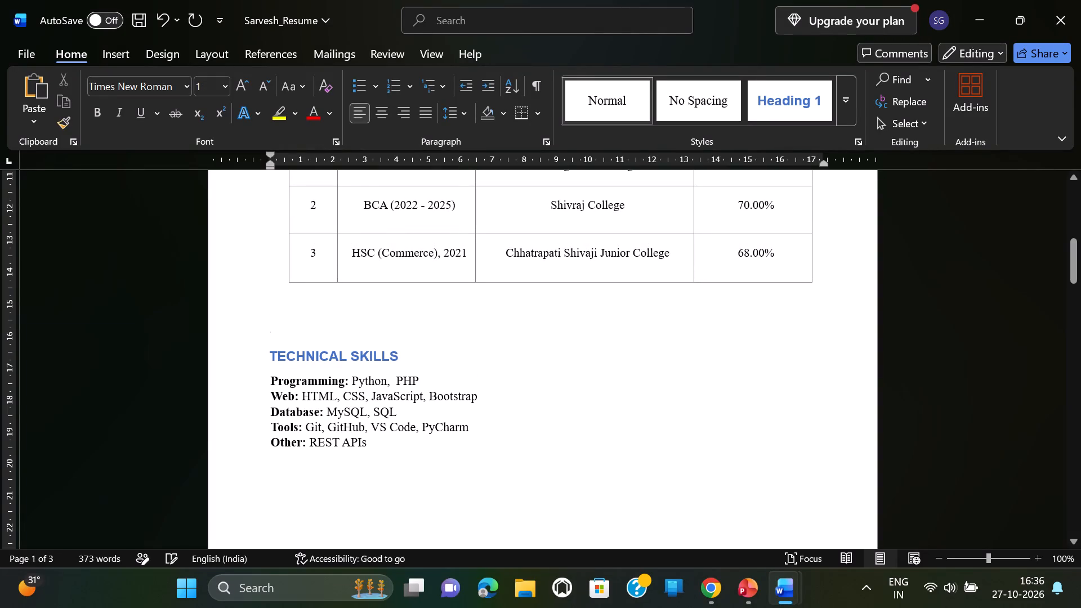
scroll(517, 399, "down", 2)
key("Return")
scroll(446, 355, "down", 2)
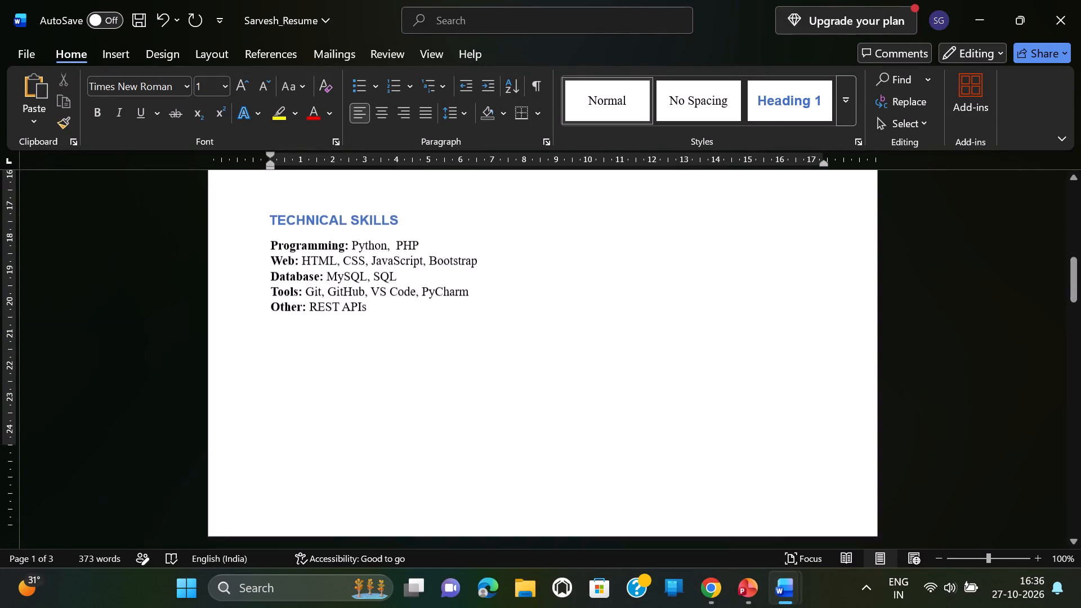
scroll(446, 355, "down", 2)
scroll(446, 355, "up", 4)
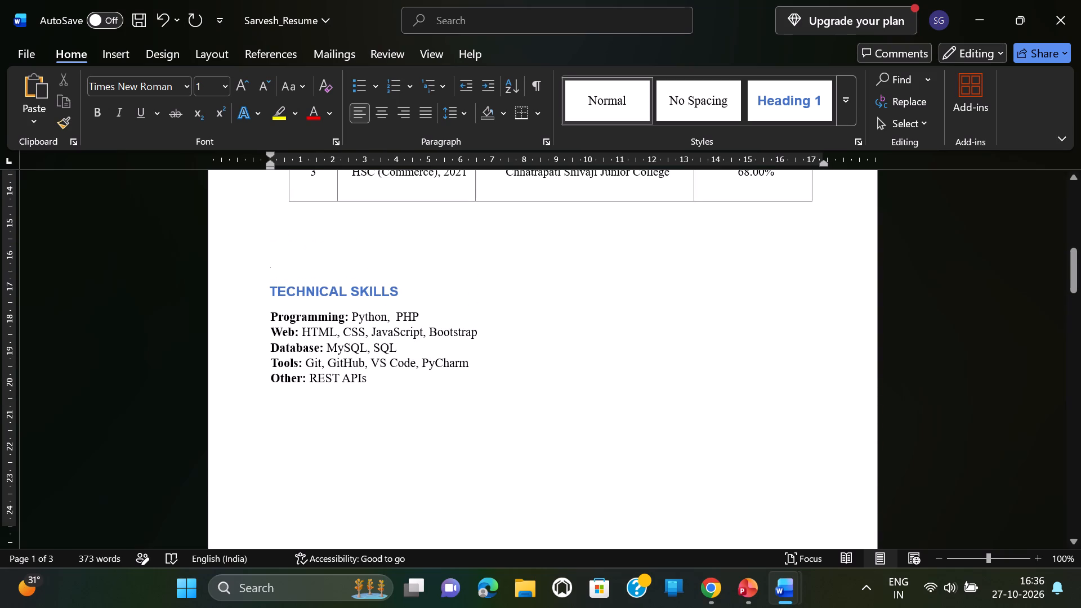
Separate the Programming, Web, Database, Tools and Other skill lines with a blank line between each, and save the resume.
left_click_drag(391, 392, 271, 330)
left_click(488, 371)
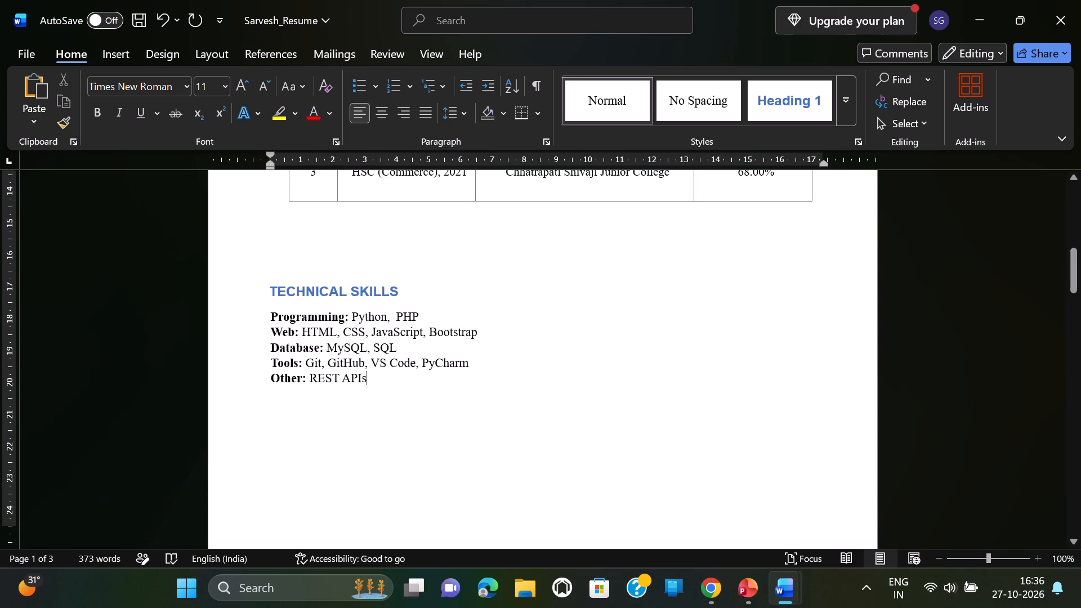
left_click(462, 314)
key("Return")
left_click(506, 352)
key("Return")
left_click(481, 370)
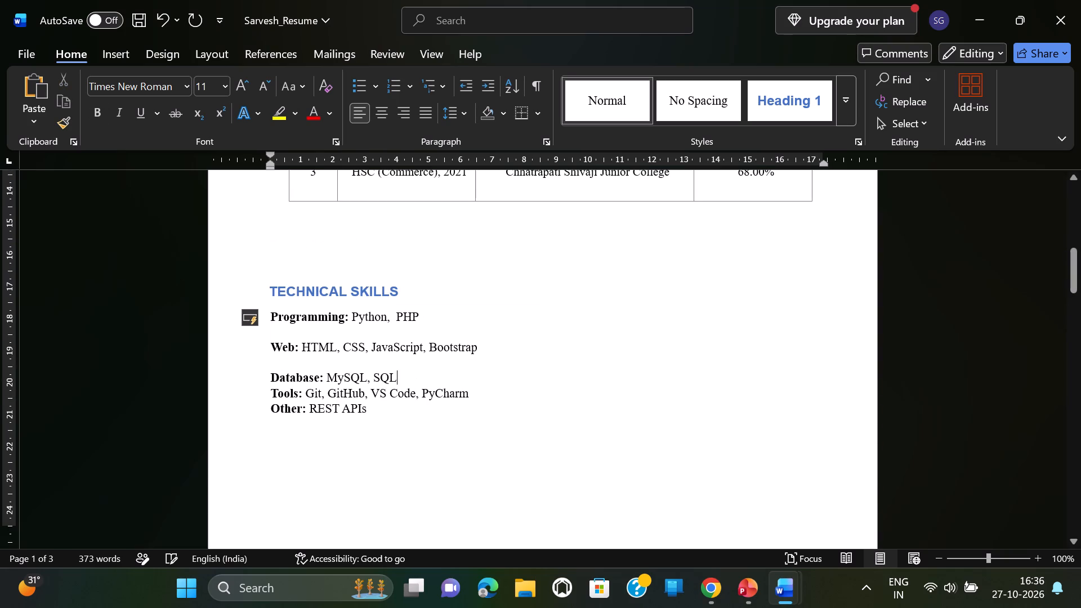
key("Return")
left_click(481, 405)
key("Return")
left_click(519, 445)
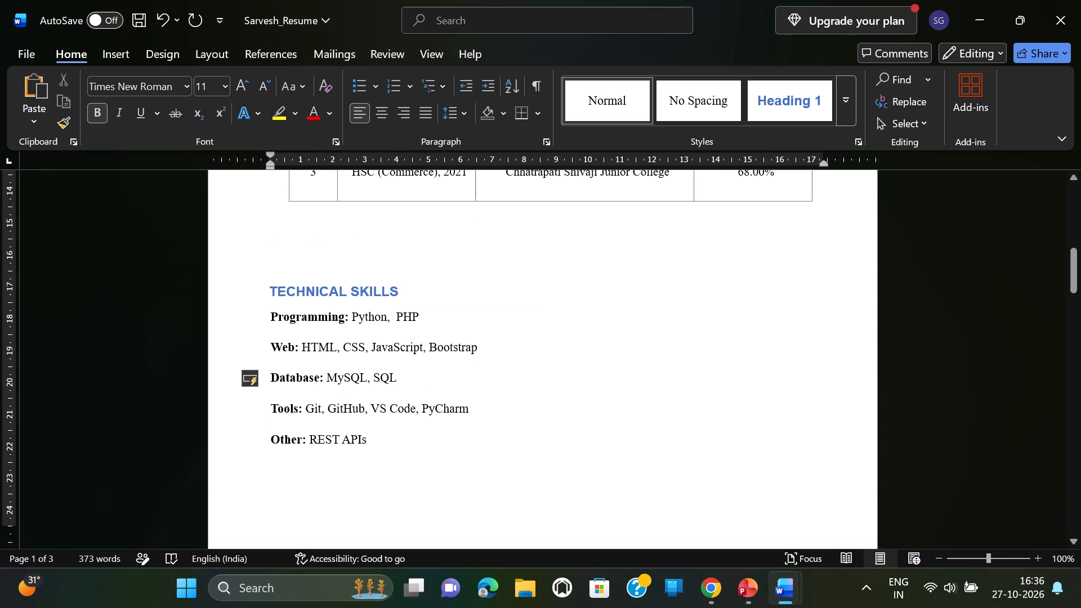
left_click(622, 398)
key("ctrl+s")
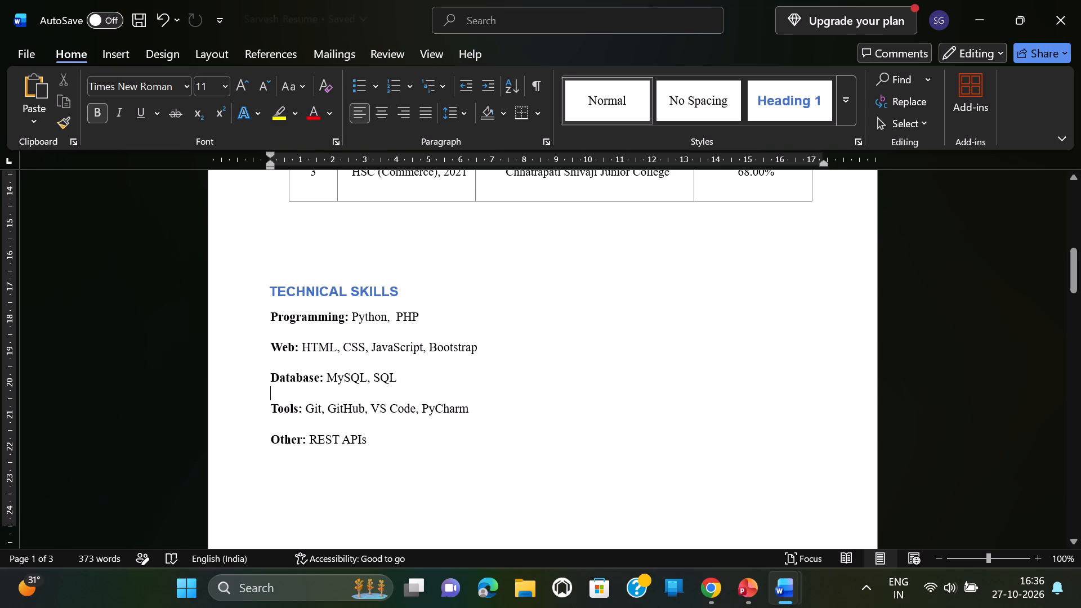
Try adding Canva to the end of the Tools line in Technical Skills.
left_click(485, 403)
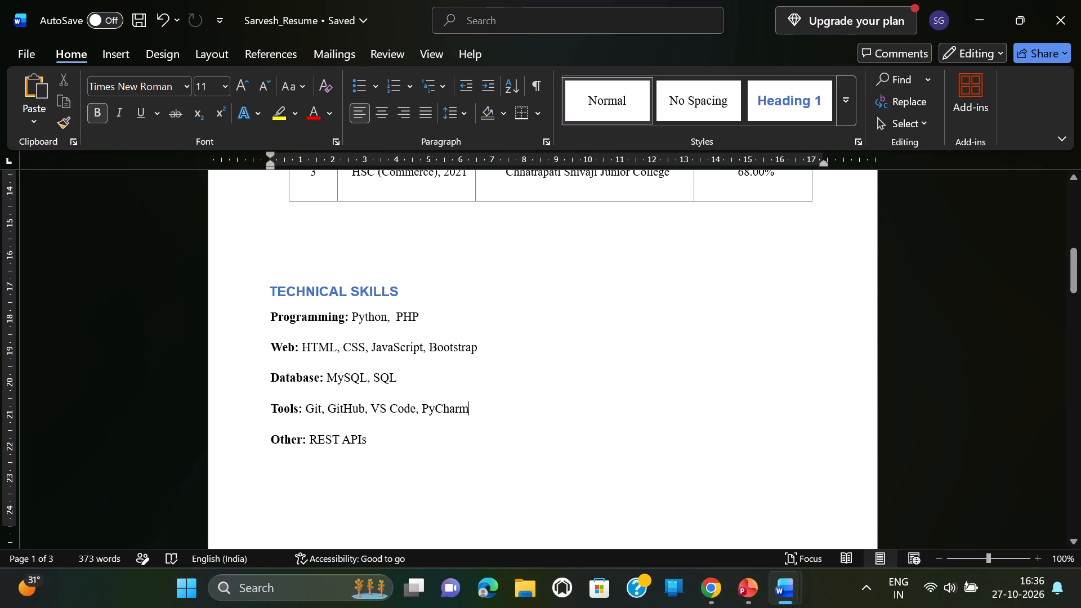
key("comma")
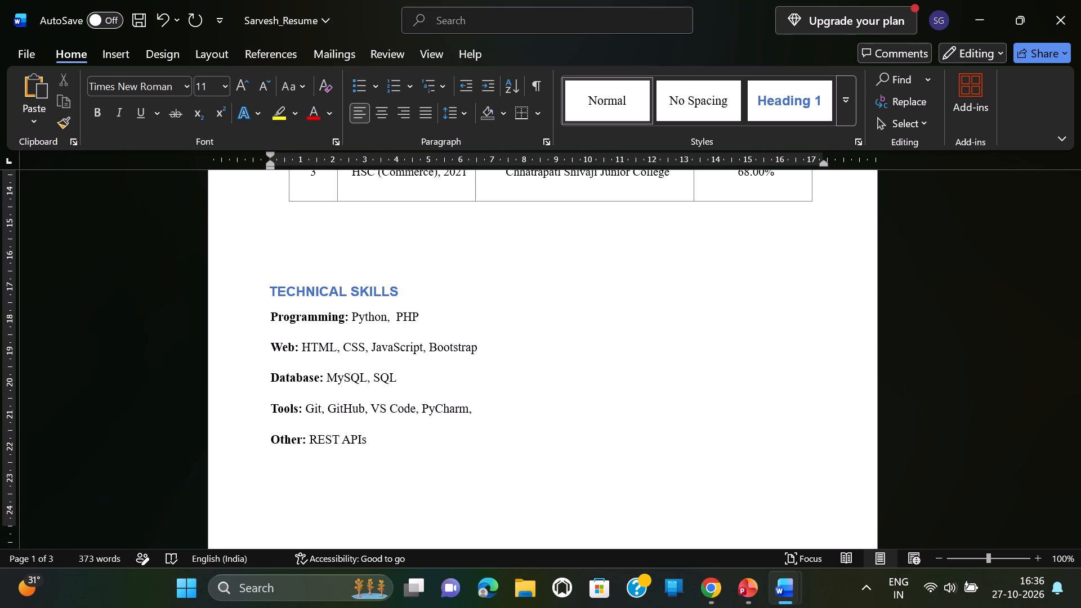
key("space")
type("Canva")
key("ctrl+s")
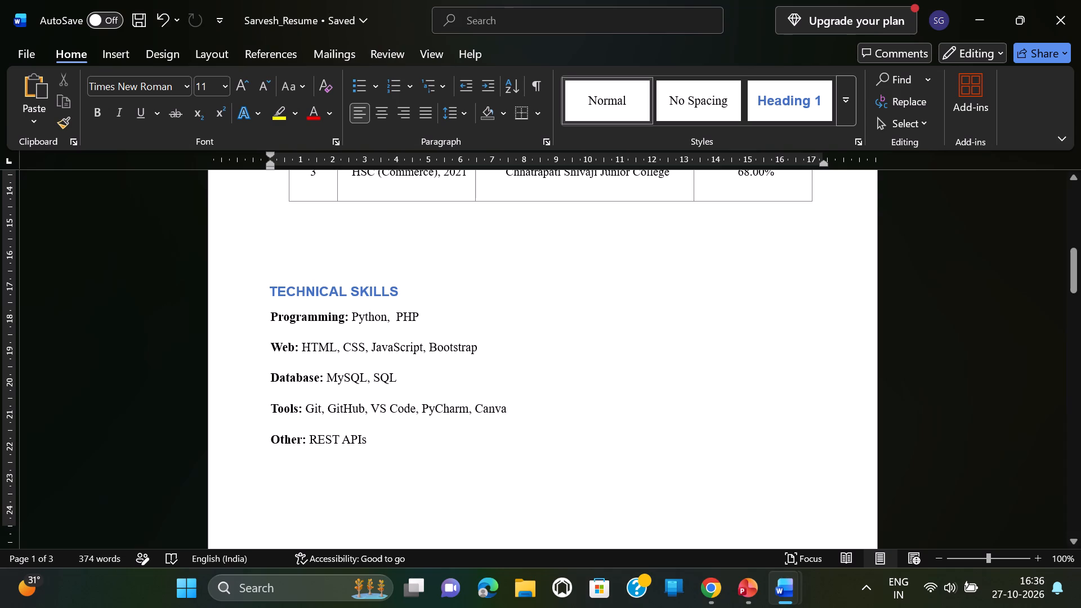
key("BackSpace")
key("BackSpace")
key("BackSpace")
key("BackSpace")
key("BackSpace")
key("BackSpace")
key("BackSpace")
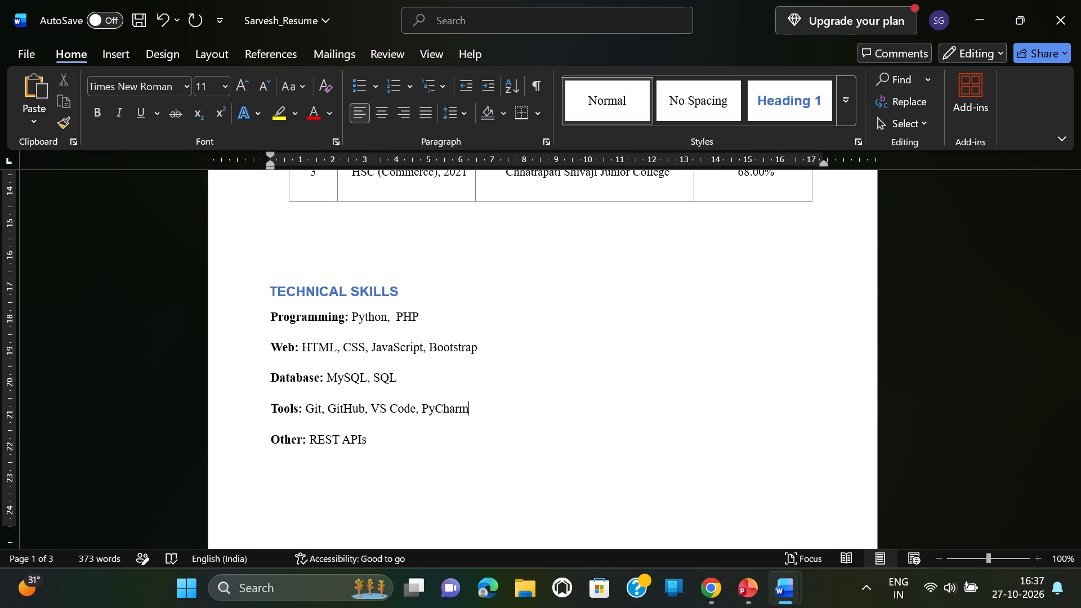
Append ", Subline Text" after PyCharm in the Tools line and save the resume.
type(", Subline Text")
key("ctrl+s")
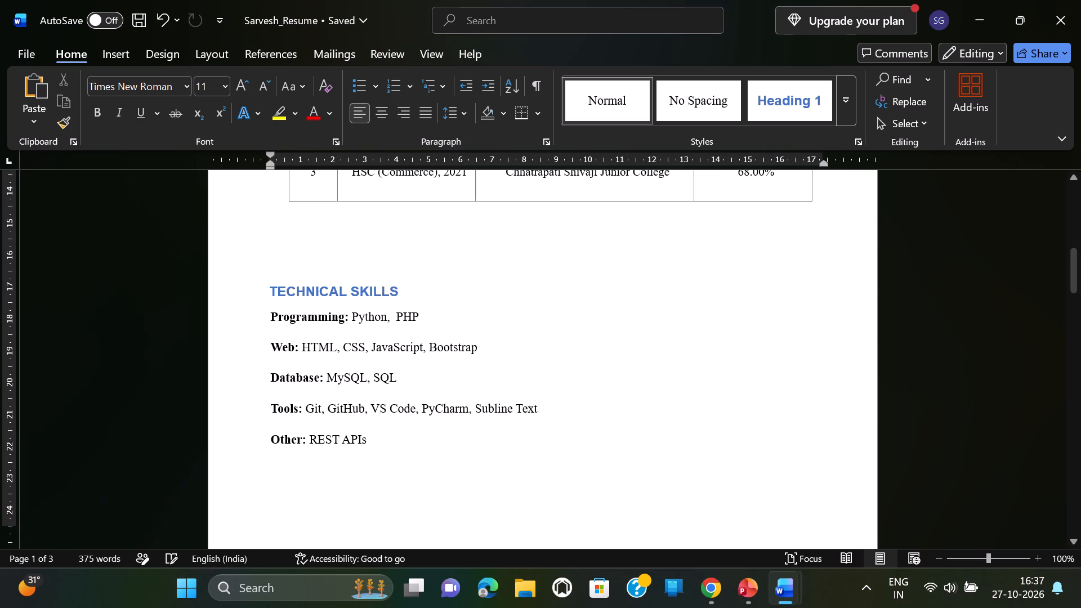
Remove PHP from the Programming line, keeping a blank line before the Web line, and save the resume.
scroll(457, 377, "down", 4)
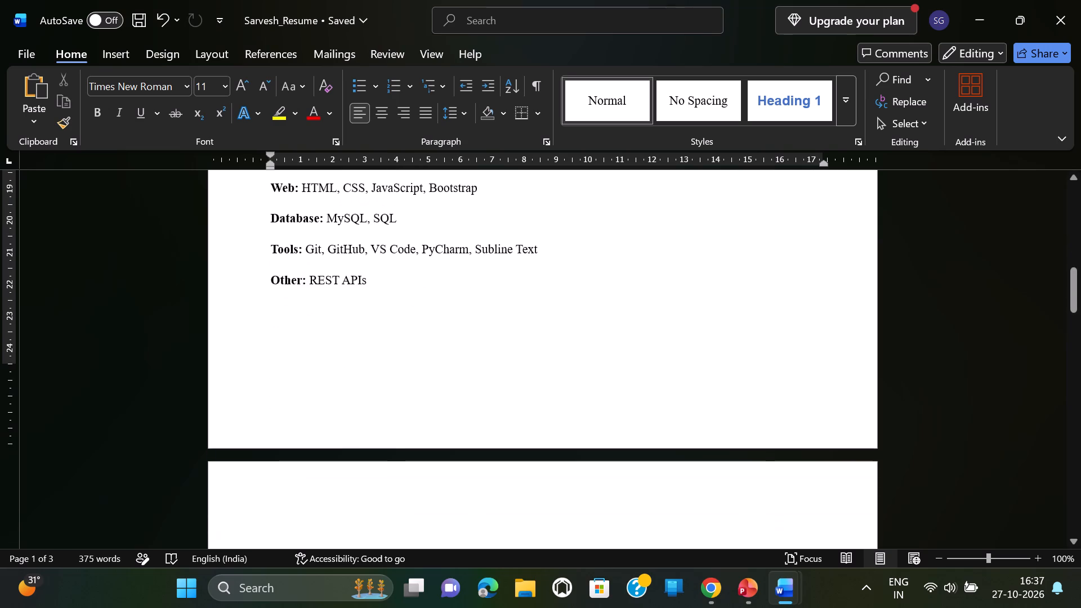
scroll(459, 375, "up", 4)
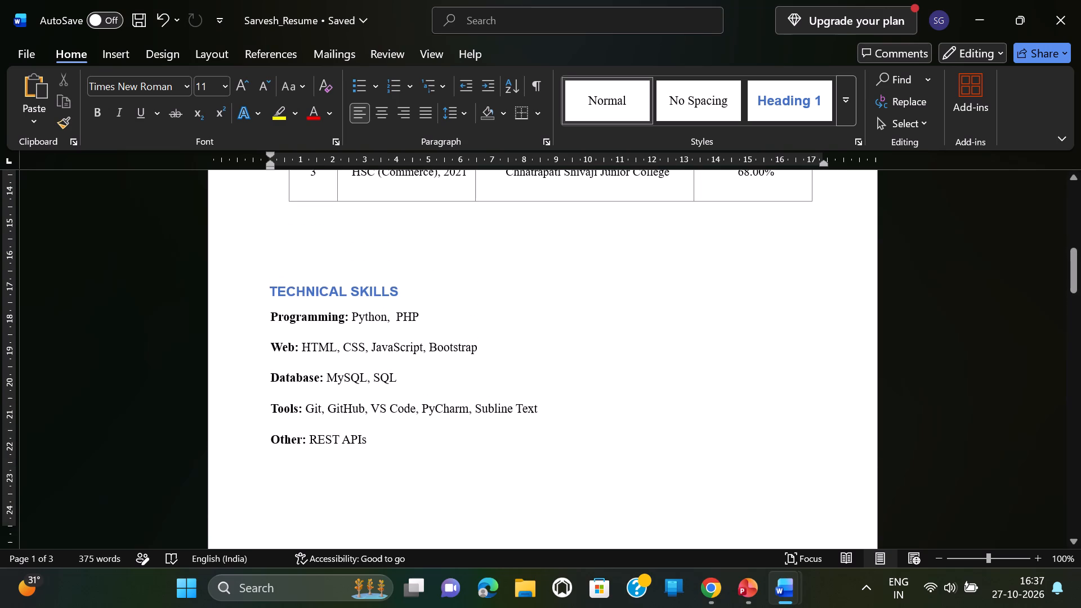
double_click(417, 318)
key("BackSpace")
key("BackSpace")
key("BackSpace")
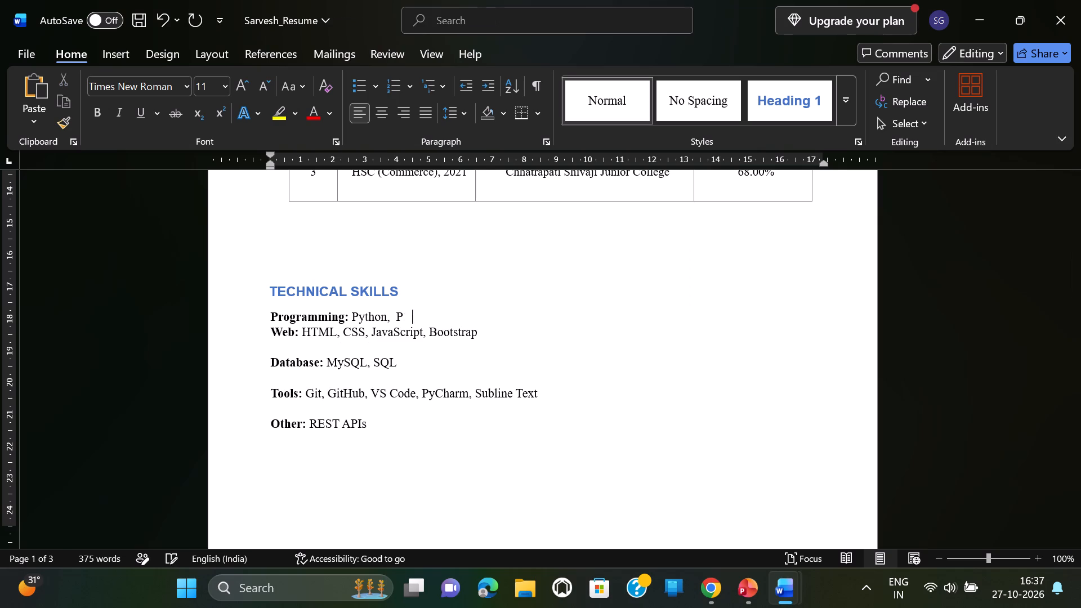
key("BackSpace")
key("ctrl+z")
key("BackSpace")
key("Return")
key("ctrl+s")
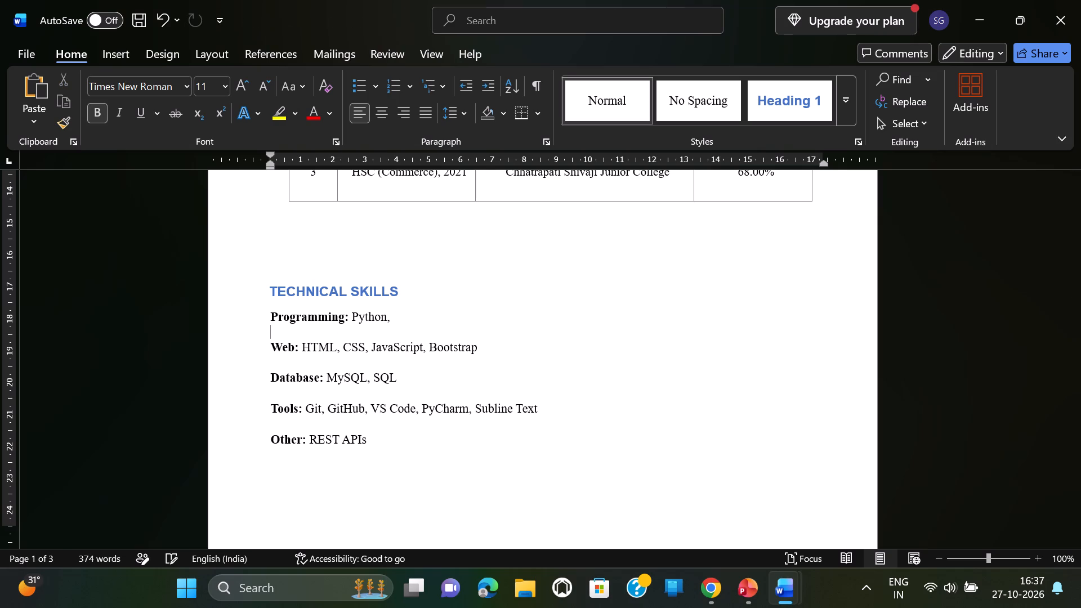
Delete the trailing comma after Python in the Programming line and save the resume.
key("Up")
key("Right")
key("Right")
key("Right")
key("Right")
key("Right")
key("Right")
key("Right")
key("Right")
key("Right")
key("Right")
key("Right")
key("Right")
key("Right")
key("Right")
key("Right")
key("Right")
key("Right")
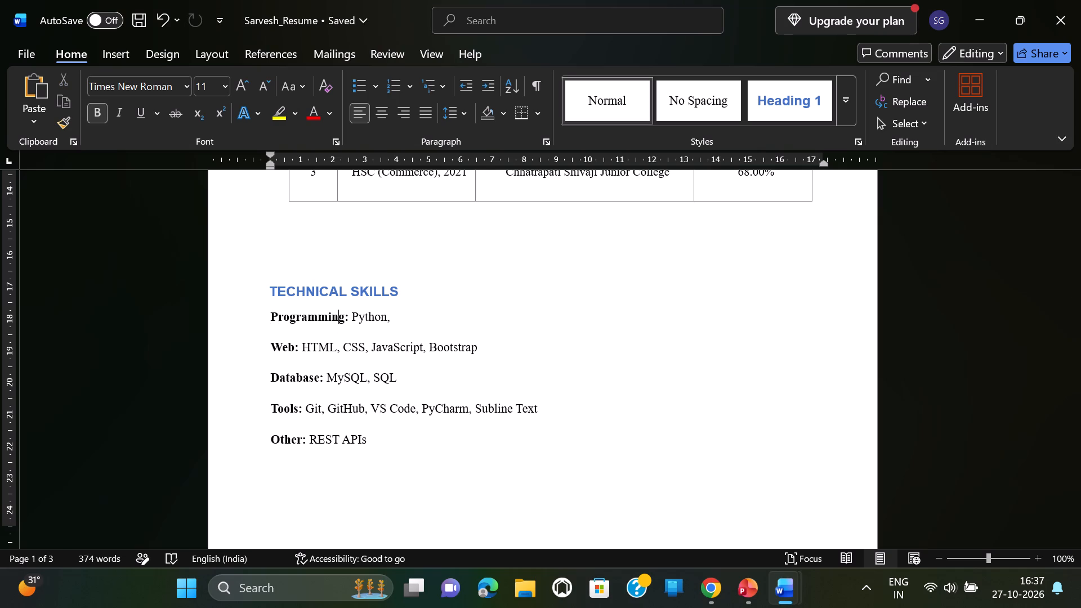
key("Right")
key("Right")
key("Right")
key("BackSpace")
key("ctrl+s")
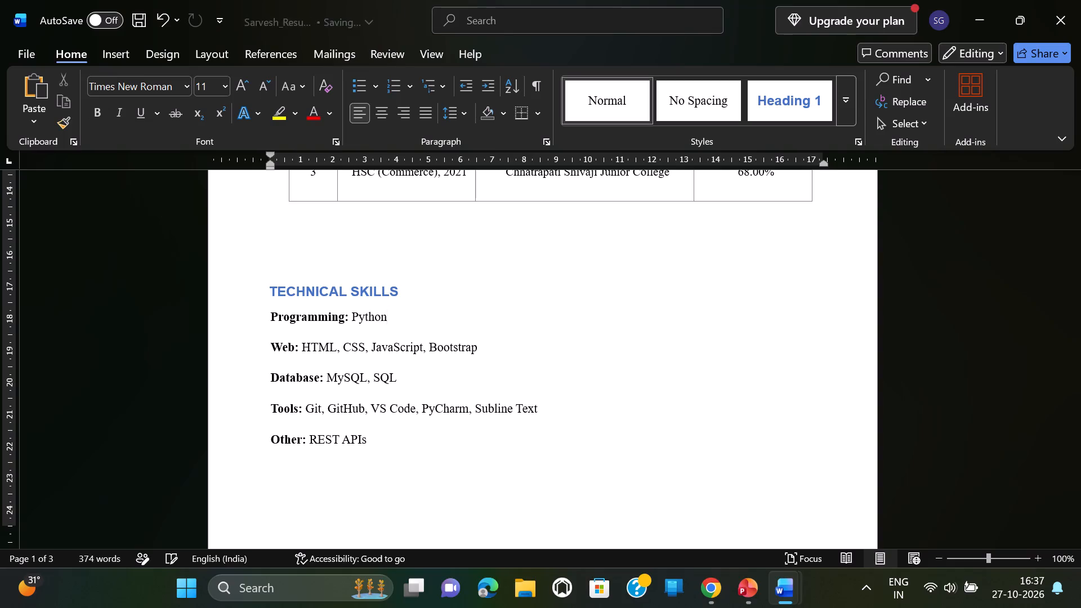
Check the spacing around the Technical Skills section, from the Education table to the end of the first page.
scroll(430, 294, "down", 1)
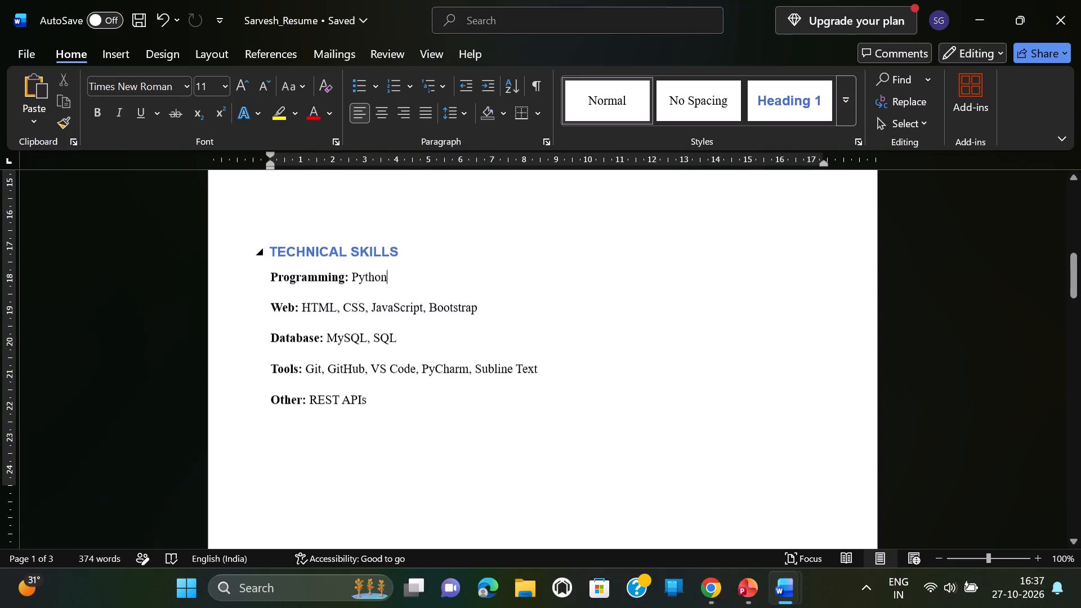
scroll(387, 315, "up", 15)
scroll(409, 343, "down", 12)
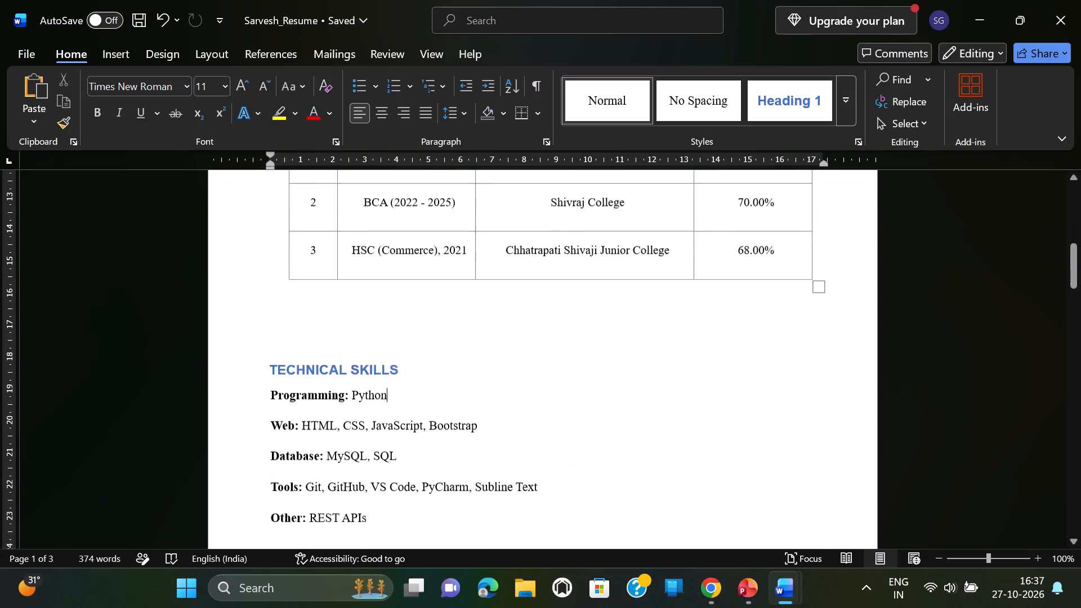
scroll(408, 341, "down", 2)
scroll(395, 272, "up", 4)
scroll(397, 292, "down", 6)
scroll(493, 310, "down", 4)
scroll(493, 310, "up", 10)
left_click(374, 370)
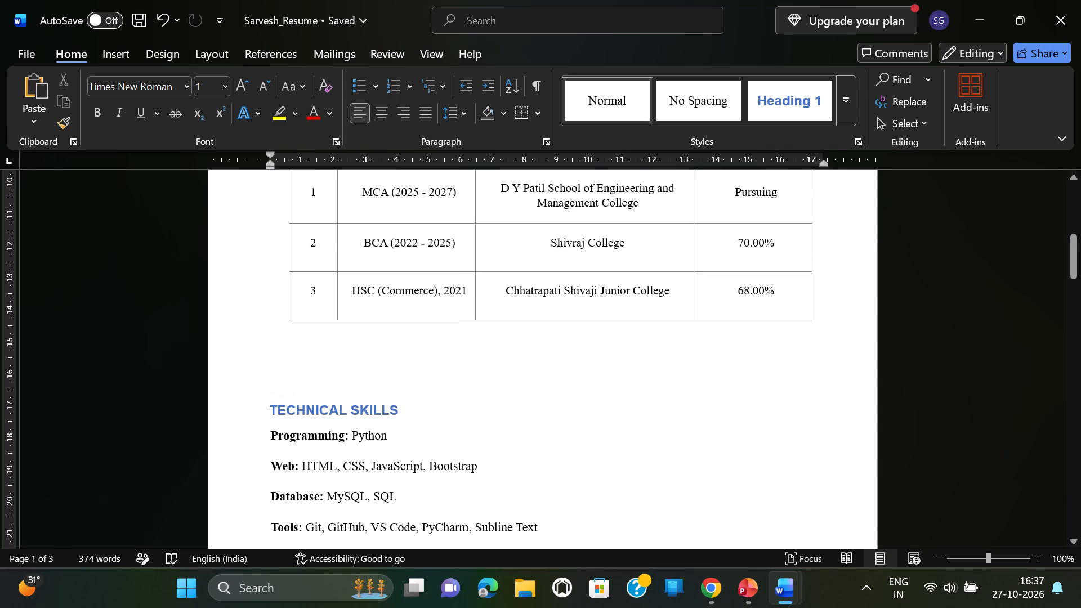
Delete the surplus blank lines above the Academic Projects heading so it starts at the top of the second page.
scroll(385, 370, "down", 15)
left_click_drag(399, 349, 359, 286)
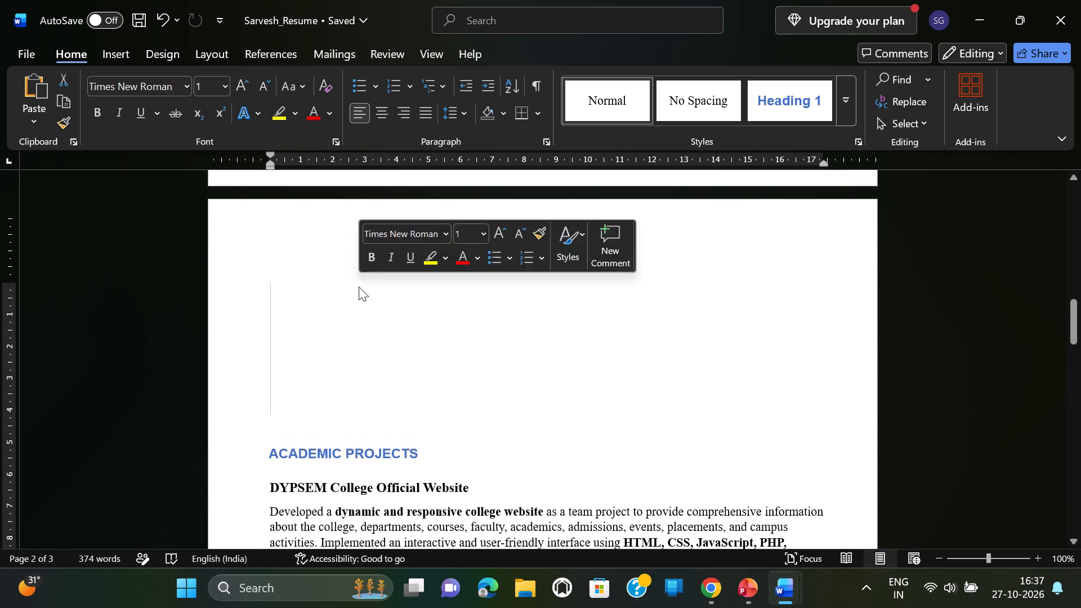
key("BackSpace")
key("BackSpace")
left_click(315, 291)
key("BackSpace")
left_click(315, 291)
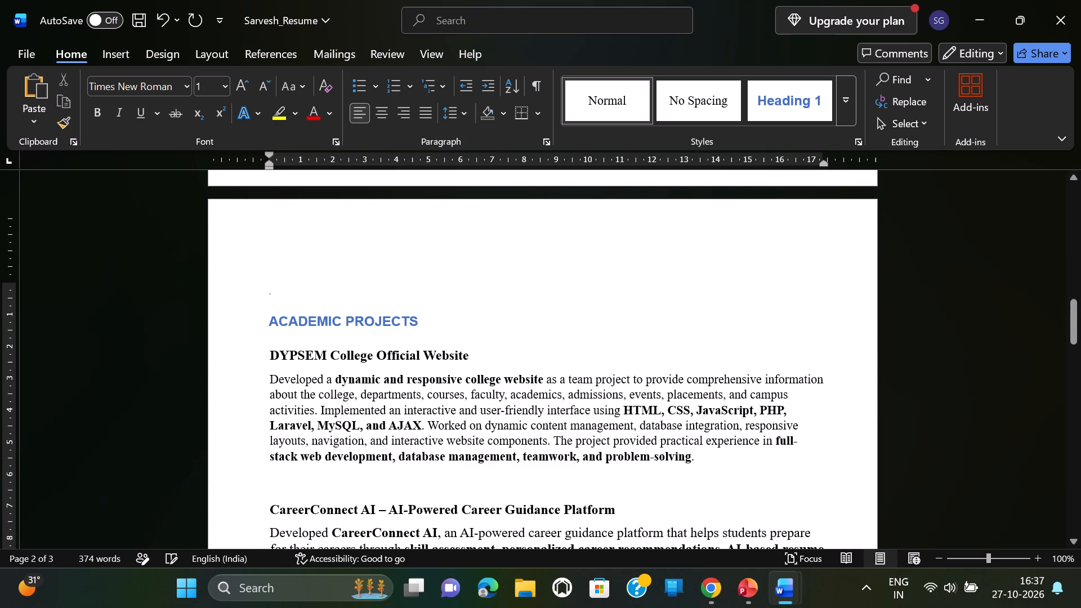
key("BackSpace")
key("BackSpace")
Review the layout of both resume pages, from the profile summary and Education table through to the Languages section.
scroll(334, 350, "up", 5)
scroll(334, 351, "down", 6)
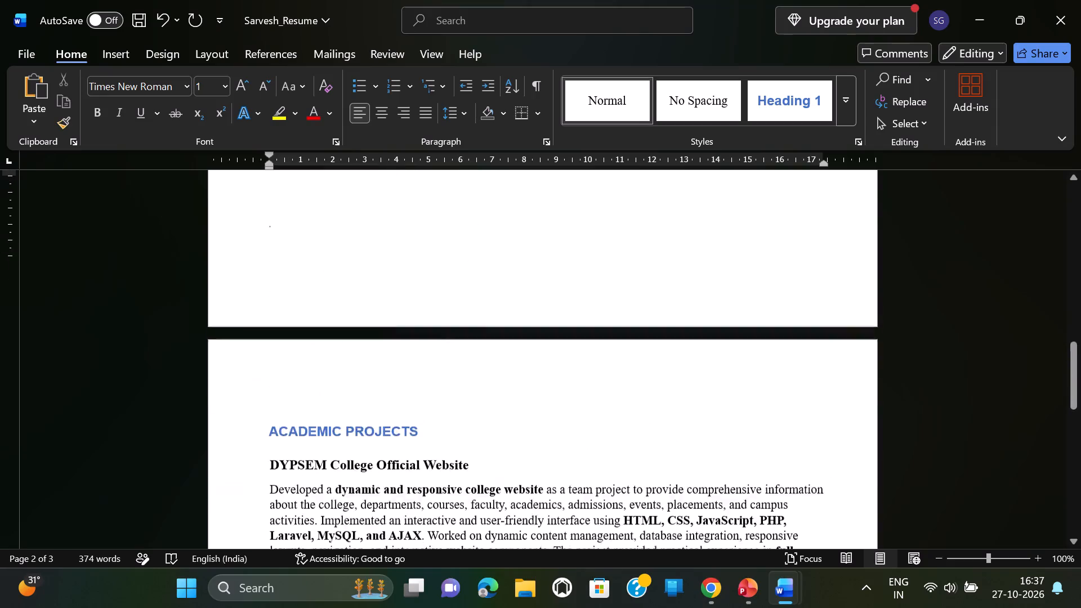
scroll(336, 354, "down", 18)
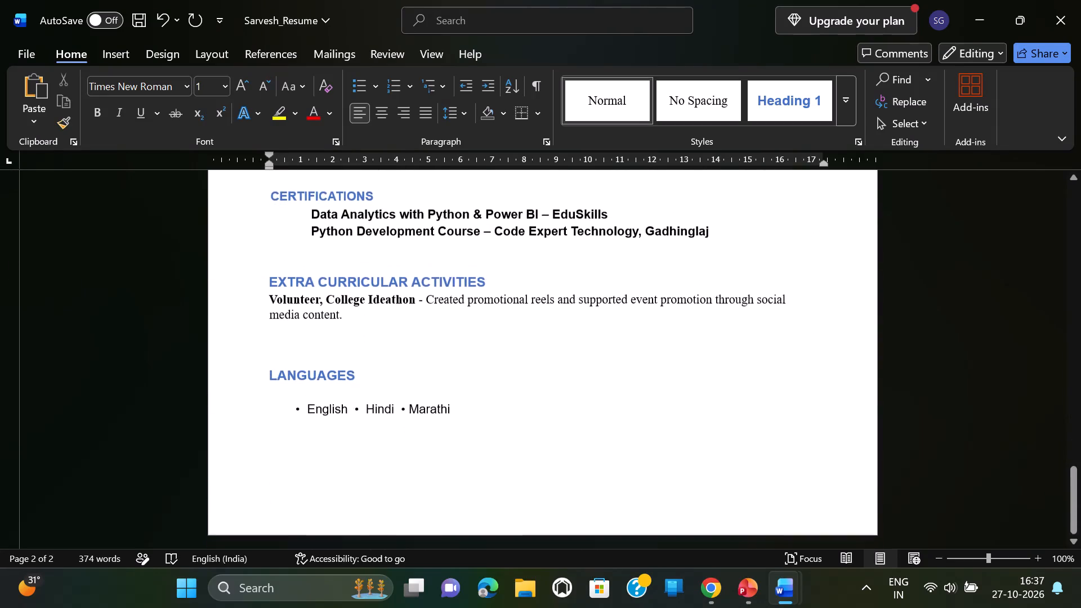
scroll(379, 356, "down", 5)
scroll(385, 365, "up", 20)
scroll(385, 365, "up", 3)
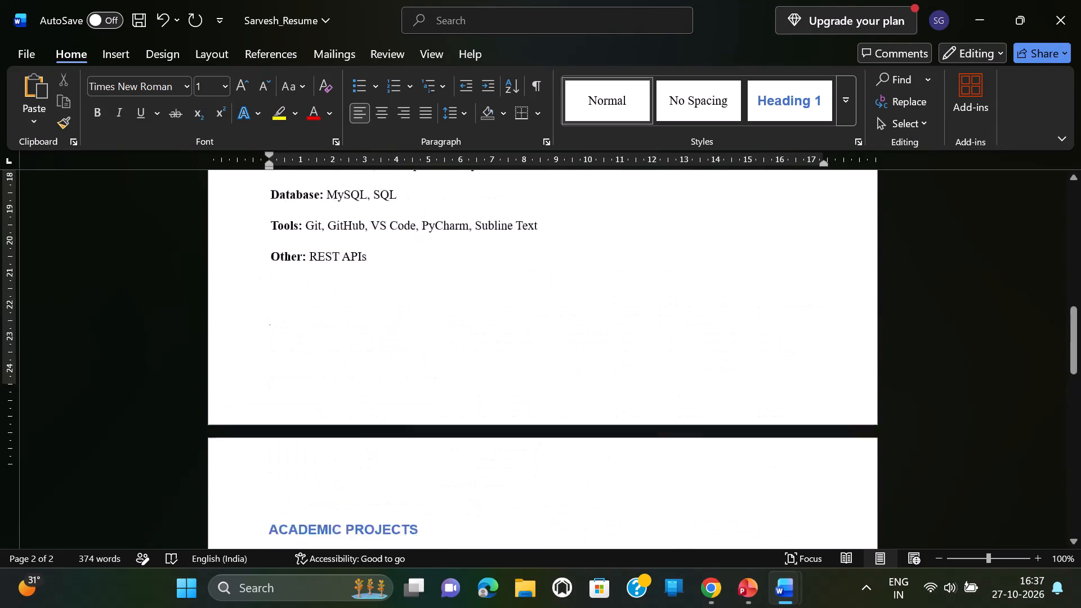
scroll(385, 365, "up", 9)
scroll(378, 377, "down", 1)
scroll(374, 374, "up", 7)
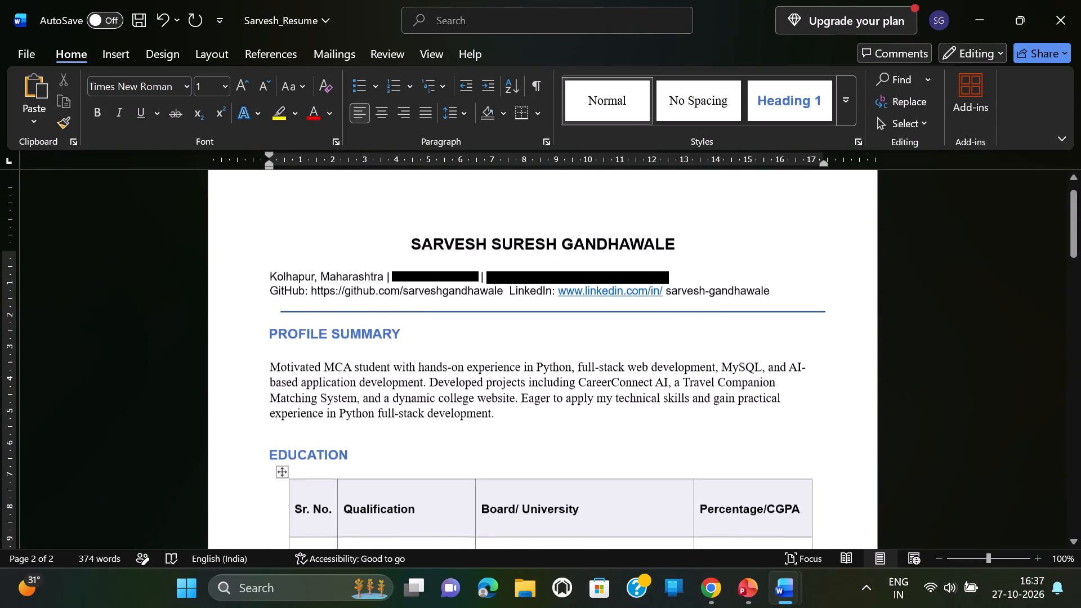
scroll(521, 353, "down", 2)
scroll(349, 363, "down", 1)
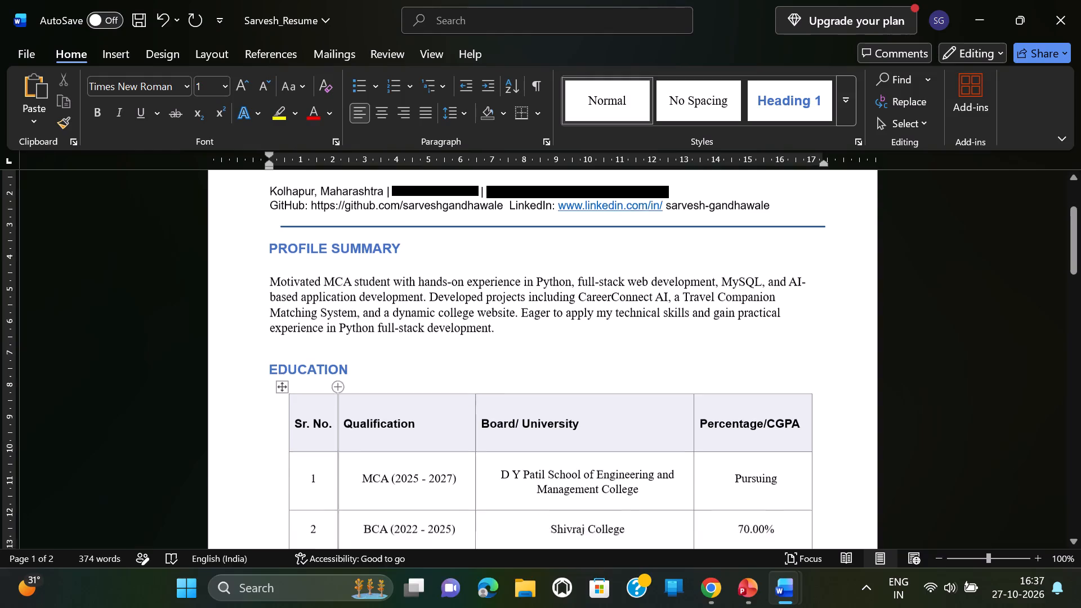
Enlarge the Education table slightly in width and height from its lower-right corner, keeping its upper-left corner in place.
scroll(349, 363, "down", 1)
scroll(629, 392, "down", 3)
scroll(775, 412, "down", 3)
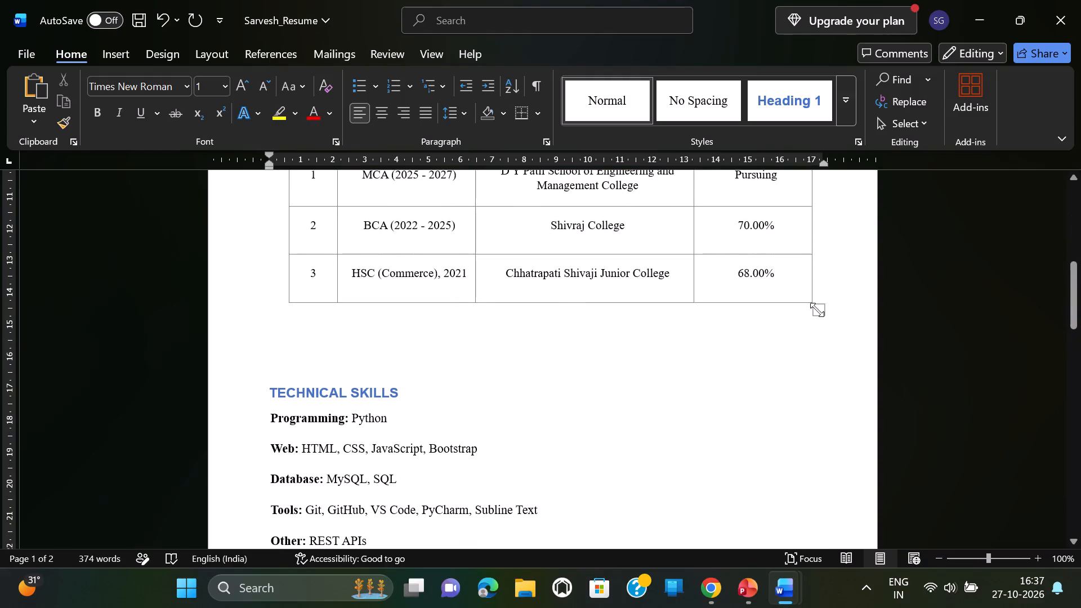
left_click(818, 309)
left_click_drag(821, 314, 828, 333)
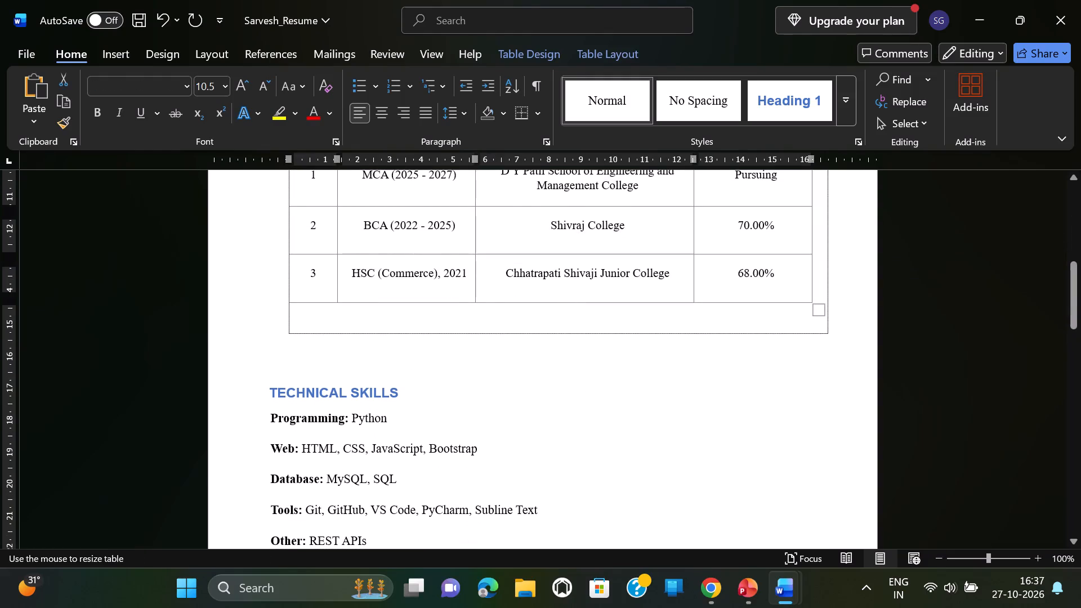
left_click_drag(828, 333, 832, 351)
scroll(781, 436, "up", 2)
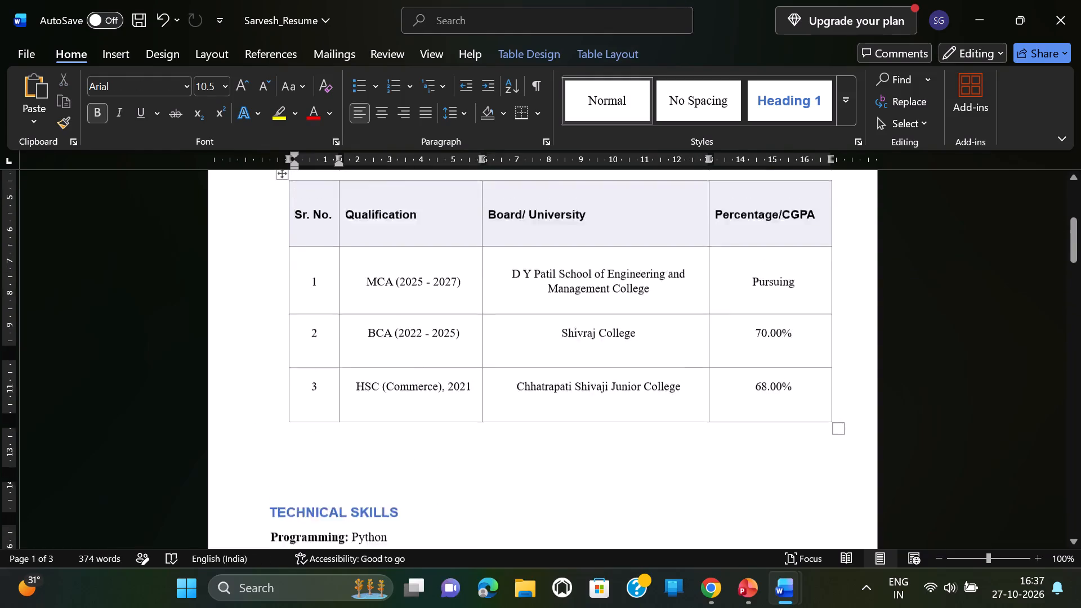
scroll(781, 436, "up", 6)
scroll(721, 415, "down", 3)
scroll(338, 362, "down", 2)
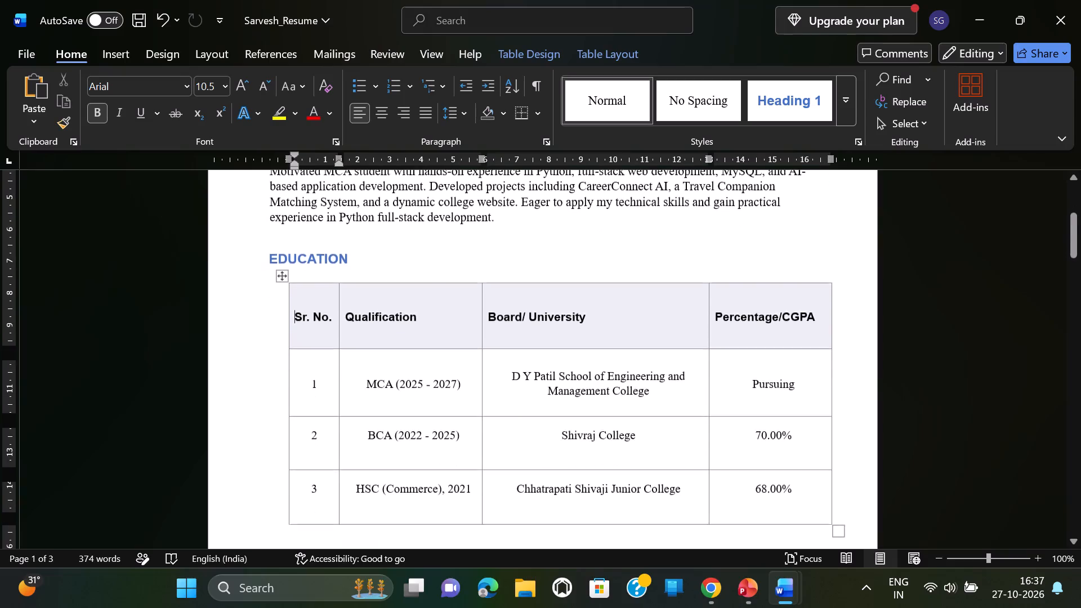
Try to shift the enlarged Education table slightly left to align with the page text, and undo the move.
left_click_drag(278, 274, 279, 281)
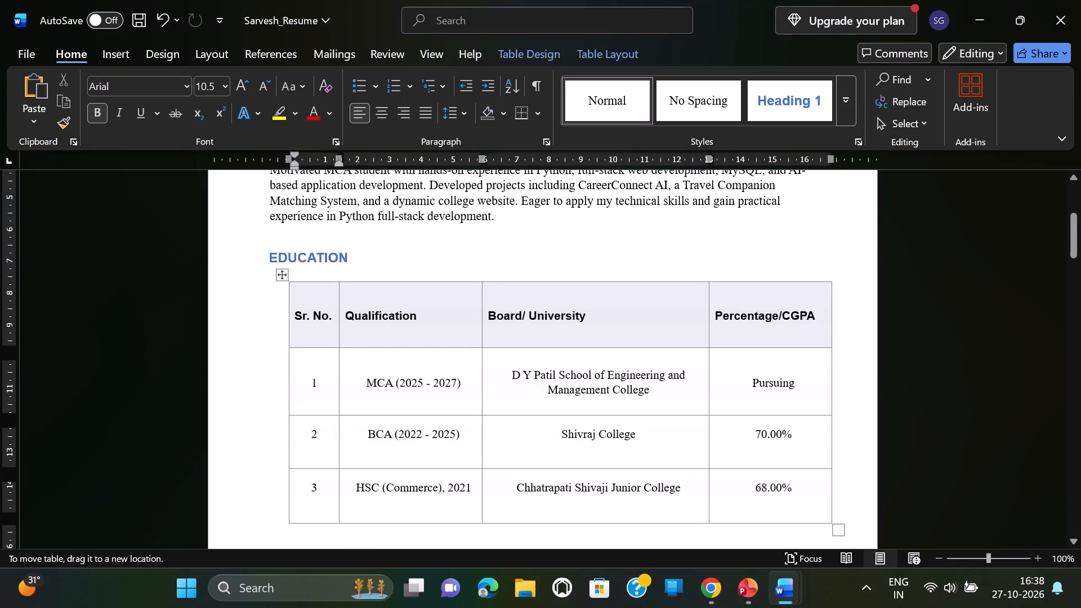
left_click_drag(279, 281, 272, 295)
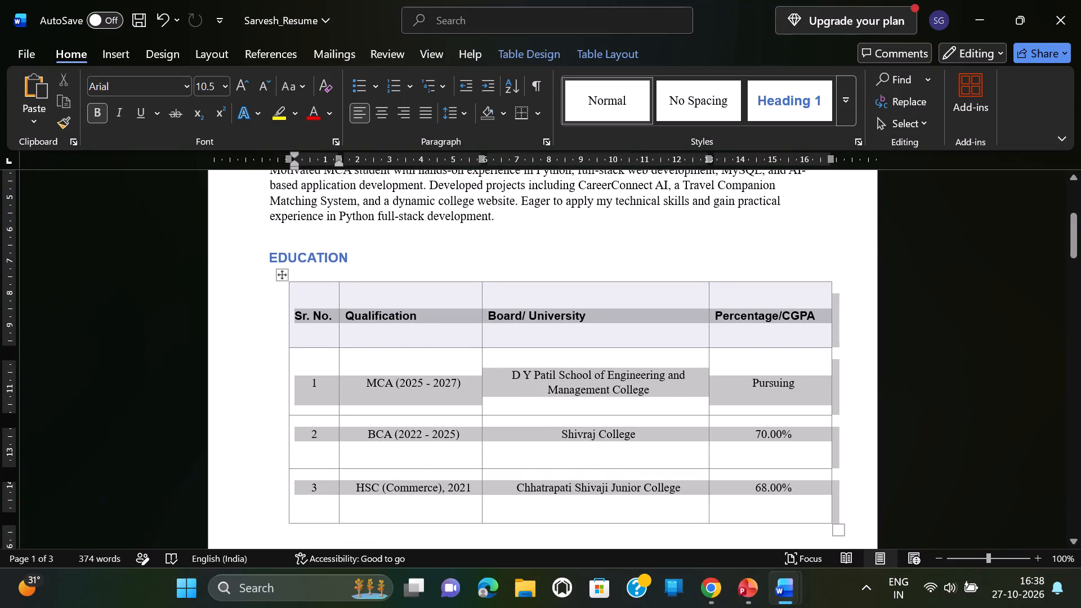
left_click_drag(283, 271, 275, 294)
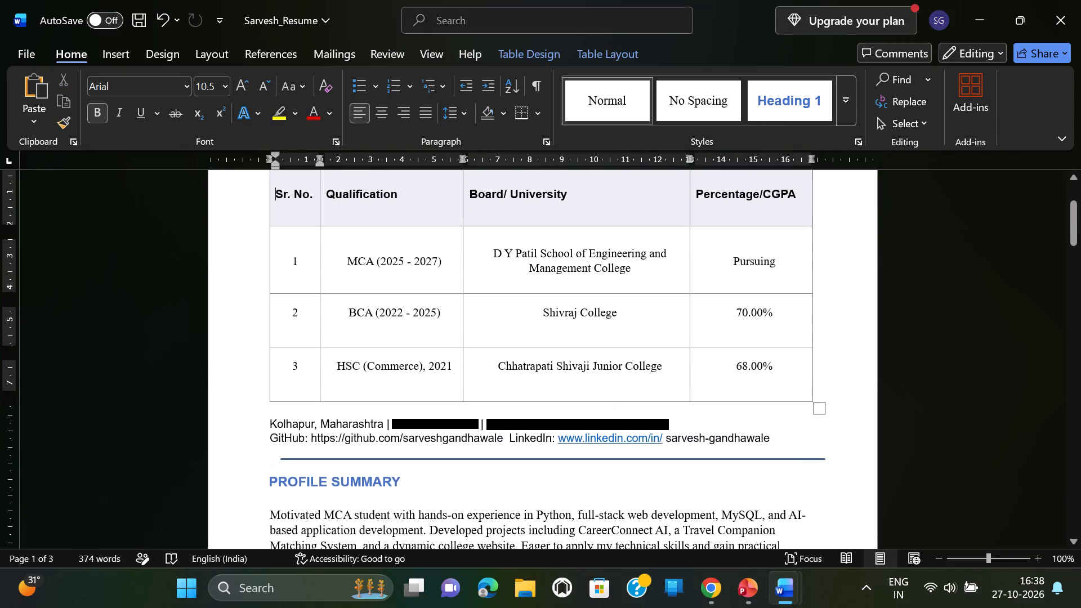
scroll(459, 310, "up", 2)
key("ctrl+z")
Save the resume with the enlarged Education table.
scroll(551, 332, "down", 3)
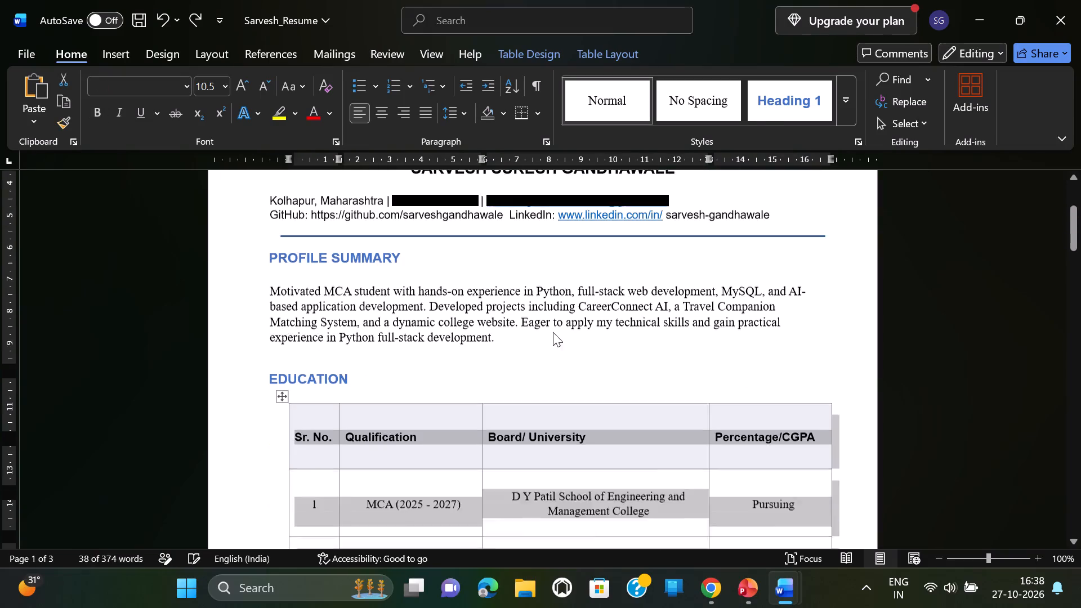
scroll(553, 332, "down", 1)
key("ctrl+s")
Check the spacing from the Education table through the Technical Skills section to the page end, and save the resume again.
left_click(594, 291)
scroll(591, 349, "down", 2)
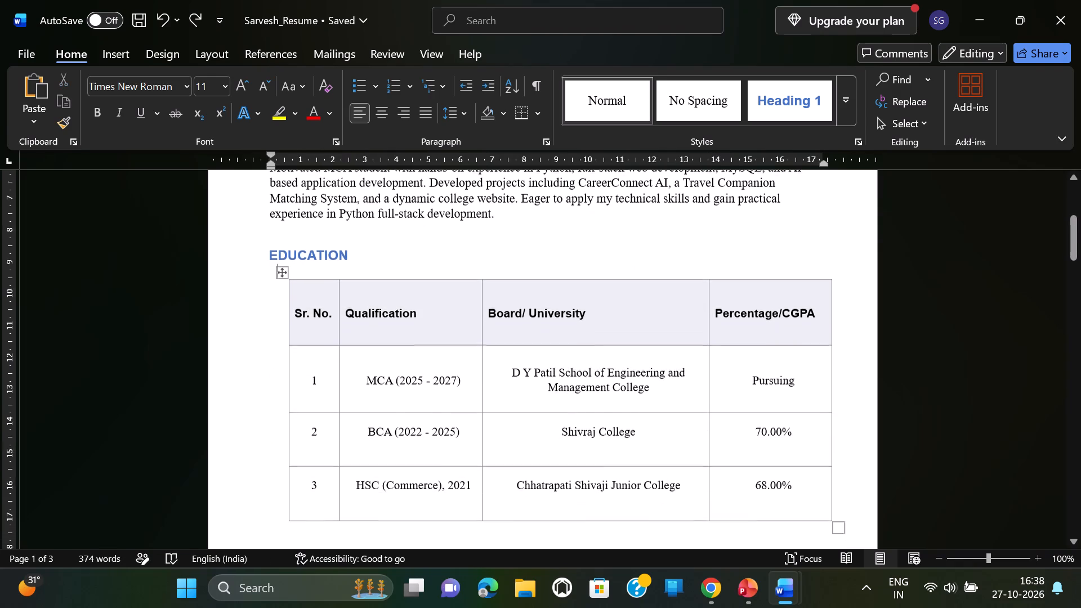
scroll(591, 349, "down", 5)
scroll(560, 383, "down", 4)
scroll(512, 391, "up", 5)
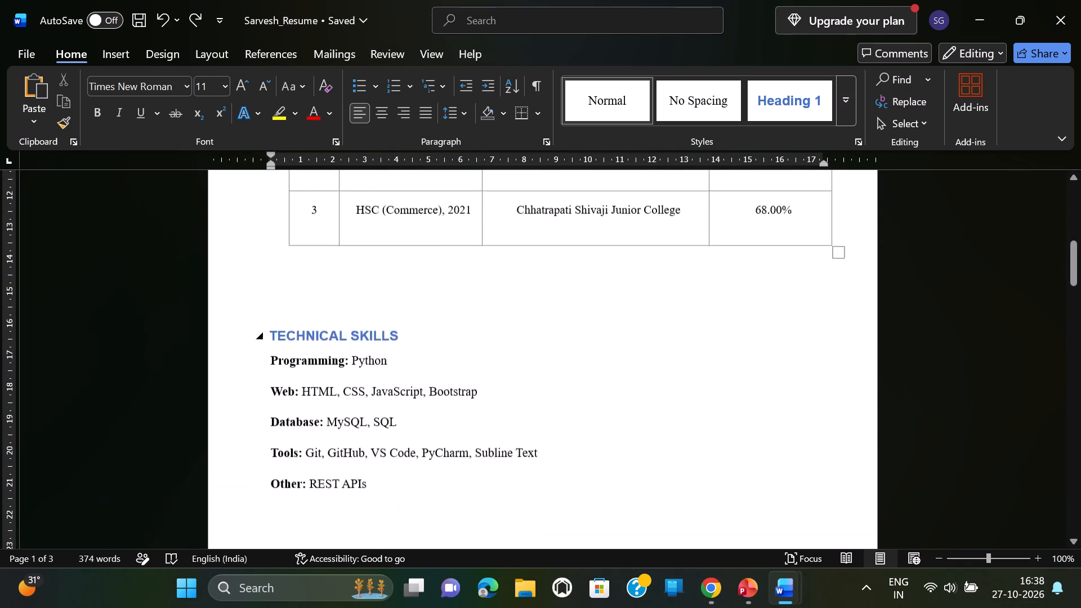
scroll(417, 351, "down", 4)
scroll(431, 374, "up", 2)
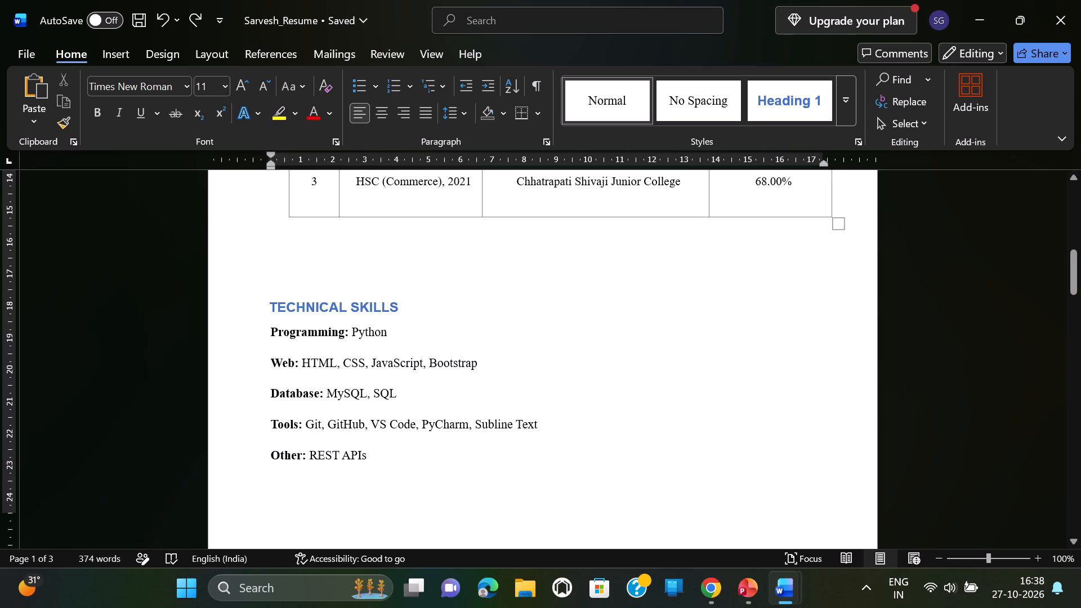
key("ctrl+s")
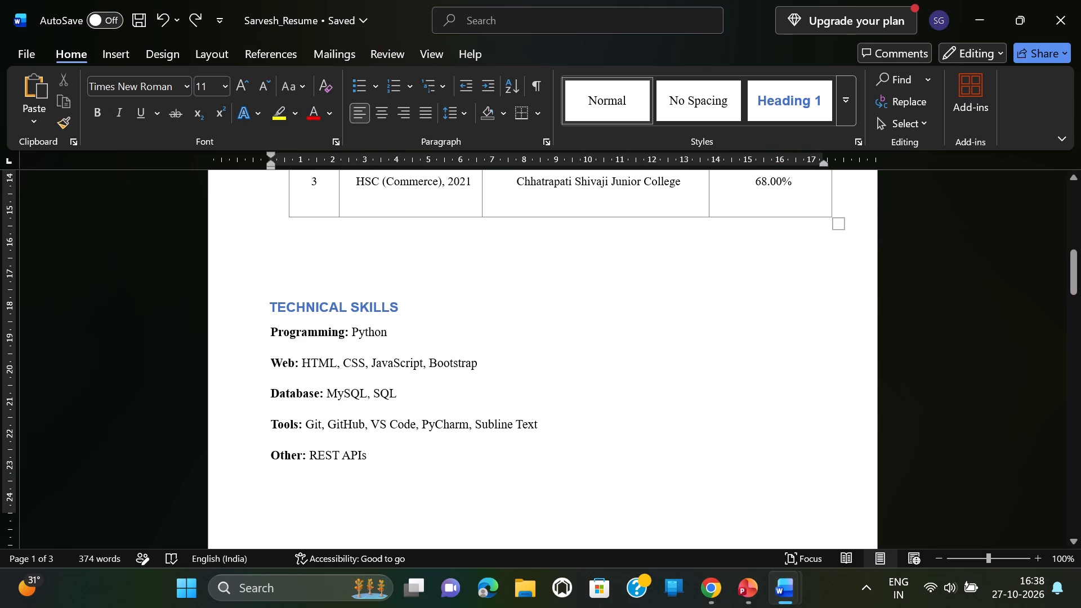
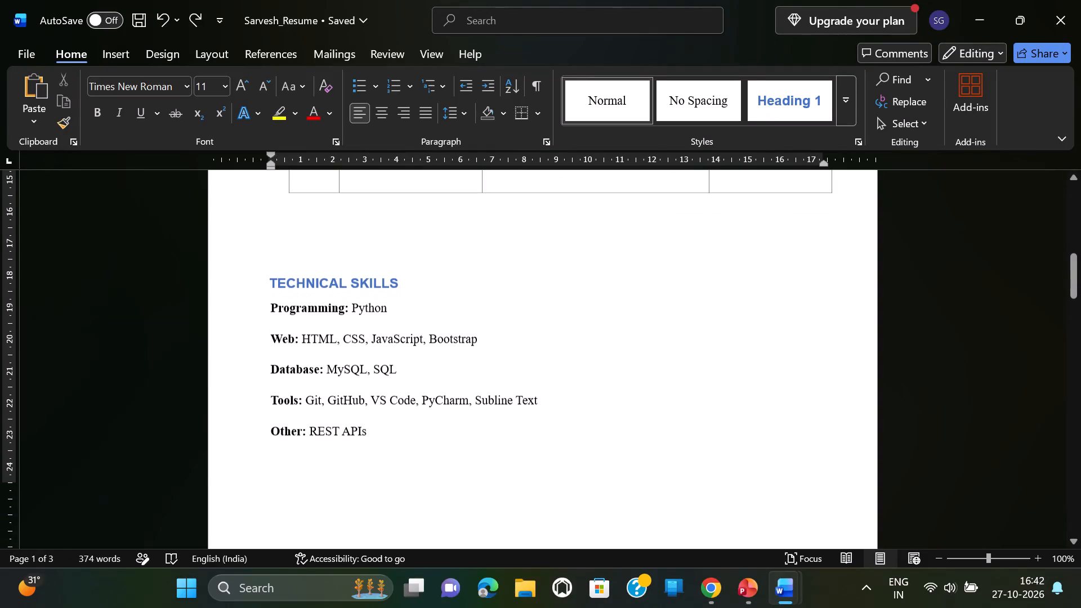
Replace the "Other: REST APIs" line in Technical Skills with "Soft Skill: Teamwork" and save the resume.
left_click_drag(378, 417, 245, 412)
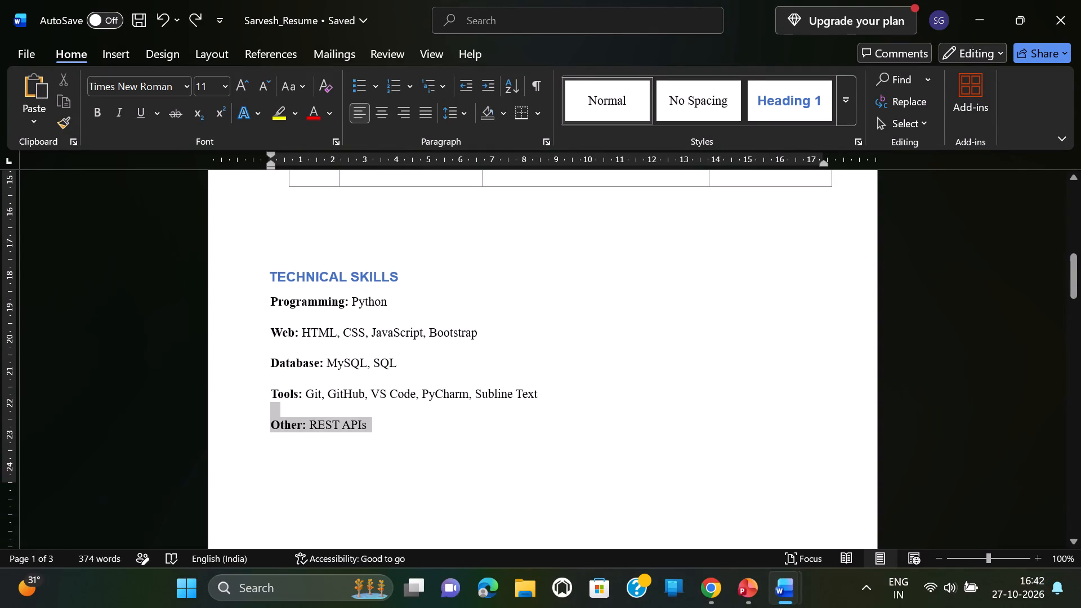
left_click_drag(245, 412, 248, 412)
left_click(277, 421)
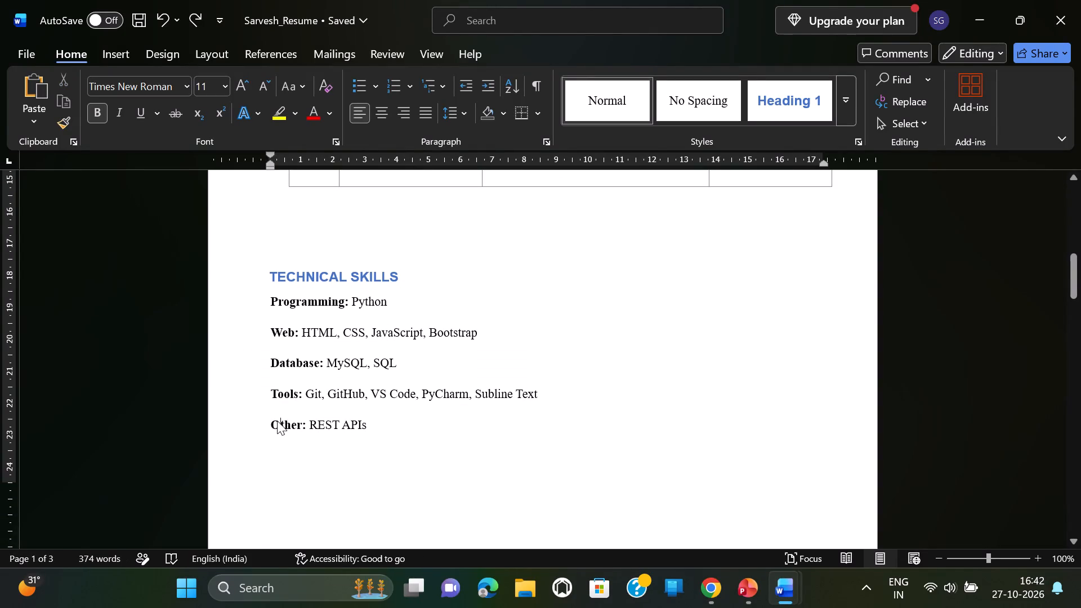
left_click_drag(263, 423, 409, 424)
key("BackSpace")
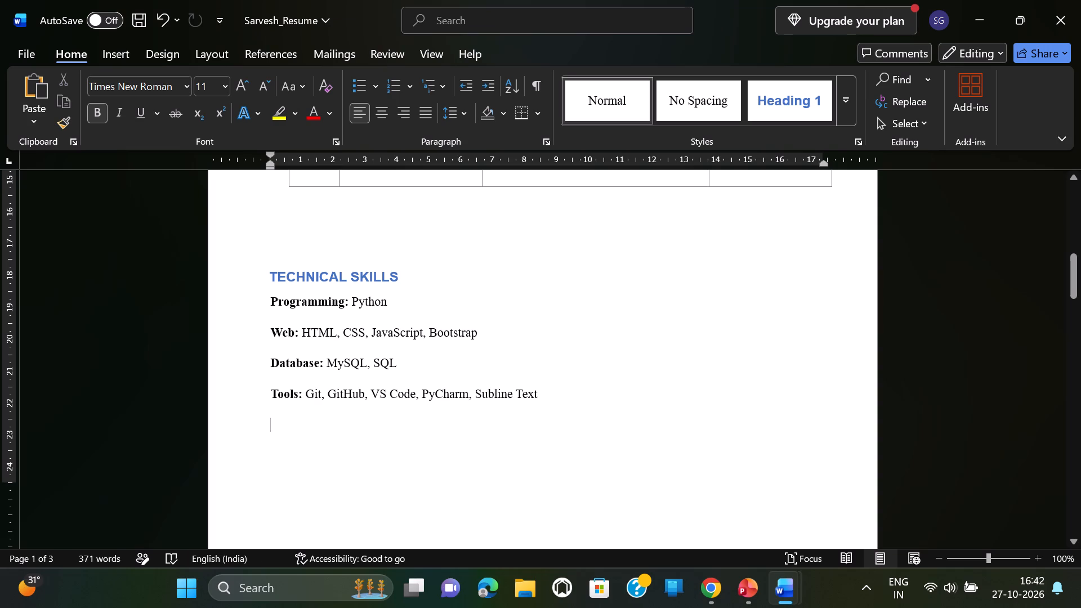
key("shift+s")
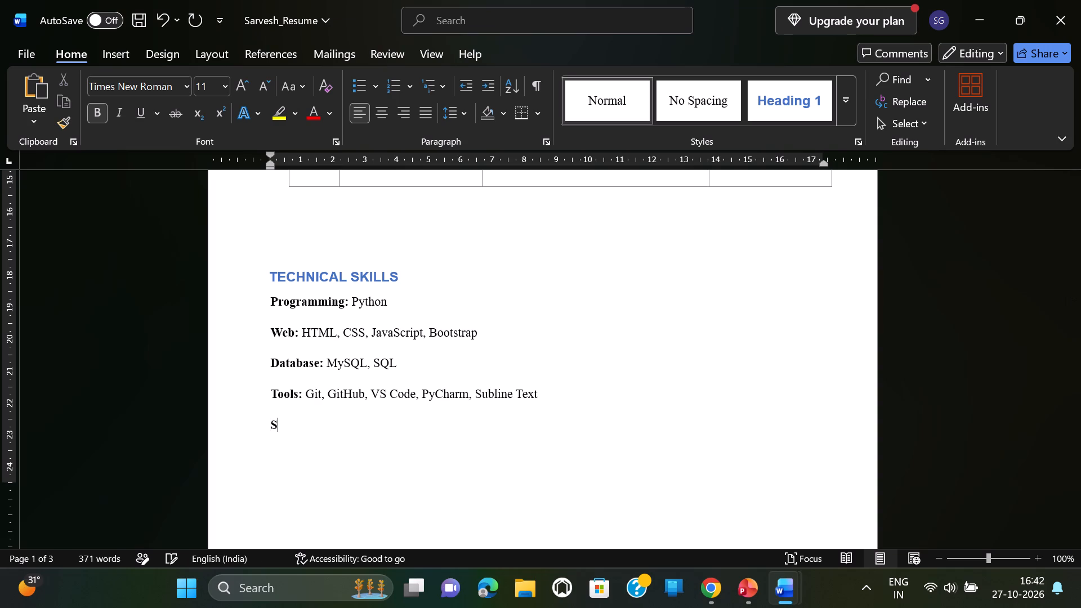
type("oft")
key("space")
key("shift+s")
type("kill")
type(":")
key("space")
type("Team")
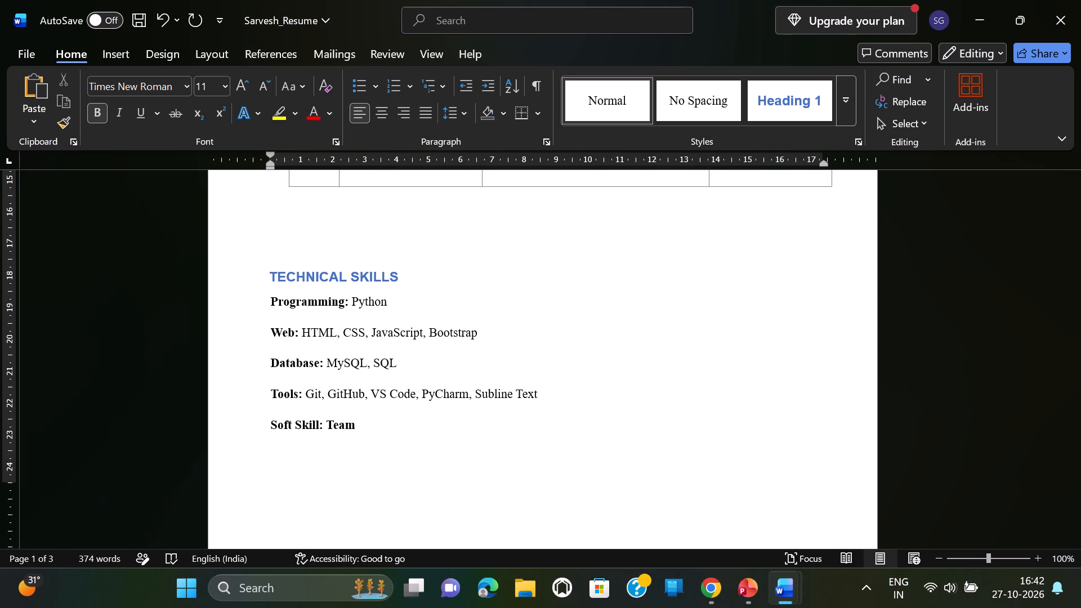
type("work")
key("ctrl+s")
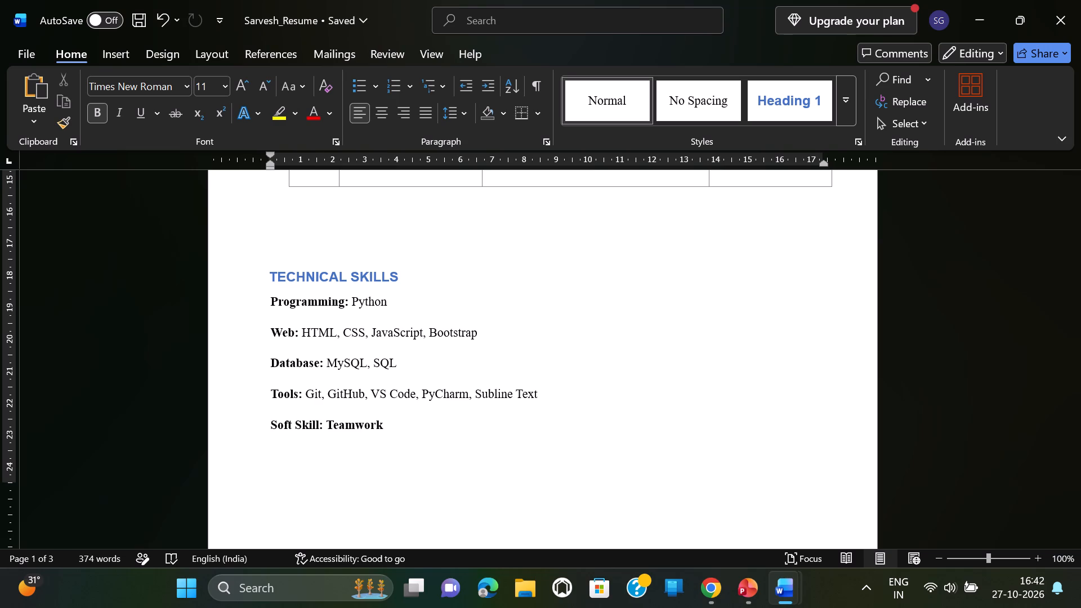
Remove the bold formatting from "Teamwork" in the Soft Skill line, keeping its label bold.
key("ctrl+a")
key("ctrl+a")
left_click(409, 424)
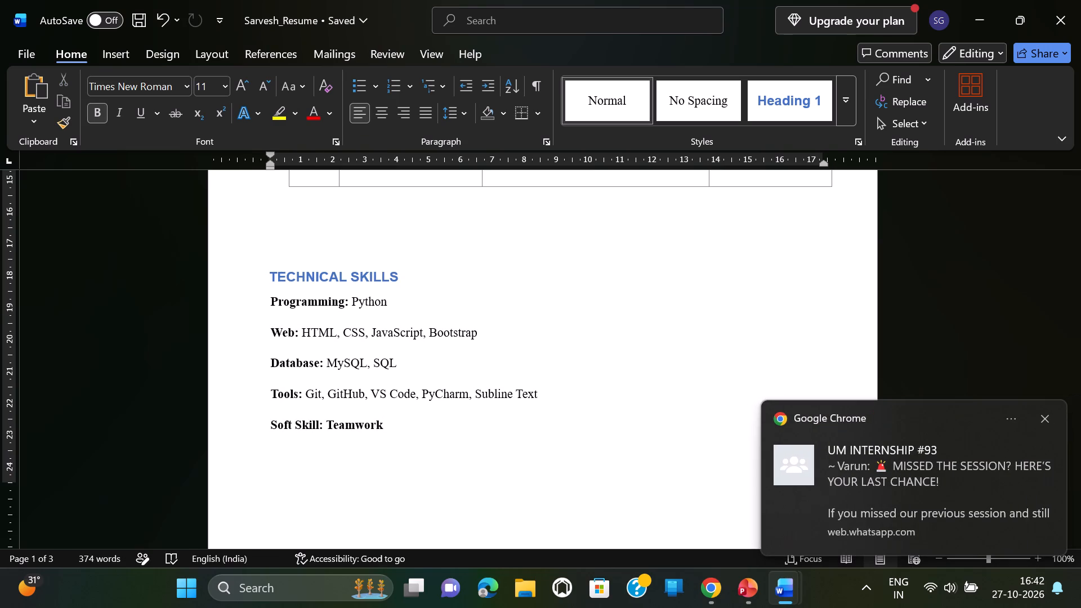
key("ctrl+shift+Left")
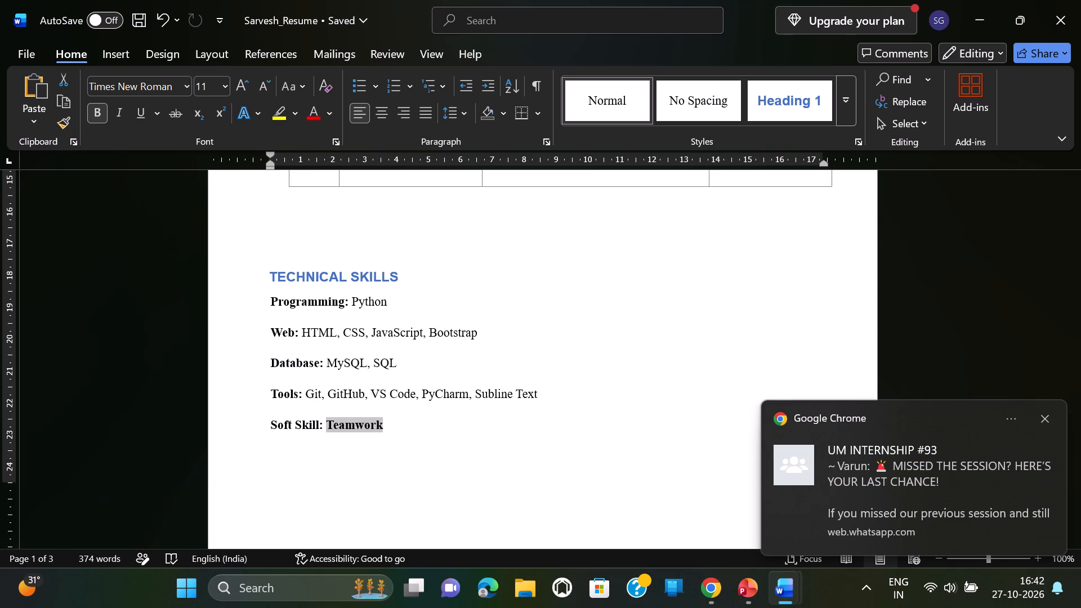
key("ctrl+b")
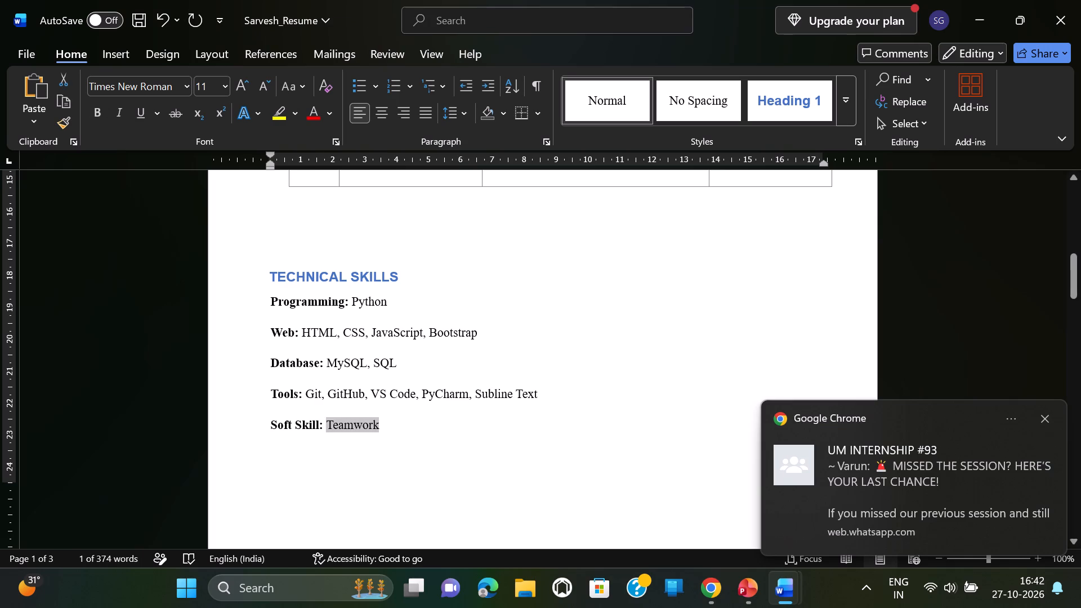
left_click(527, 381)
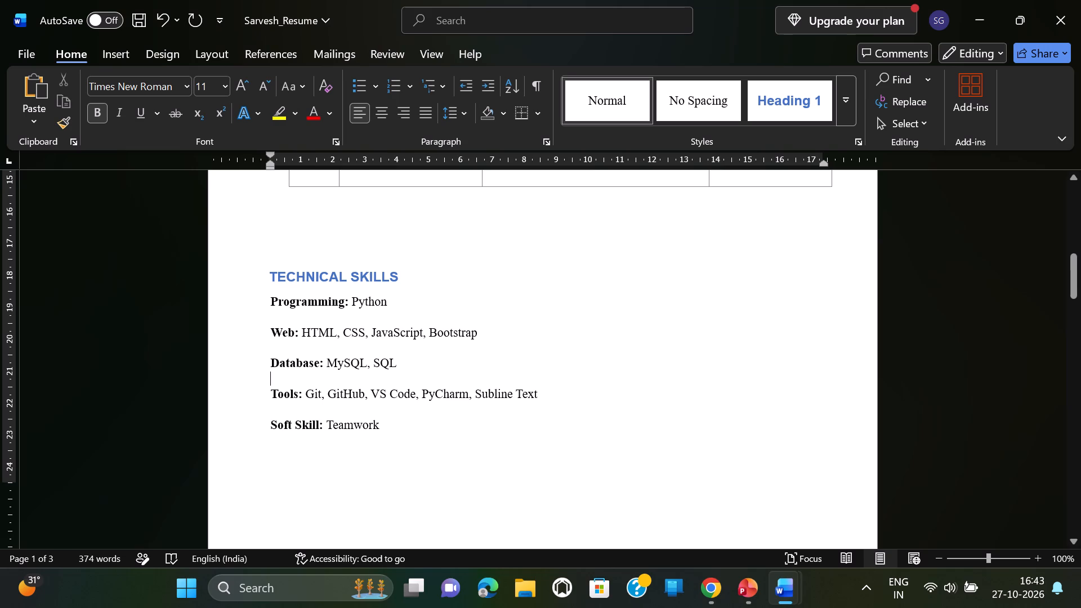
Delete the extra blank space above the Academic Projects heading at the start of the second page.
scroll(521, 387, "down", 18)
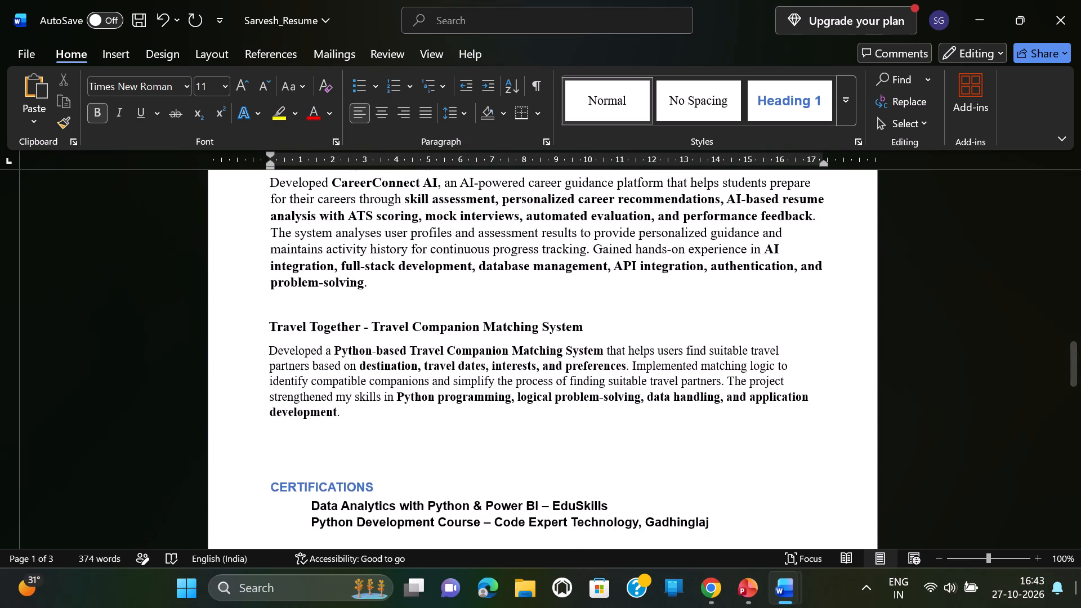
scroll(962, 574, "down", 4)
scroll(474, 444, "down", 4)
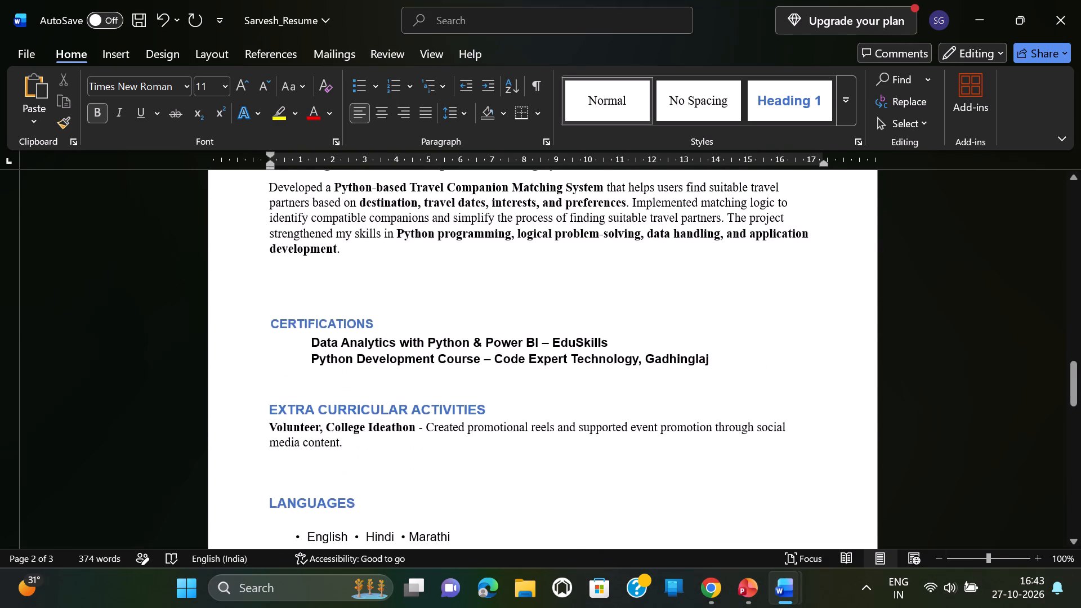
scroll(482, 439, "down", 10)
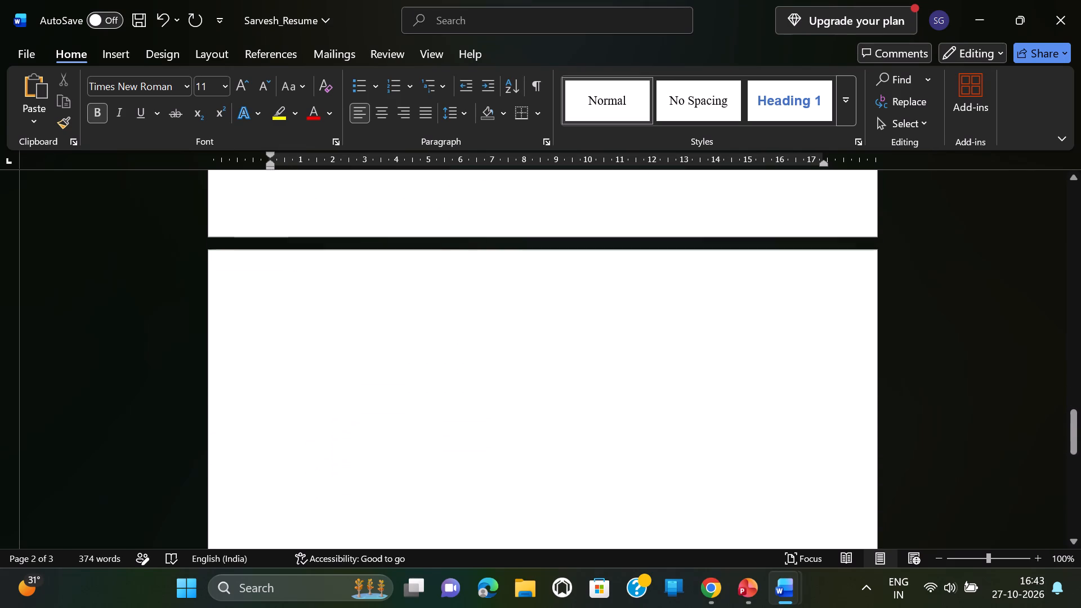
scroll(476, 446, "down", 4)
scroll(476, 446, "up", 20)
scroll(476, 446, "up", 7)
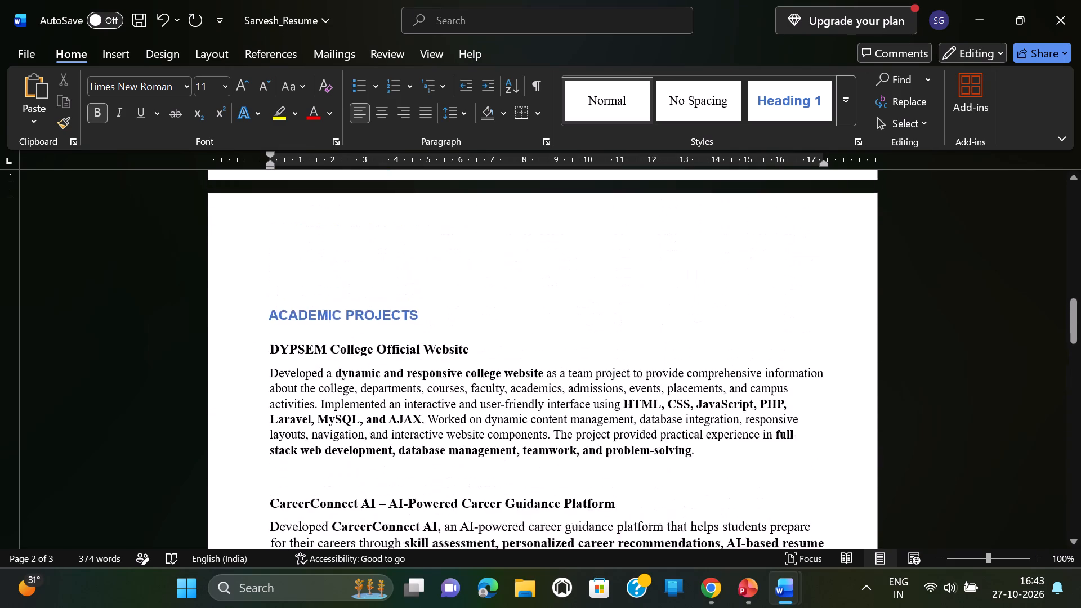
scroll(475, 448, "up", 3)
left_click(429, 413)
key("backslash")
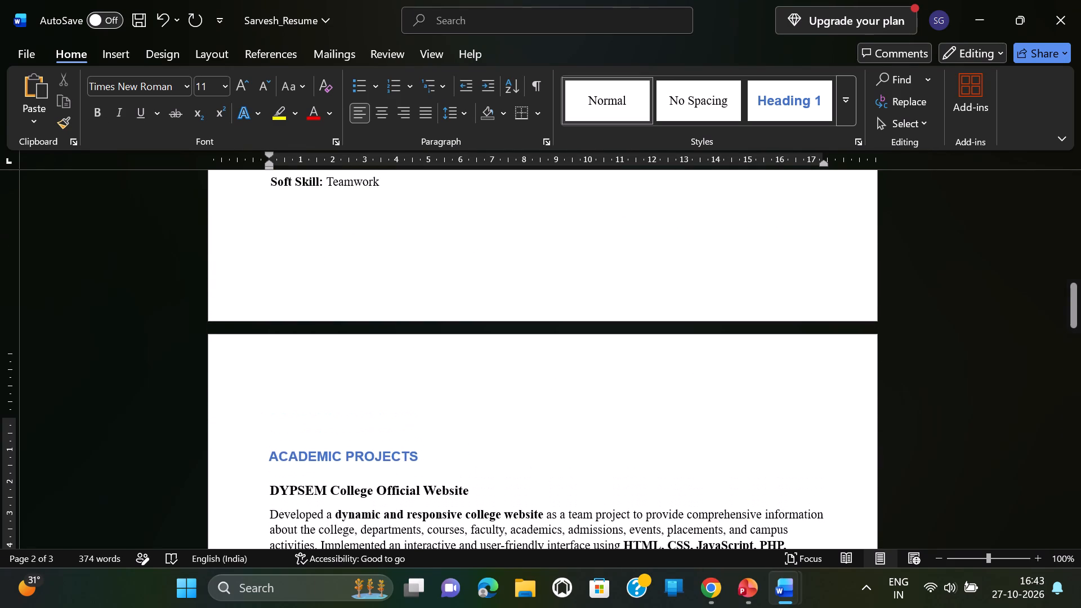
key("BackSpace")
key("BackSpace")
key("BackSpace")
key("Down")
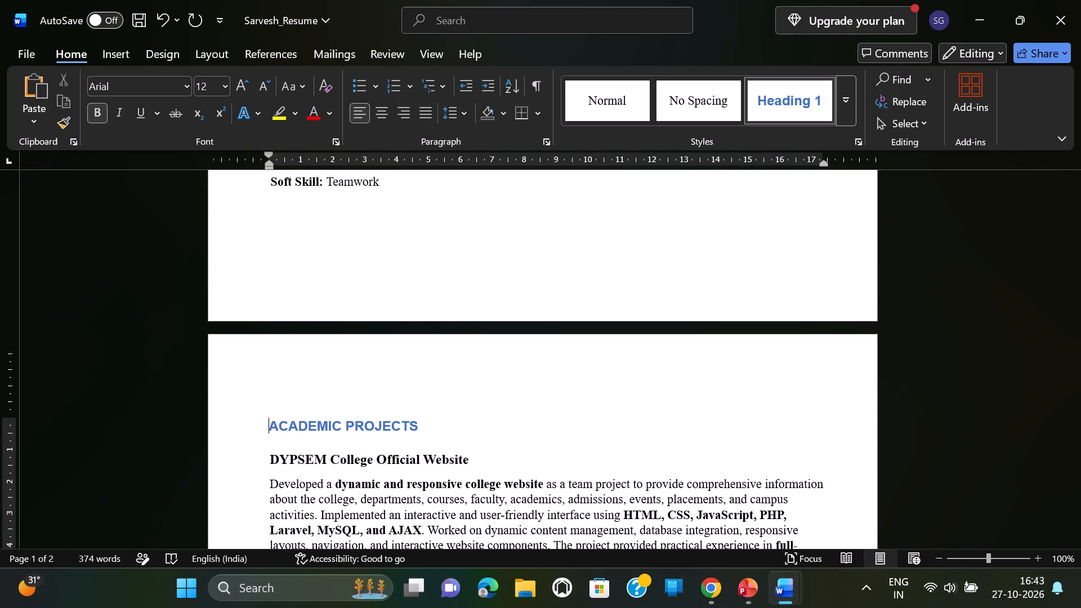
Review the layout and spacing from the Profile Summary through Technical Skills to the Academic Projects heading.
scroll(443, 403, "up", 6)
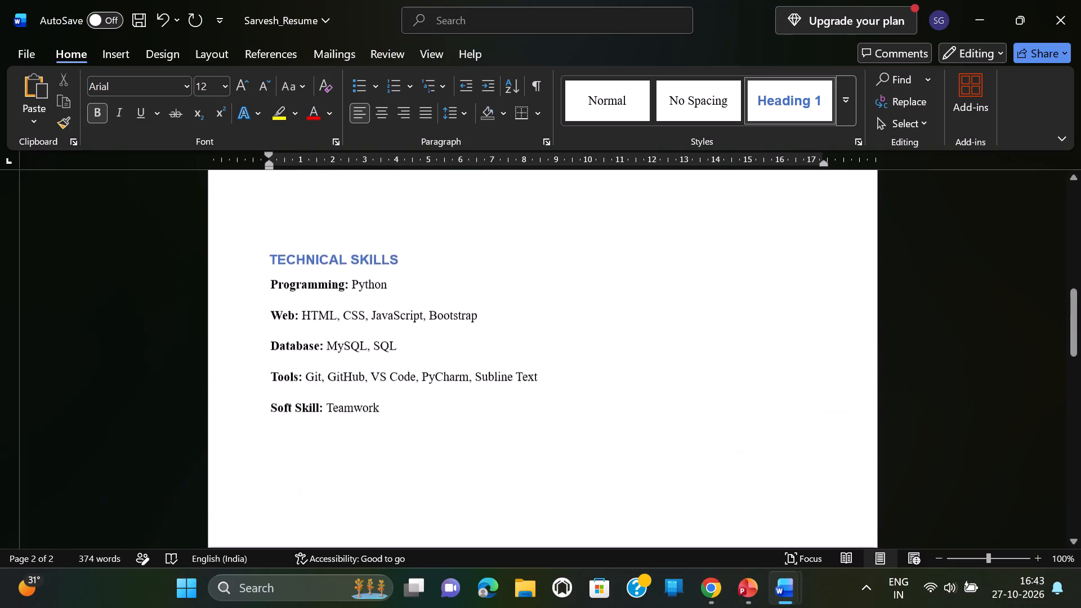
scroll(455, 424, "up", 13)
scroll(455, 425, "down", 4)
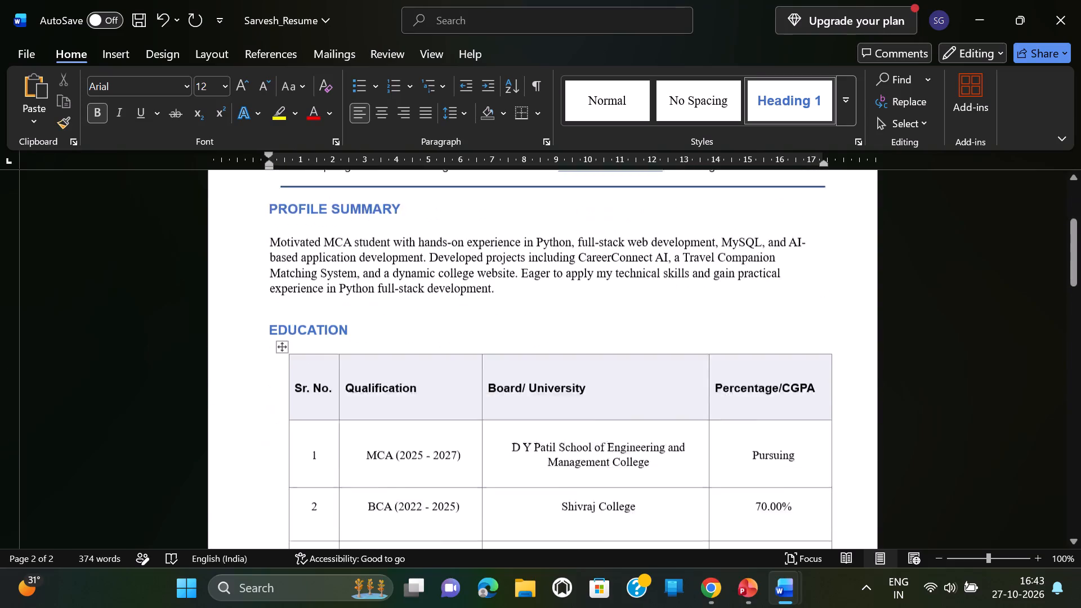
scroll(455, 423, "down", 8)
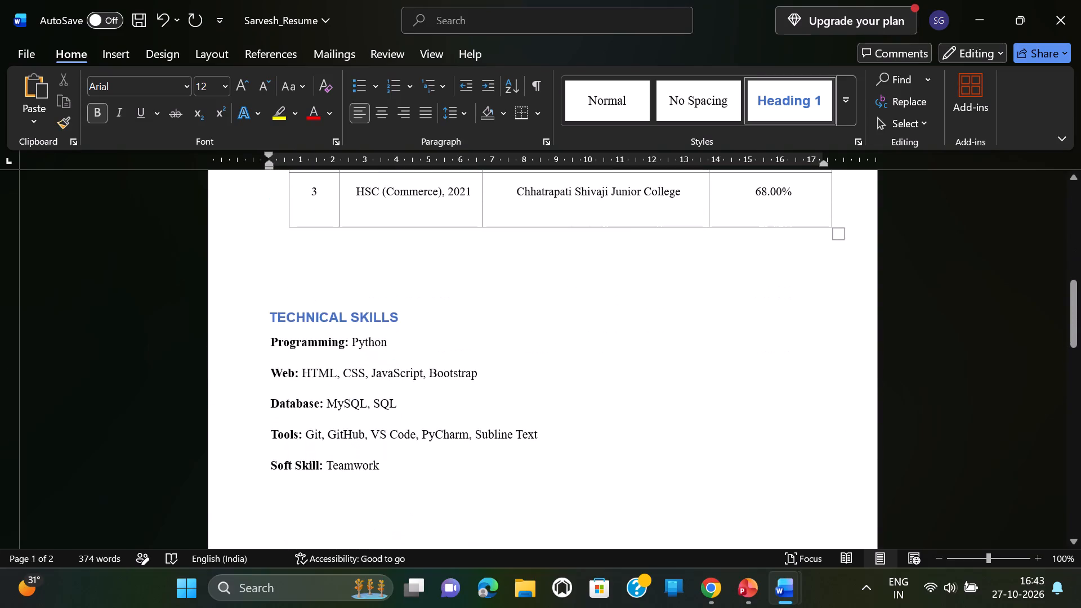
scroll(455, 423, "down", 2)
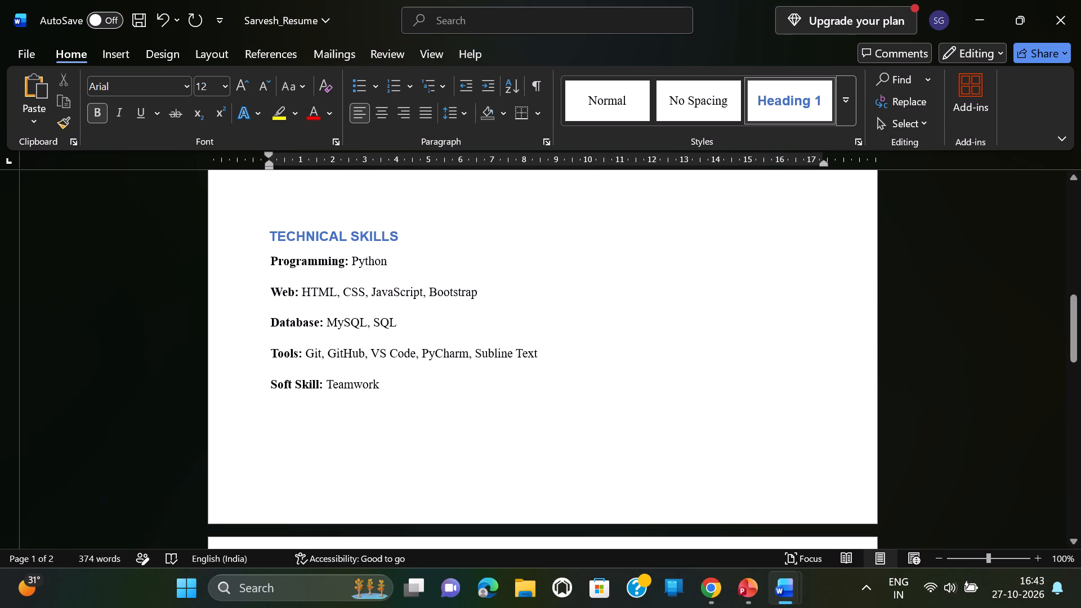
scroll(461, 314, "down", 3)
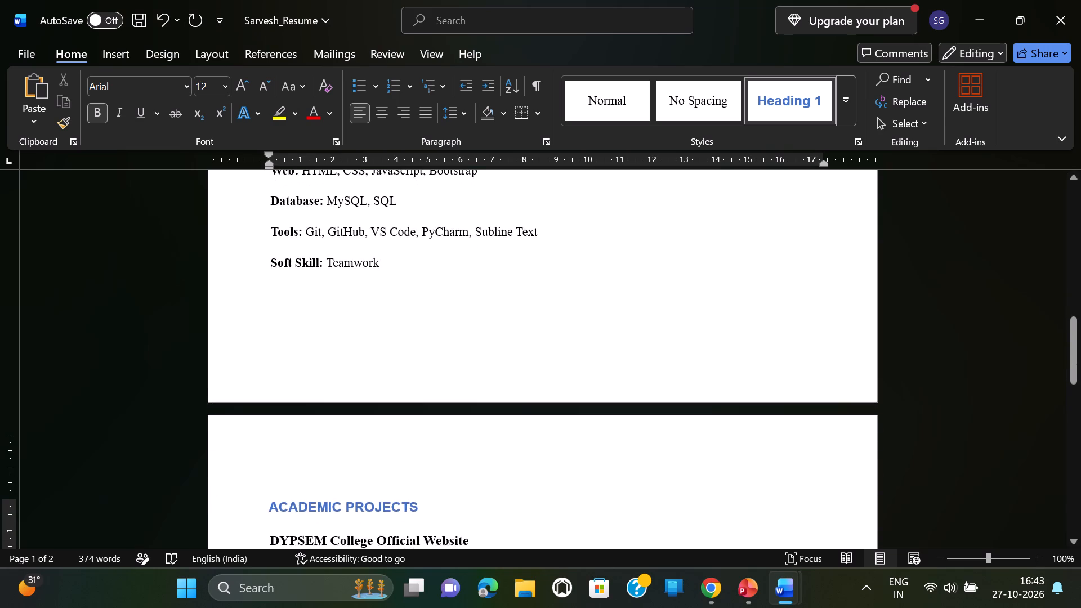
scroll(464, 347, "down", 4)
left_click(408, 321)
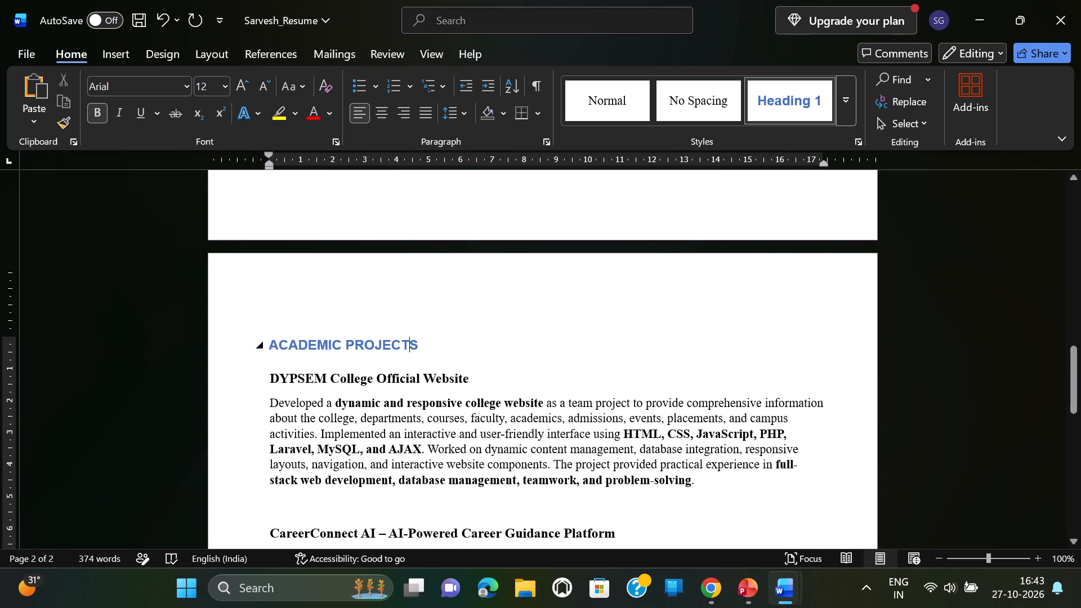
Remove the bold formatting from the two course entries under Certifications.
scroll(451, 385, "down", 8)
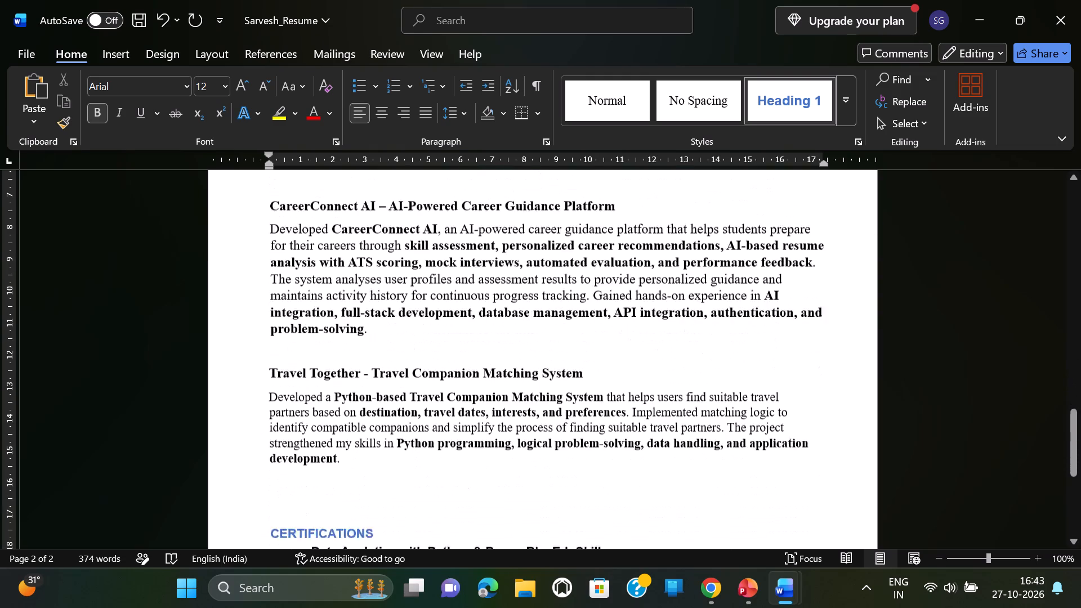
scroll(451, 385, "down", 6)
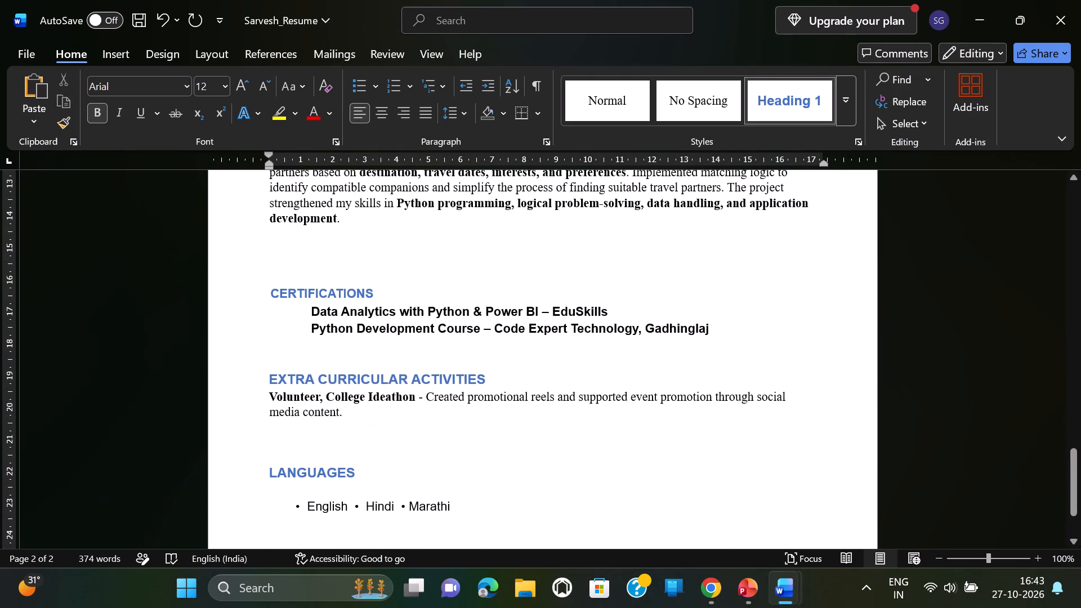
left_click_drag(307, 312, 664, 343)
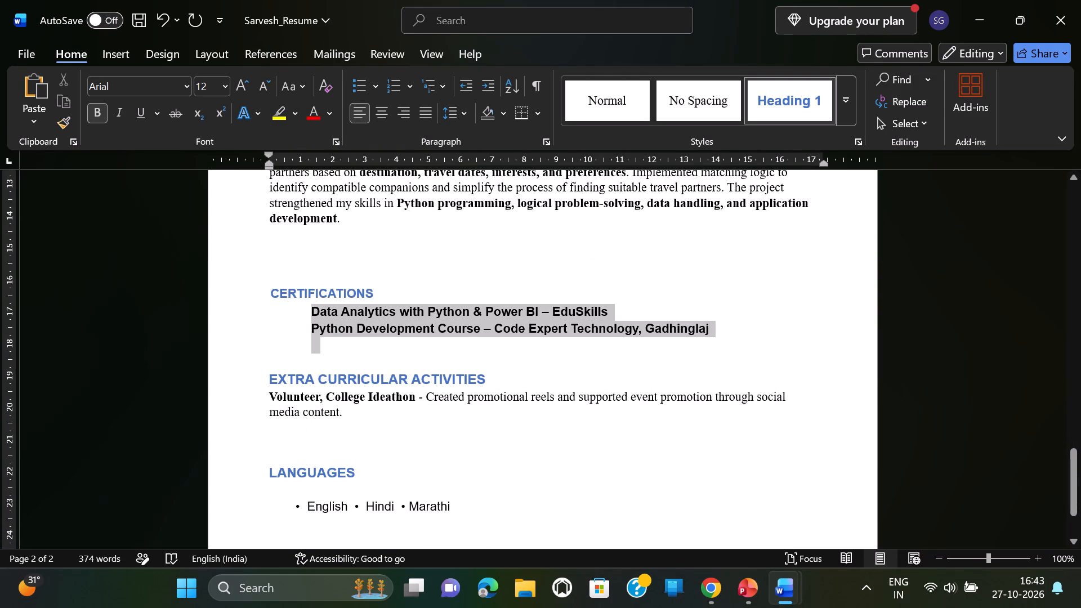
left_click_drag(664, 343, 672, 325)
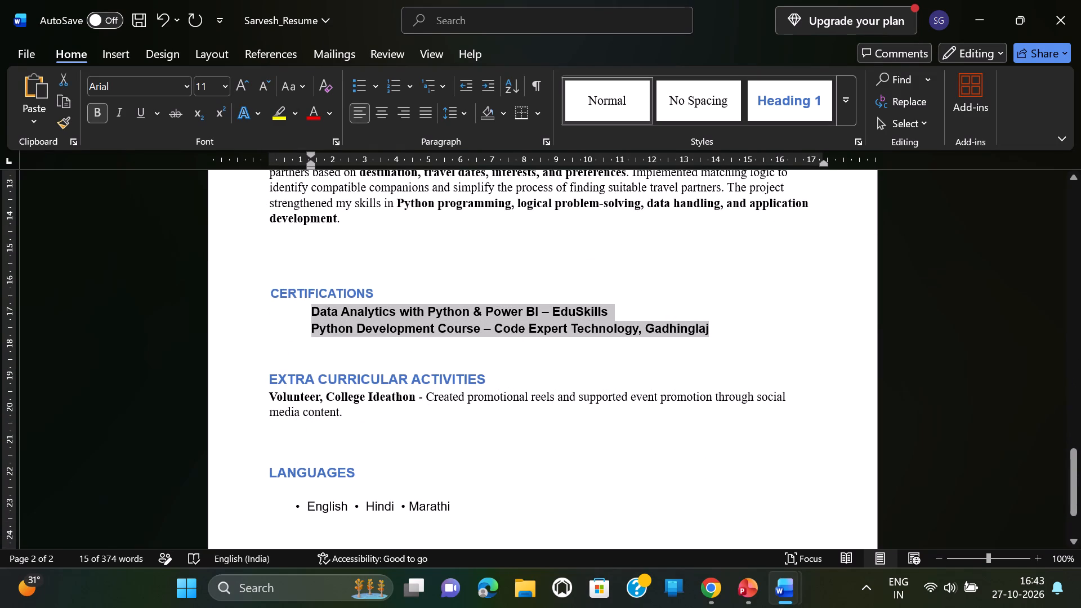
left_click(102, 113)
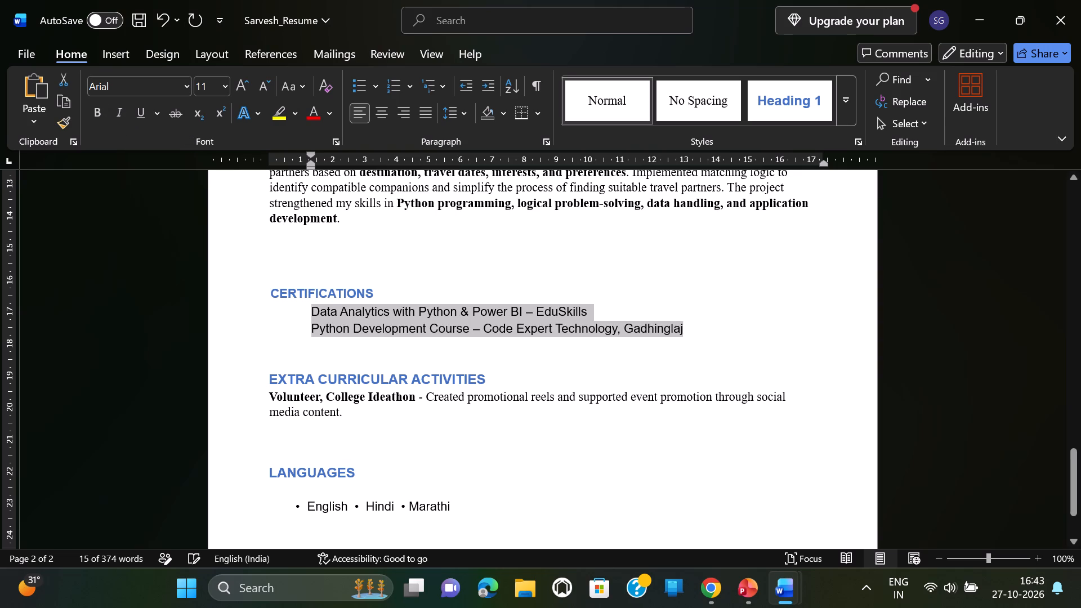
left_click(685, 312)
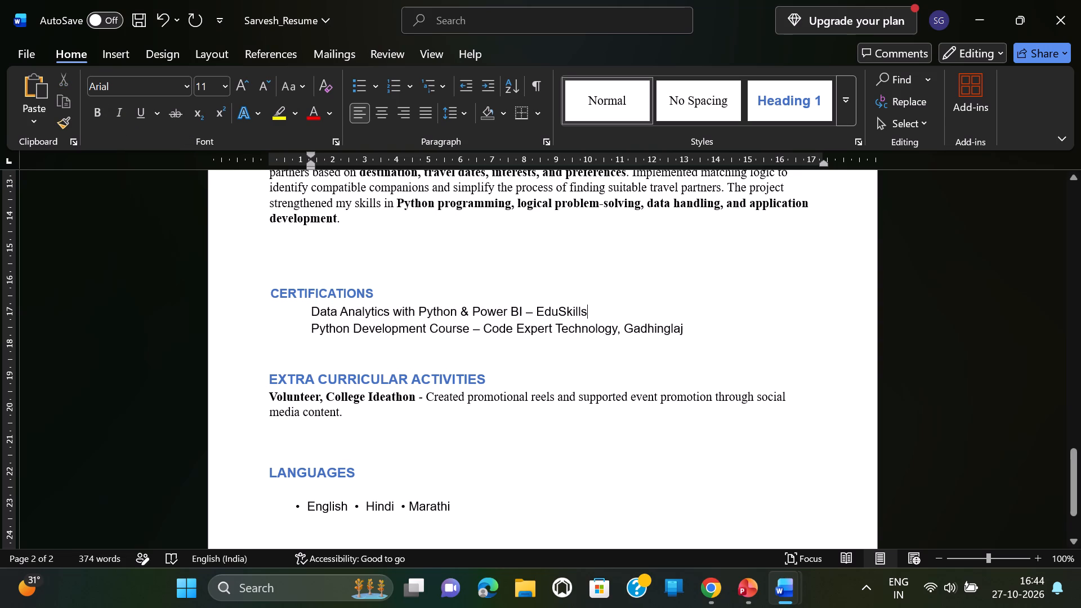
Review the resume's formatting, section spacing and page breaks from the Languages section back to the name header.
scroll(513, 403, "down", 2)
scroll(481, 384, "up", 2)
scroll(481, 384, "down", 2)
scroll(477, 385, "up", 13)
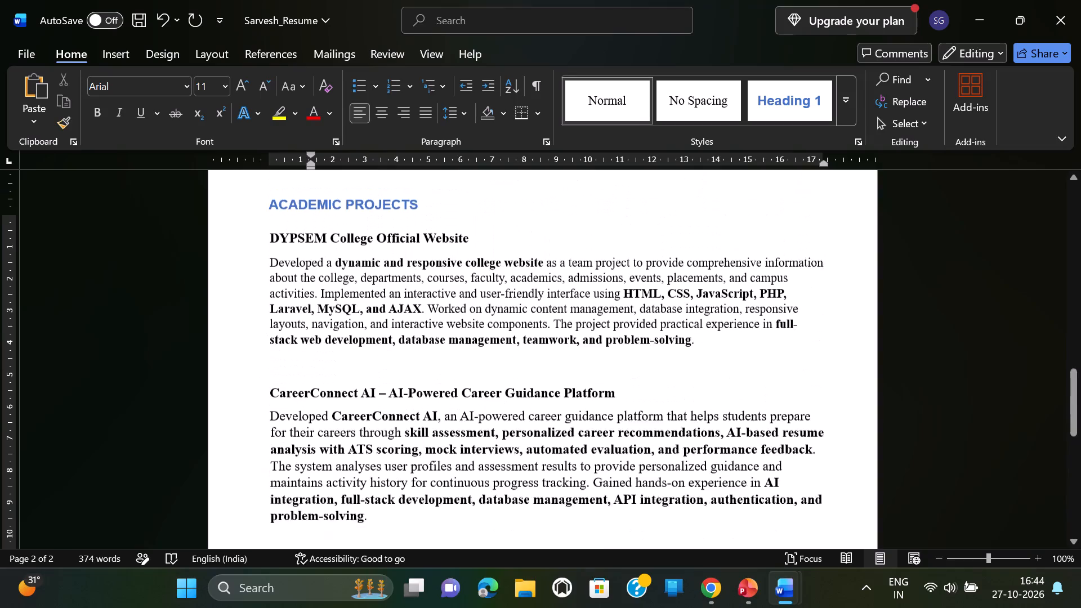
scroll(477, 385, "down", 9)
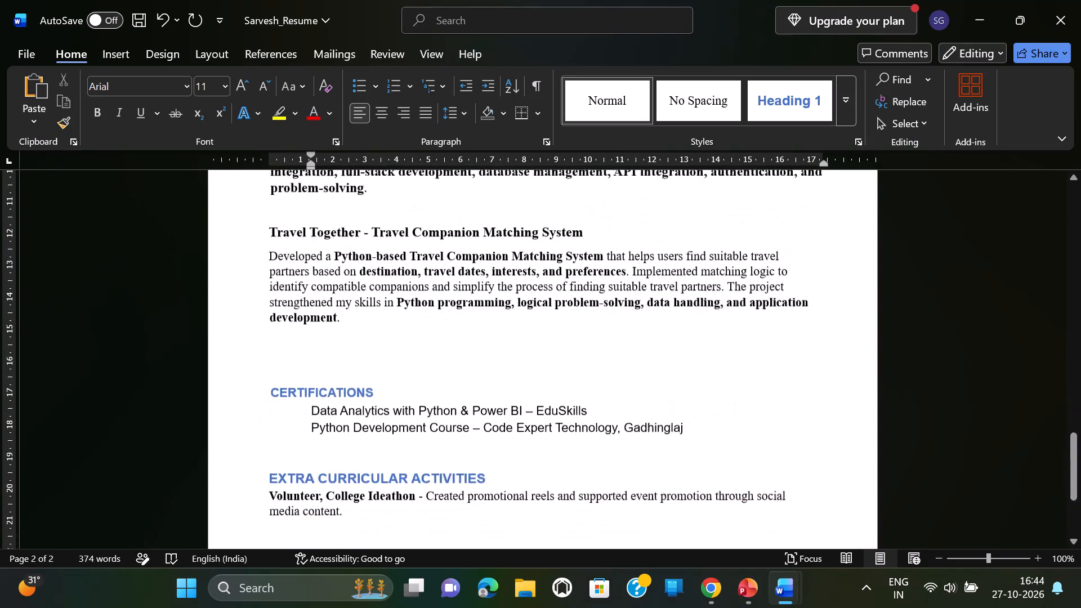
scroll(477, 385, "down", 10)
scroll(477, 385, "up", 19)
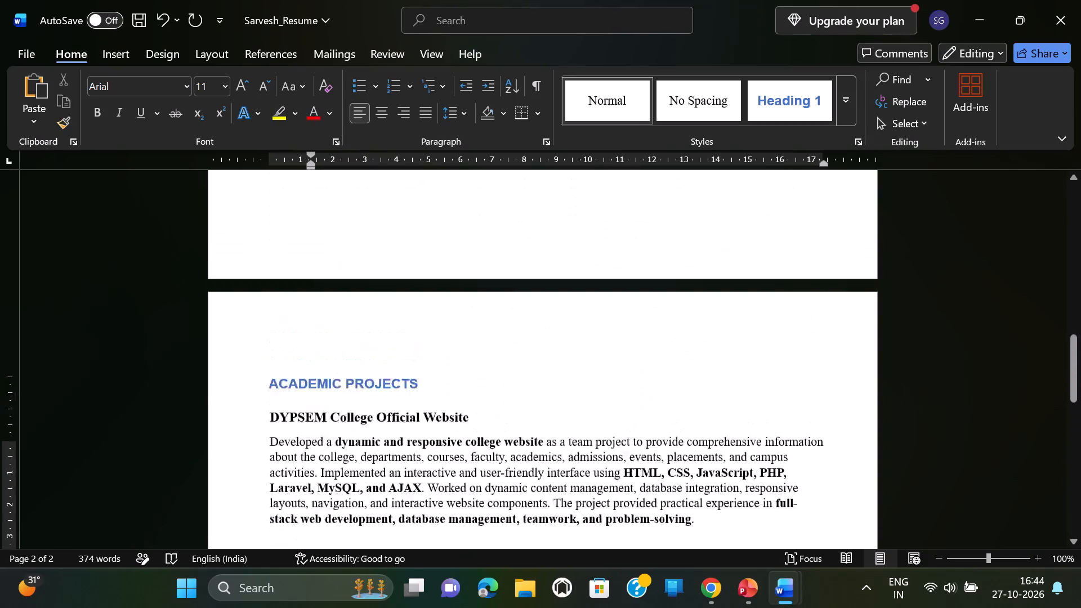
scroll(477, 385, "up", 19)
scroll(478, 393, "down", 2)
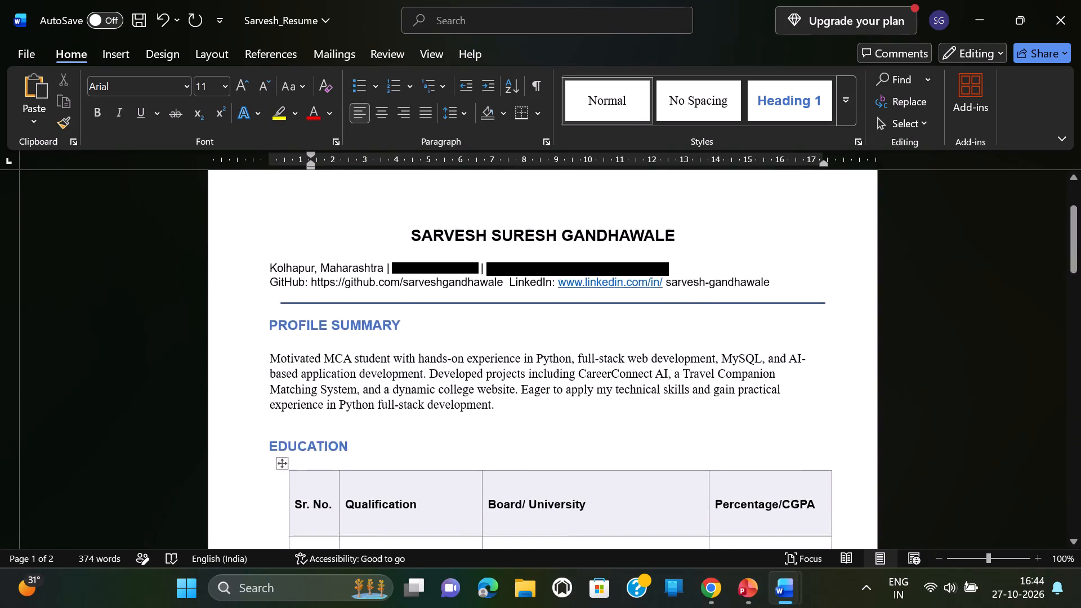
Delete the extra blank lines between the Education table and the Technical Skills heading.
scroll(478, 394, "down", 11)
scroll(382, 339, "down", 5)
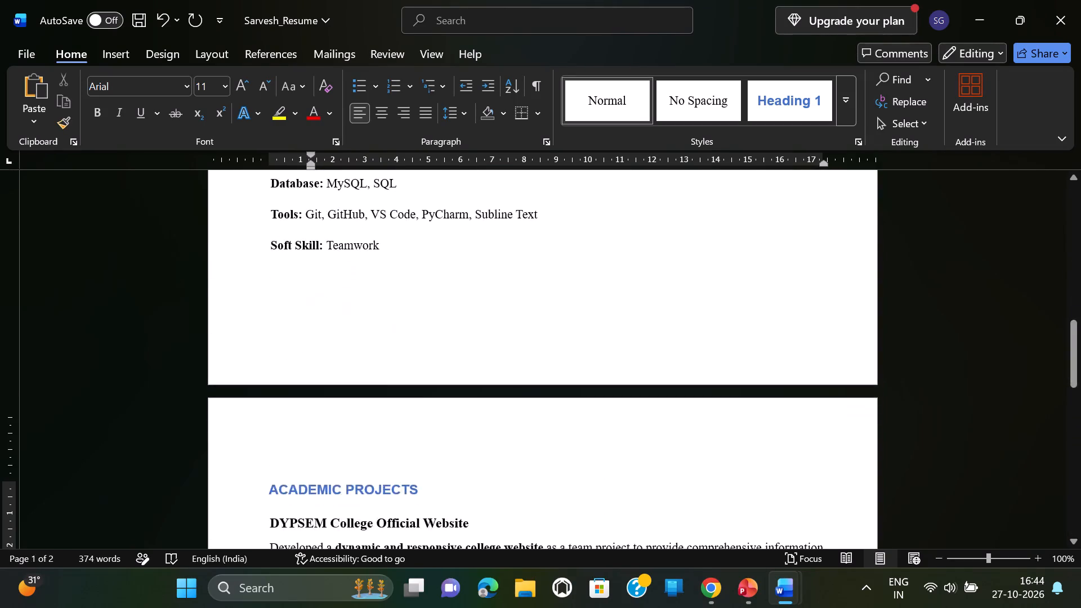
scroll(426, 376, "up", 8)
left_click(394, 378)
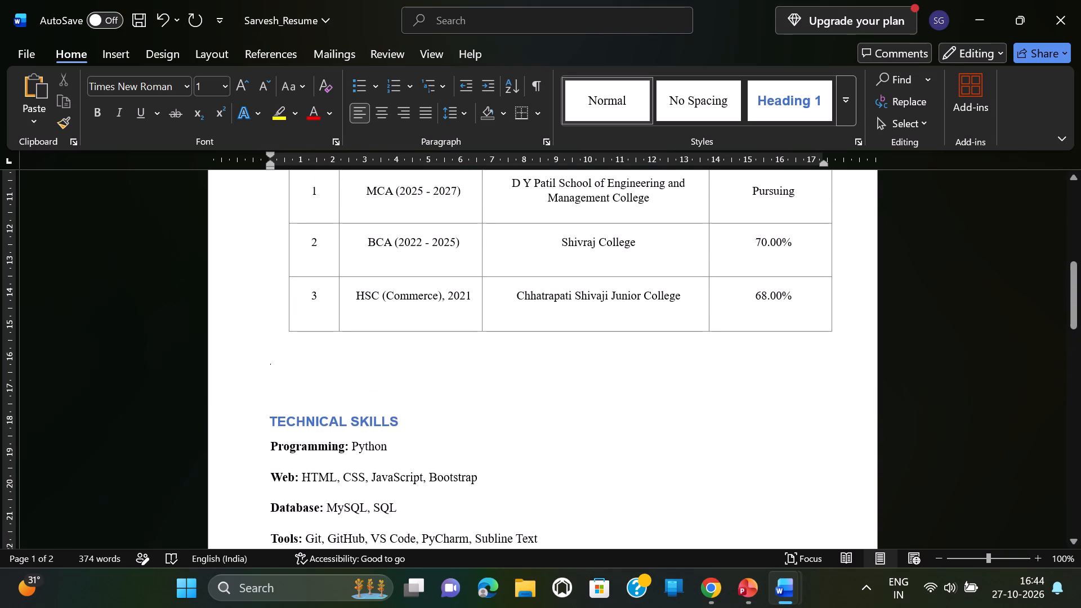
key("BackSpace")
key("BackSpace")
key("Down")
key("Up")
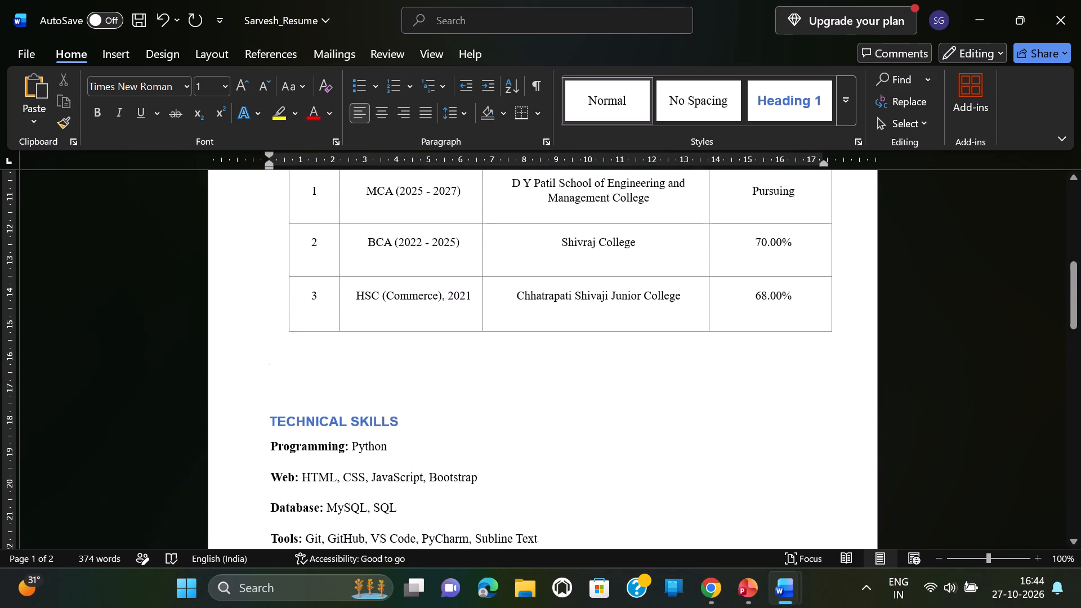
key("BackSpace")
key("BackSpace")
key("BackSpace")
key("Down")
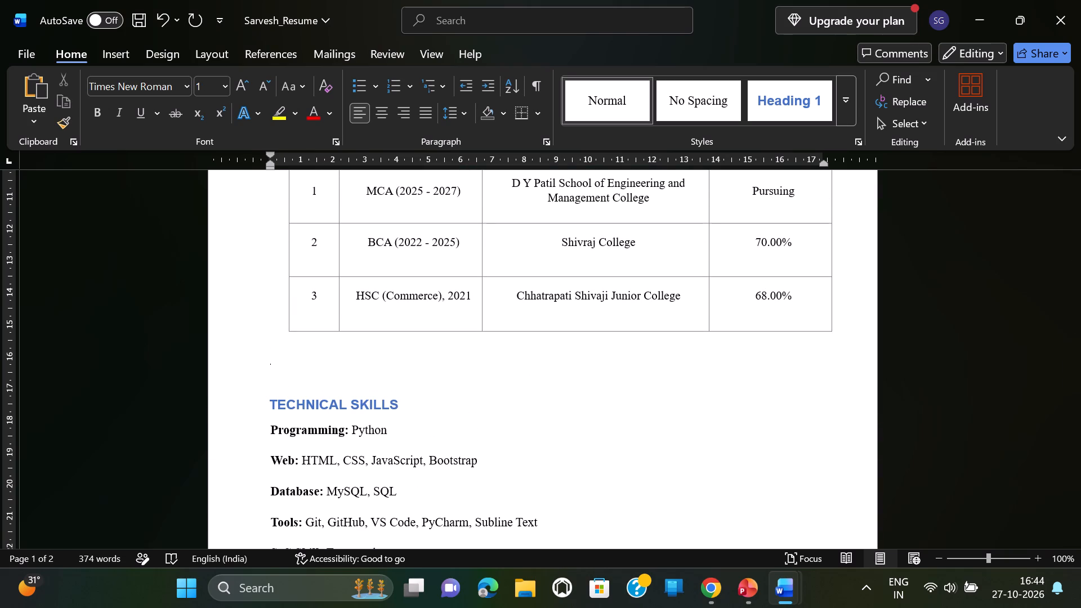
key("BackSpace")
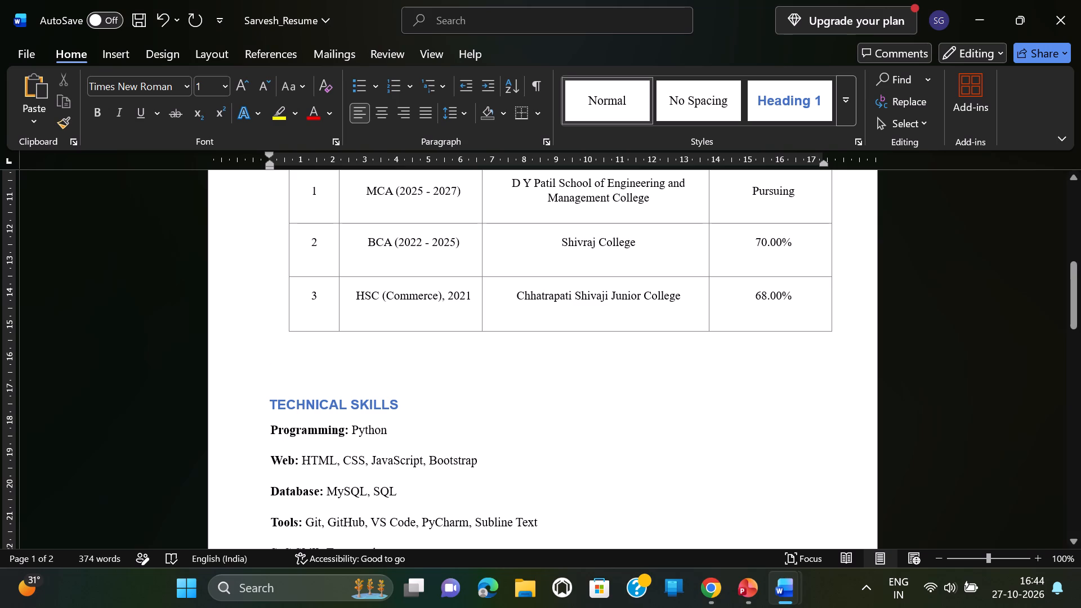
left_click(308, 374)
key("BackSpace")
key("BackSpace")
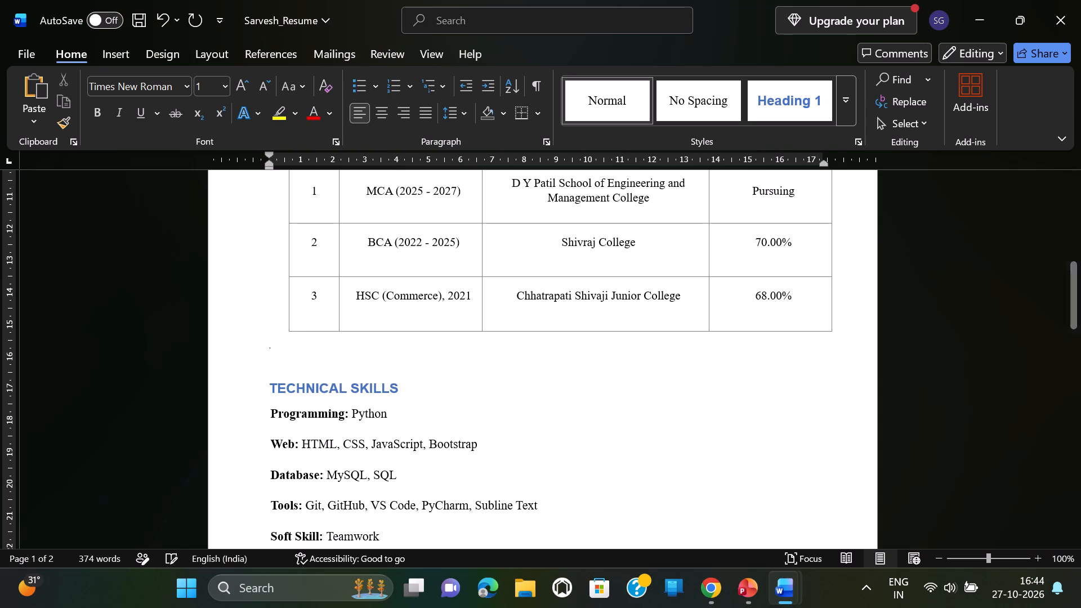
Check the page break around the Academic Projects heading and the second-page sections down to Languages.
scroll(309, 374, "down", 6)
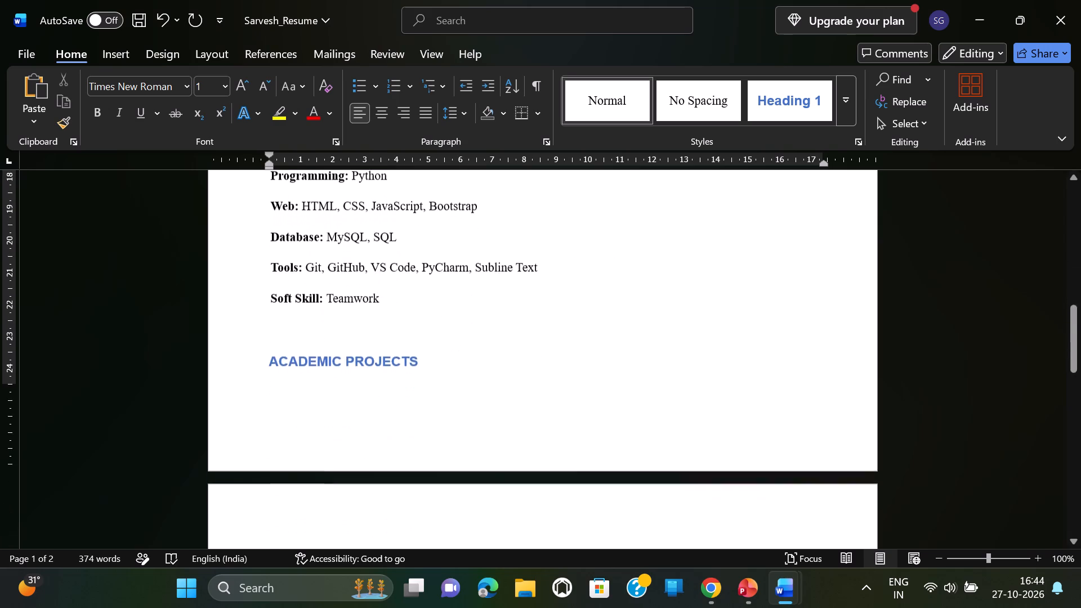
scroll(324, 377, "down", 9)
scroll(345, 399, "down", 13)
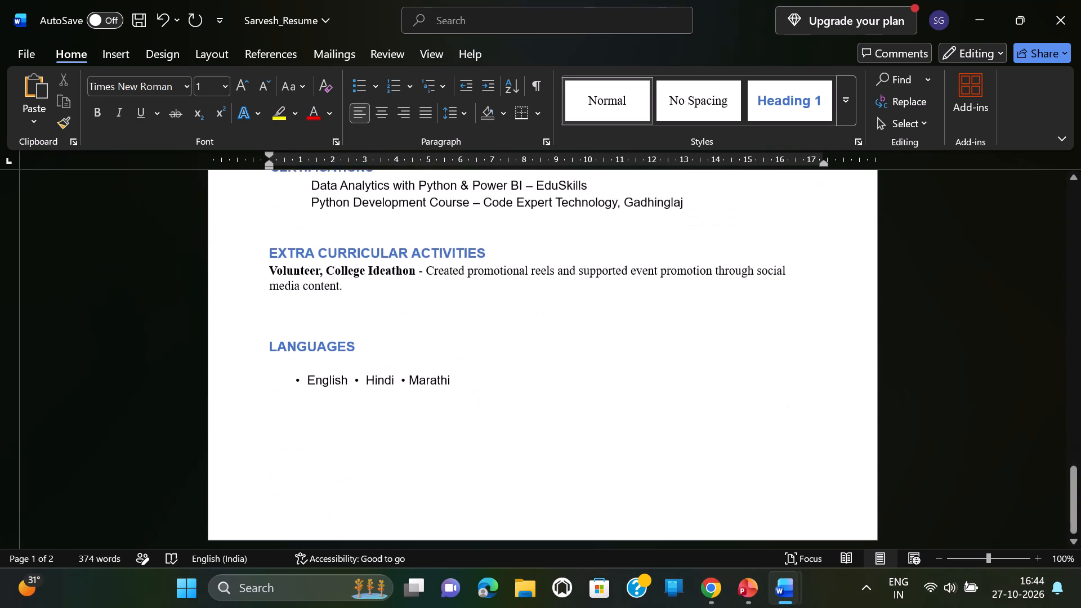
scroll(362, 407, "down", 4)
scroll(362, 407, "up", 16)
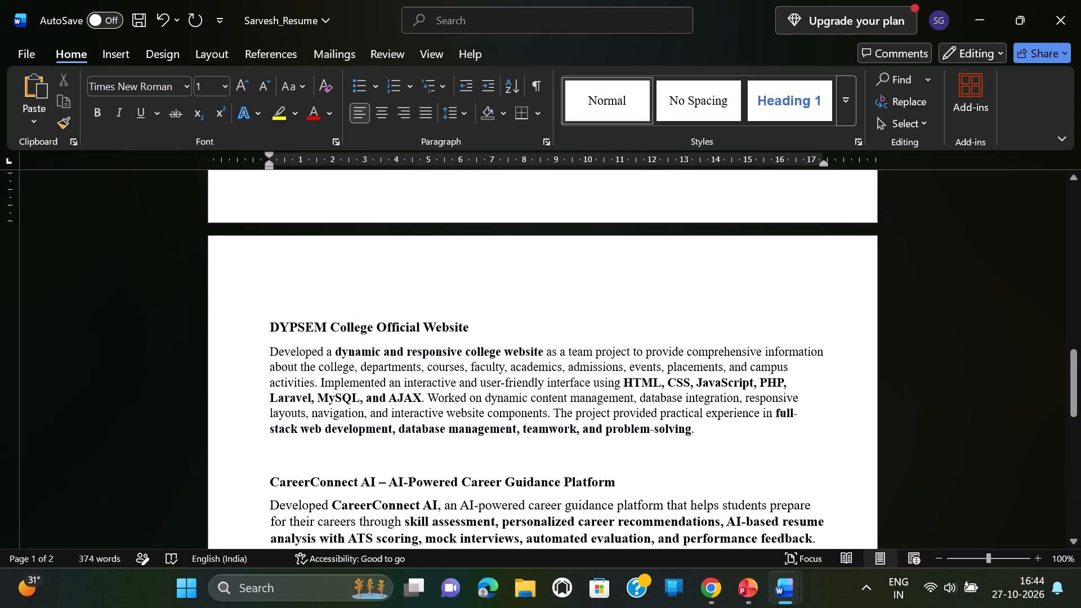
scroll(540, 375, "down", 2)
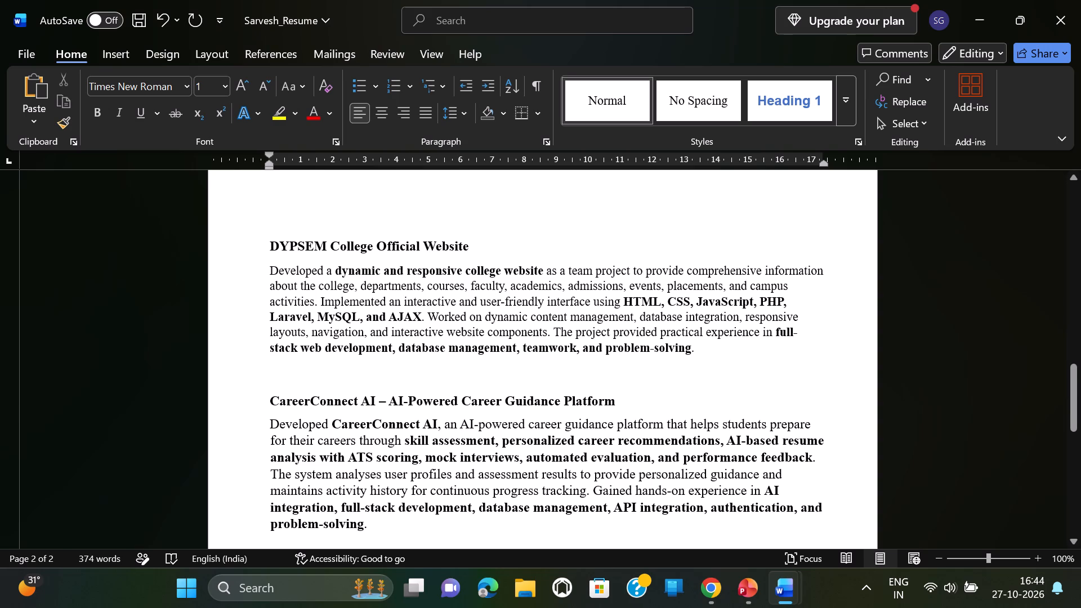
Insert one more blank line below the Soft Skill entry to push the Academic Projects heading onto the second page.
scroll(476, 326, "up", 4)
scroll(392, 350, "up", 7)
scroll(400, 355, "down", 3)
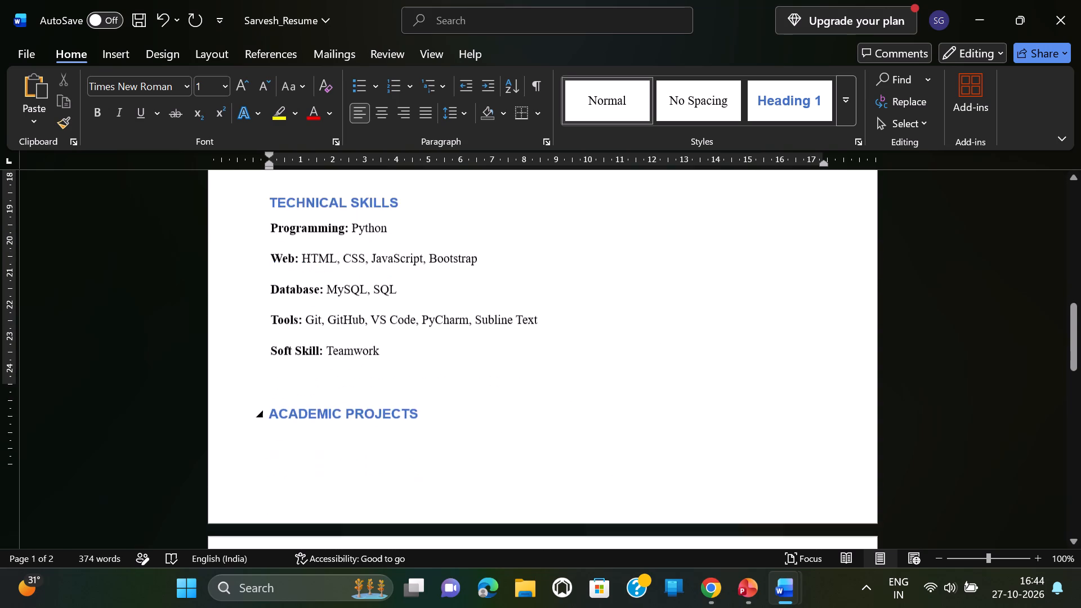
scroll(394, 357, "up", 2)
left_click(347, 404)
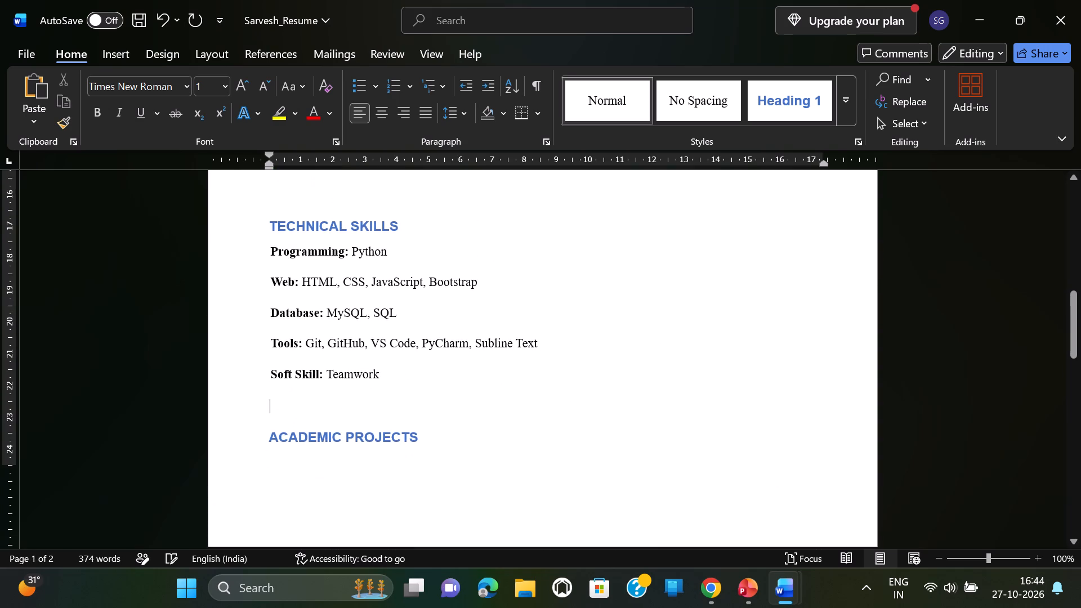
key("Return")
scroll(293, 385, "down", 3)
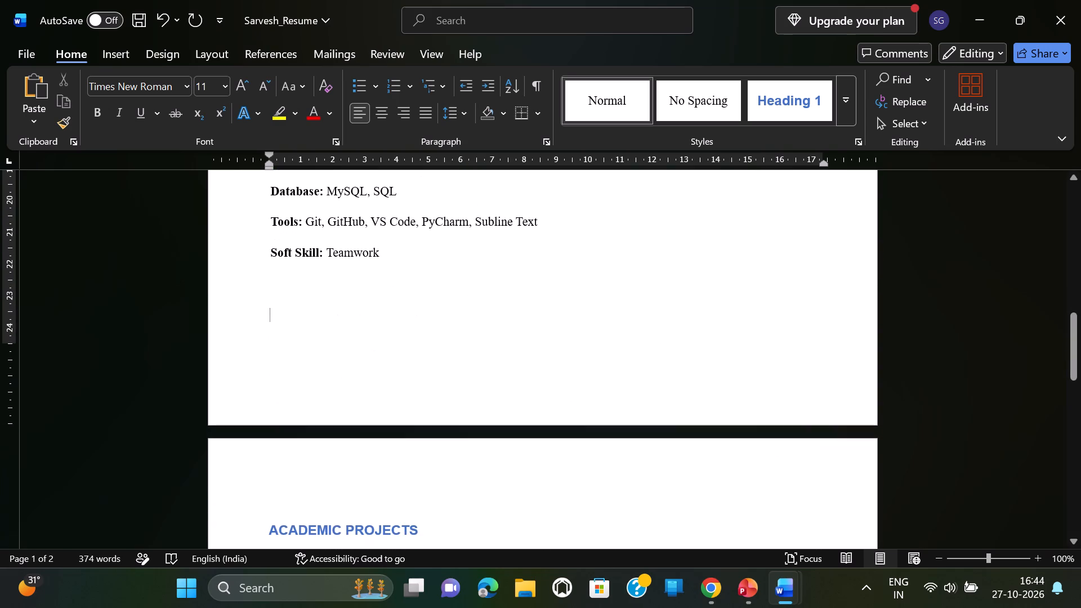
Review the first page's layout and spacing from the name header and Profile Summary through Education and Technical Skills.
scroll(390, 386, "up", 7)
scroll(390, 386, "down", 8)
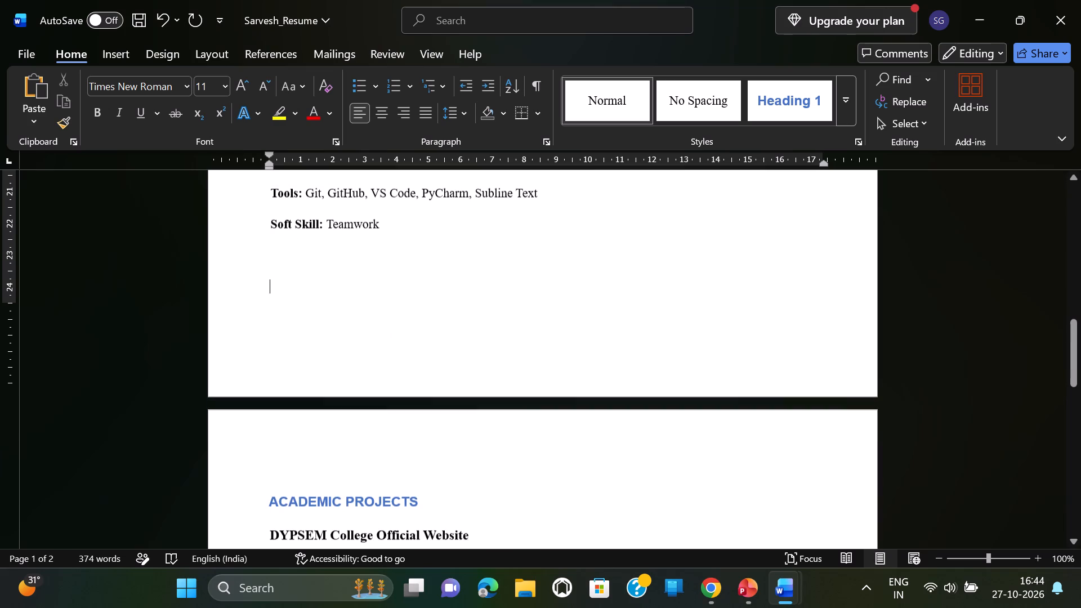
scroll(557, 345, "up", 9)
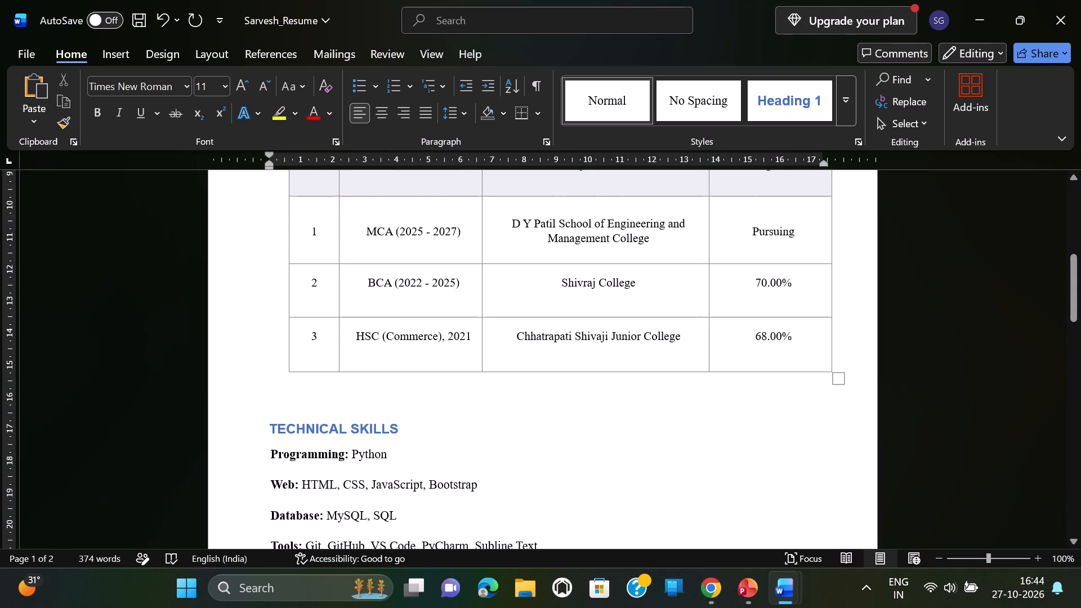
scroll(557, 345, "up", 6)
scroll(557, 346, "down", 2)
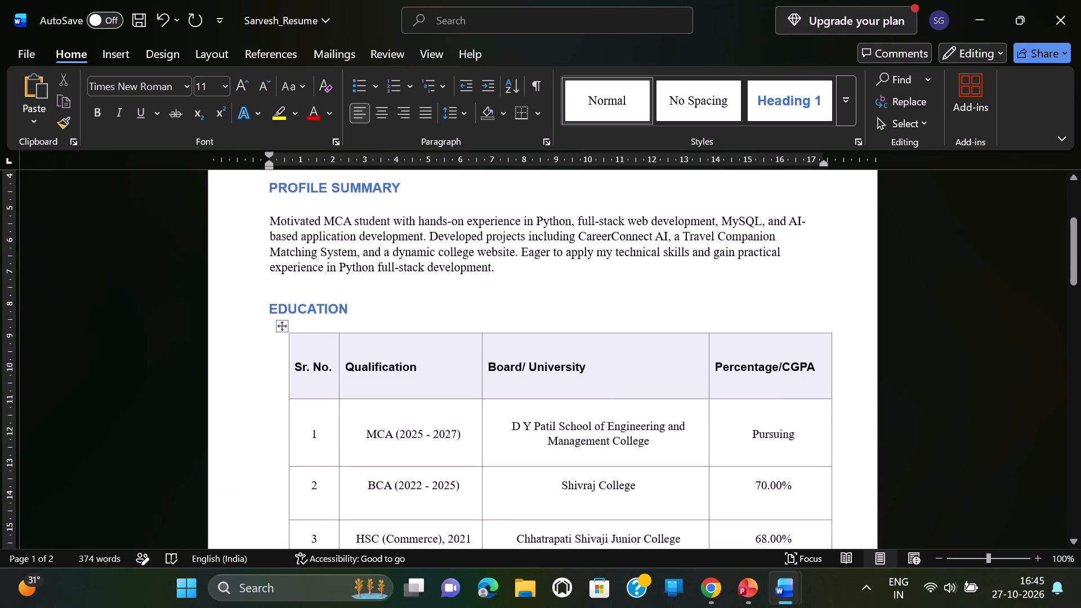
scroll(557, 347, "down", 9)
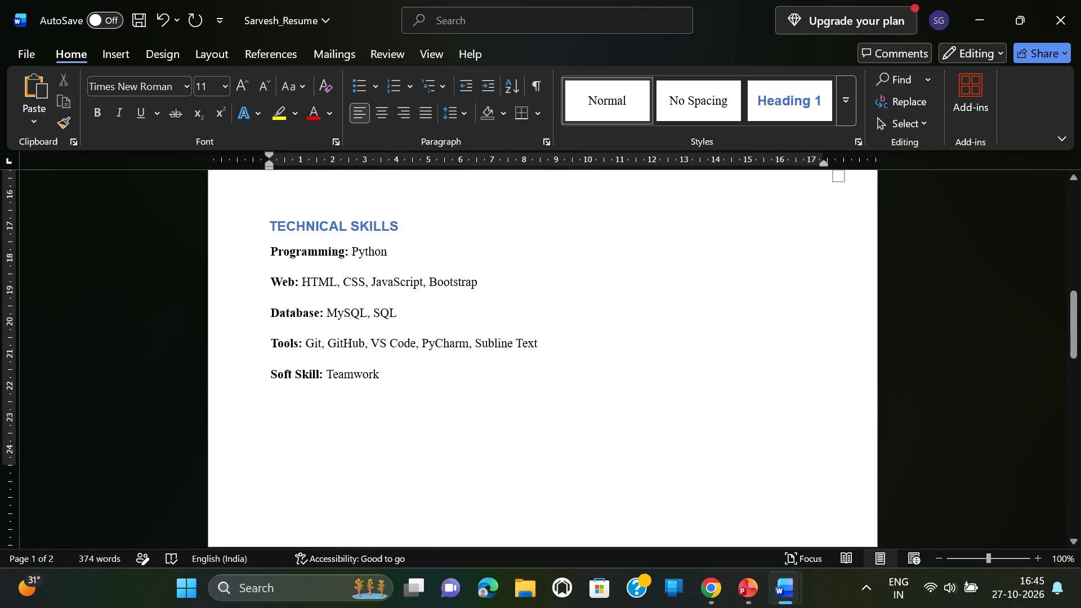
scroll(563, 347, "up", 10)
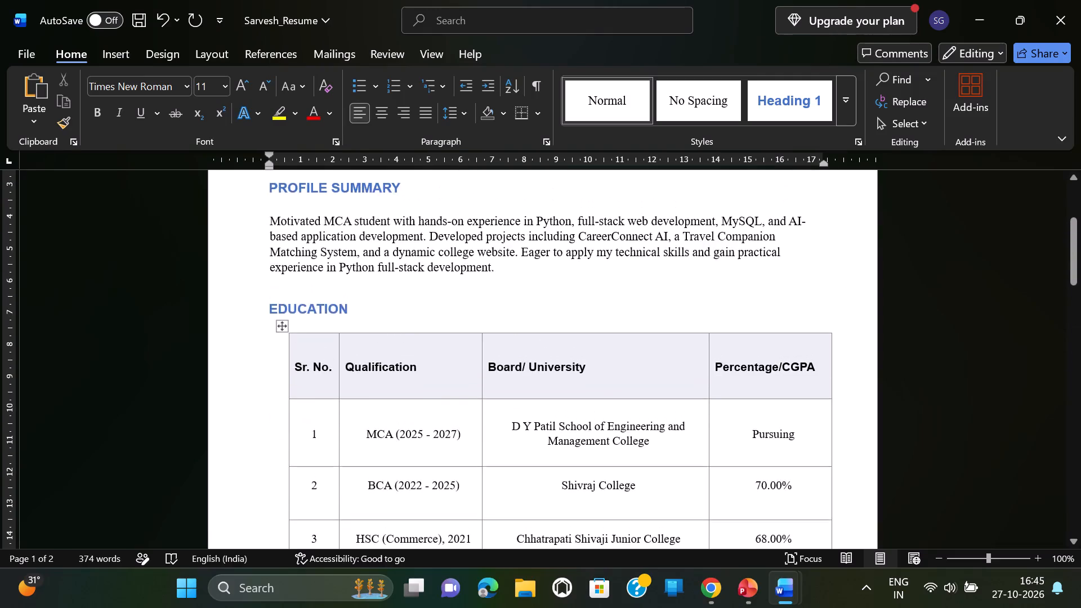
scroll(563, 347, "up", 4)
scroll(501, 368, "up", 6)
scroll(501, 368, "down", 9)
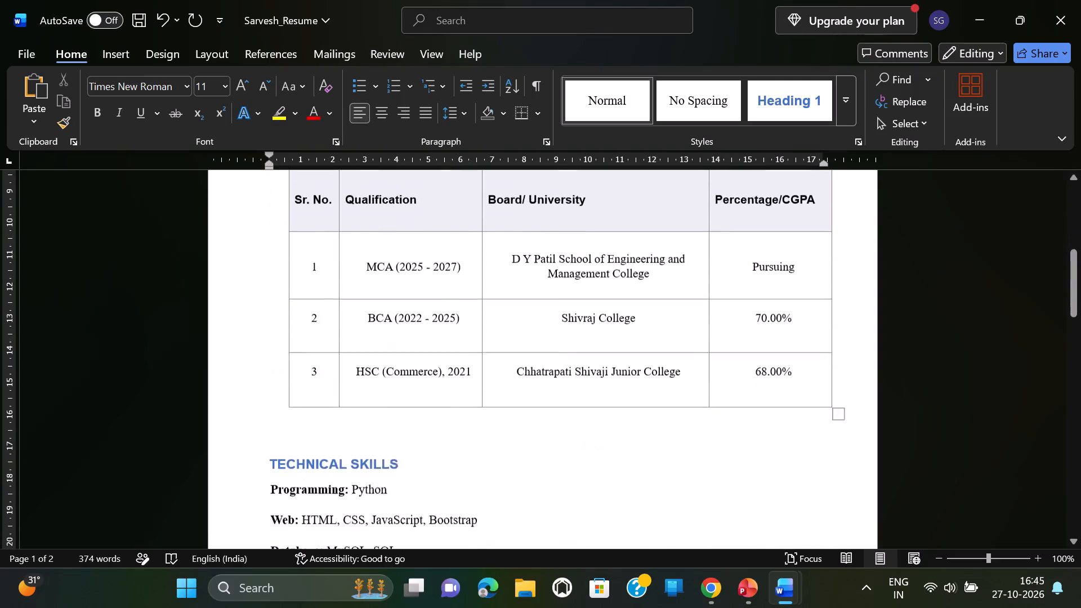
scroll(501, 368, "down", 4)
scroll(423, 370, "down", 2)
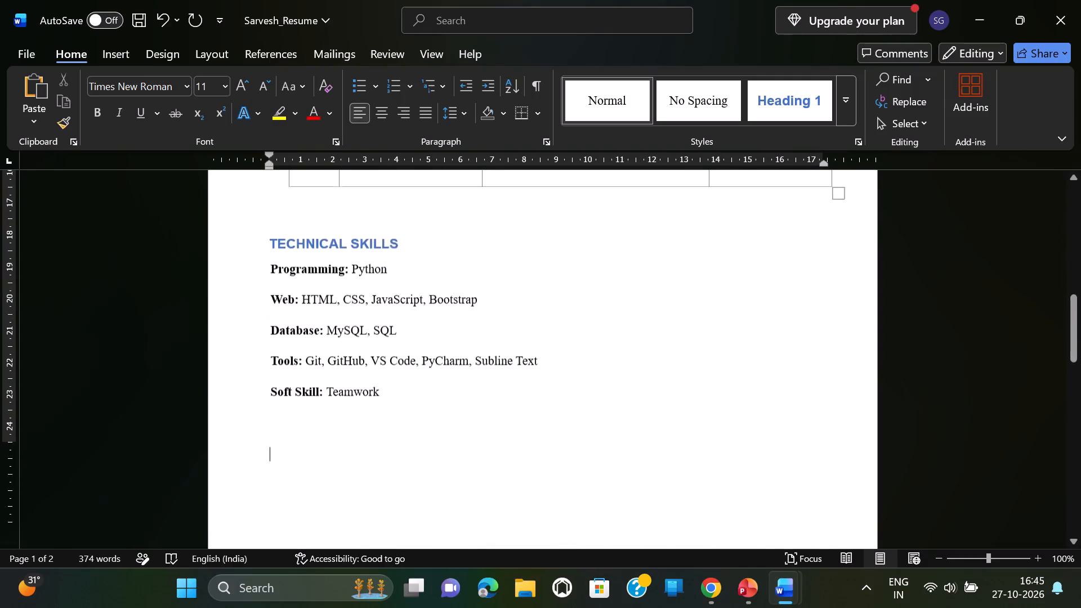
Review the second page's layout and spacing from the Academic Projects heading to the Languages section.
scroll(423, 370, "down", 9)
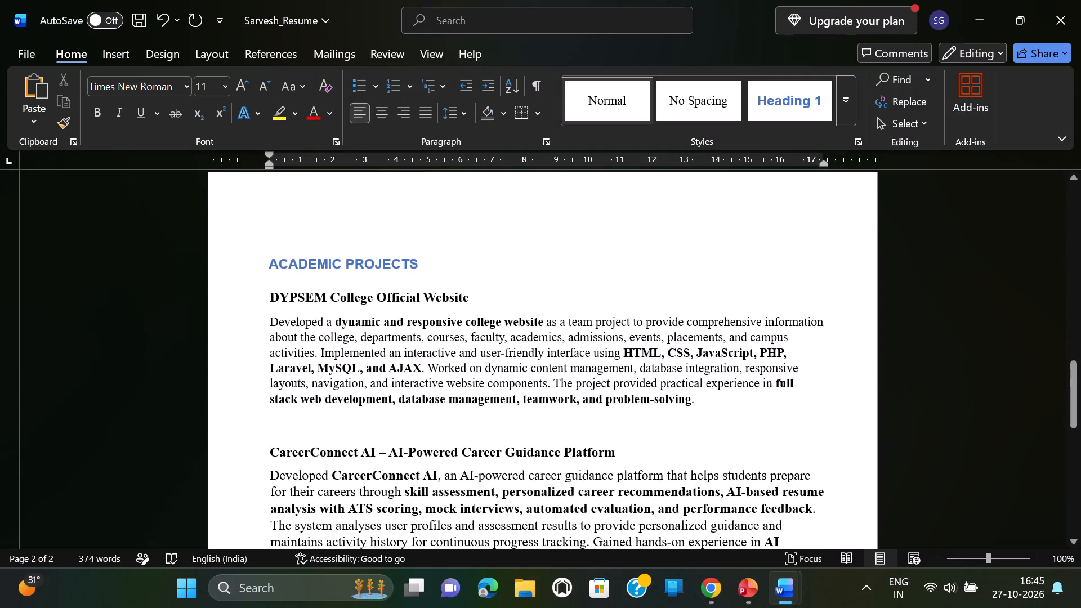
scroll(362, 253, "up", 2)
left_click(325, 305)
scroll(338, 316, "down", 2)
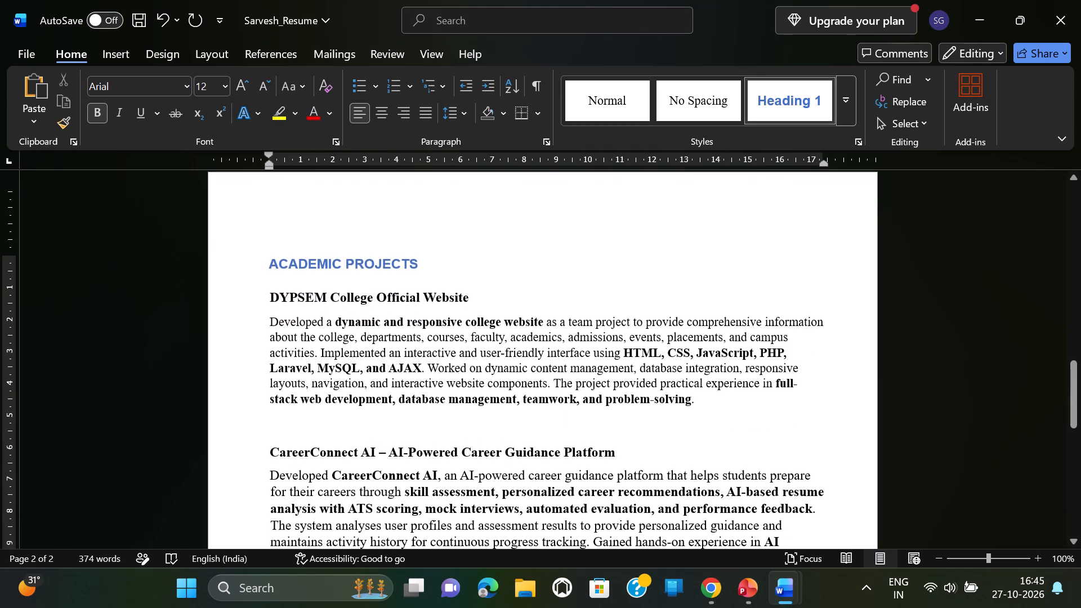
scroll(454, 338, "down", 11)
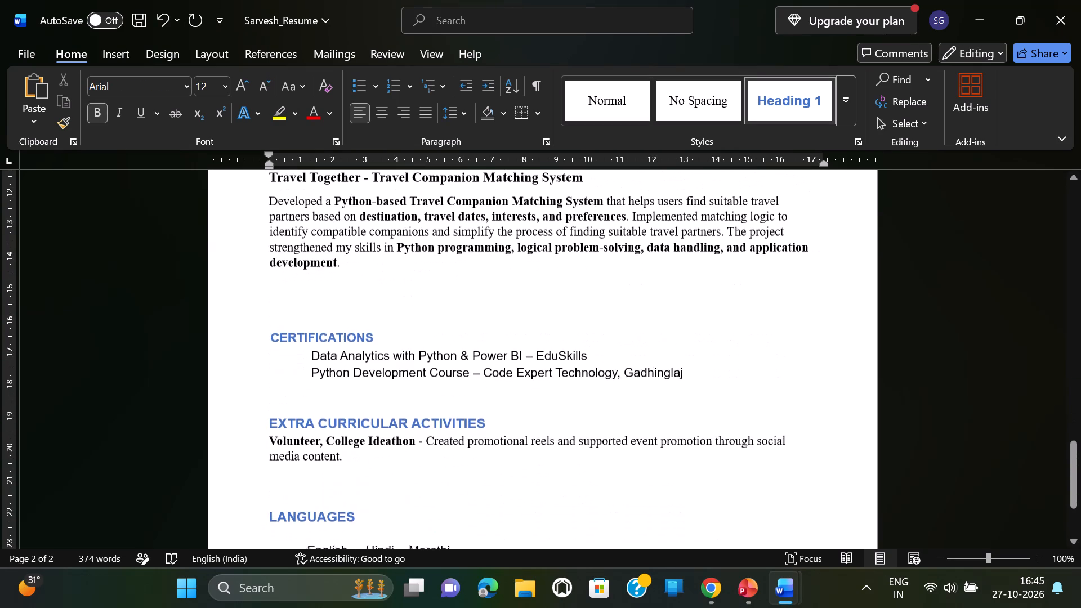
scroll(471, 338, "down", 5)
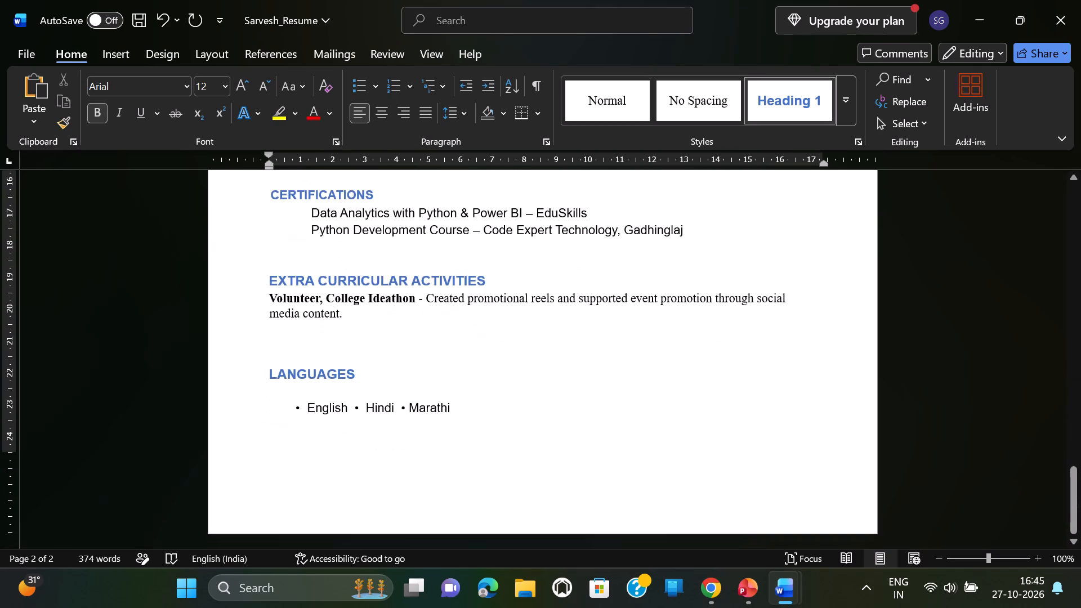
Save the resume document with its current layout changes.
scroll(424, 347, "up", 7)
scroll(424, 347, "down", 3)
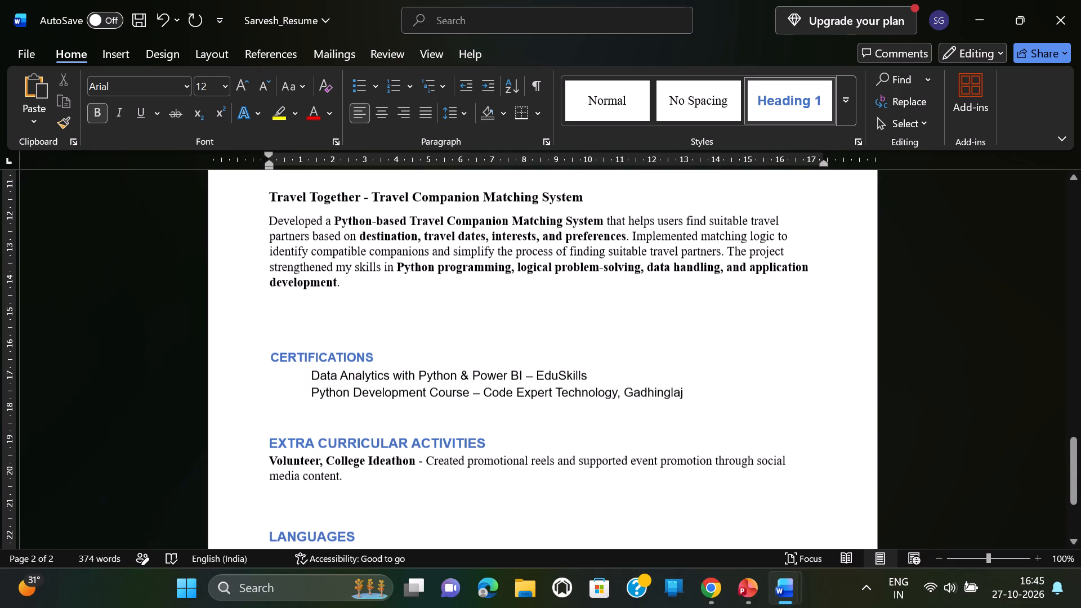
left_click(609, 363)
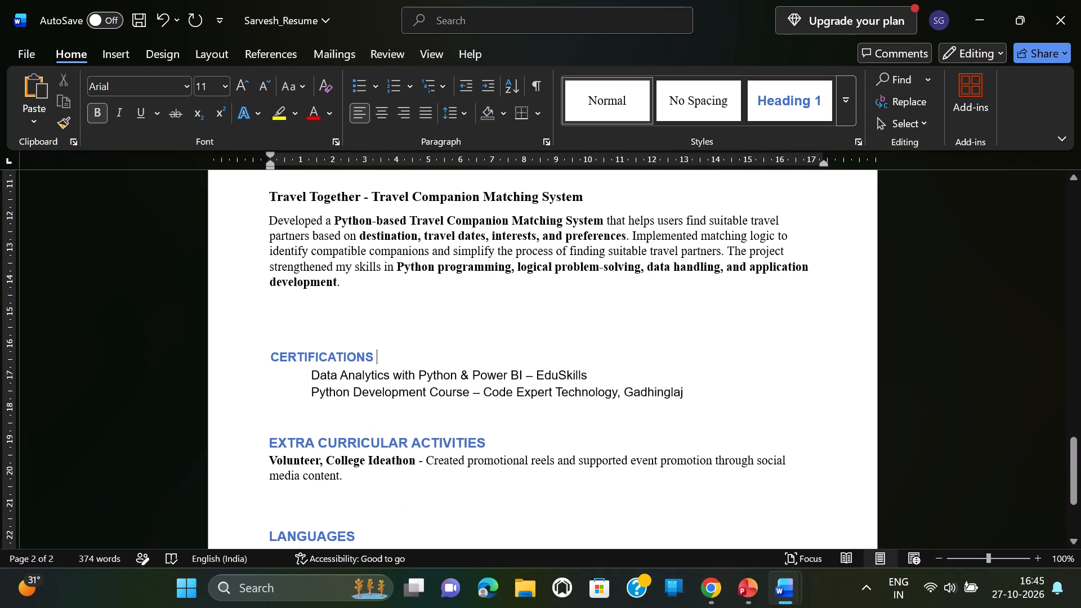
key("ctrl+s")
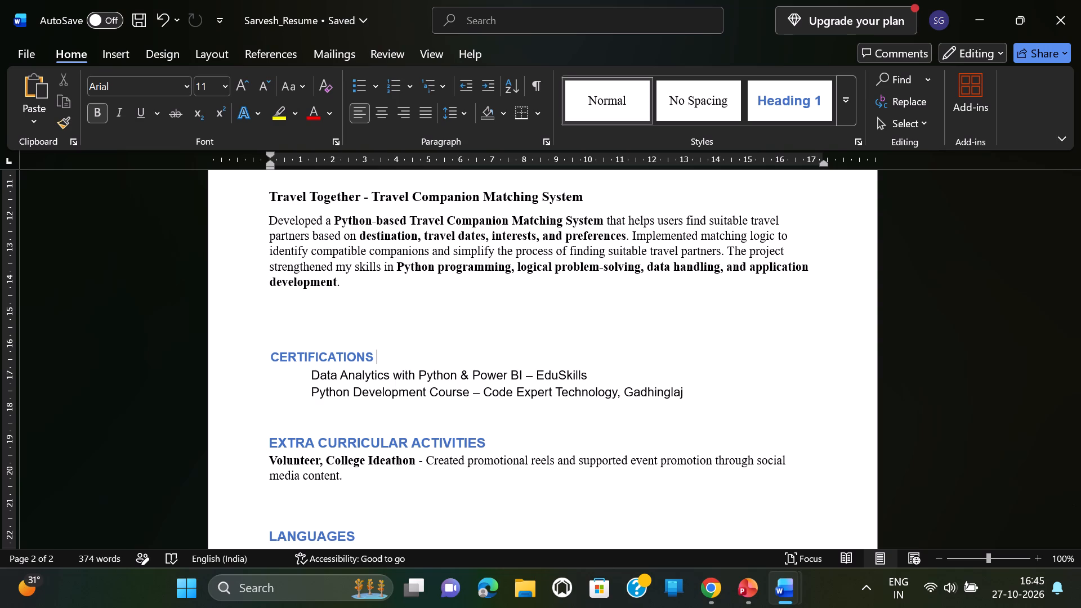
Review the saved resume's layout and spacing across both pages, from the name header to Languages, dismissing any interrupting notification.
scroll(630, 431, "up", 10)
scroll(520, 398, "up", 11)
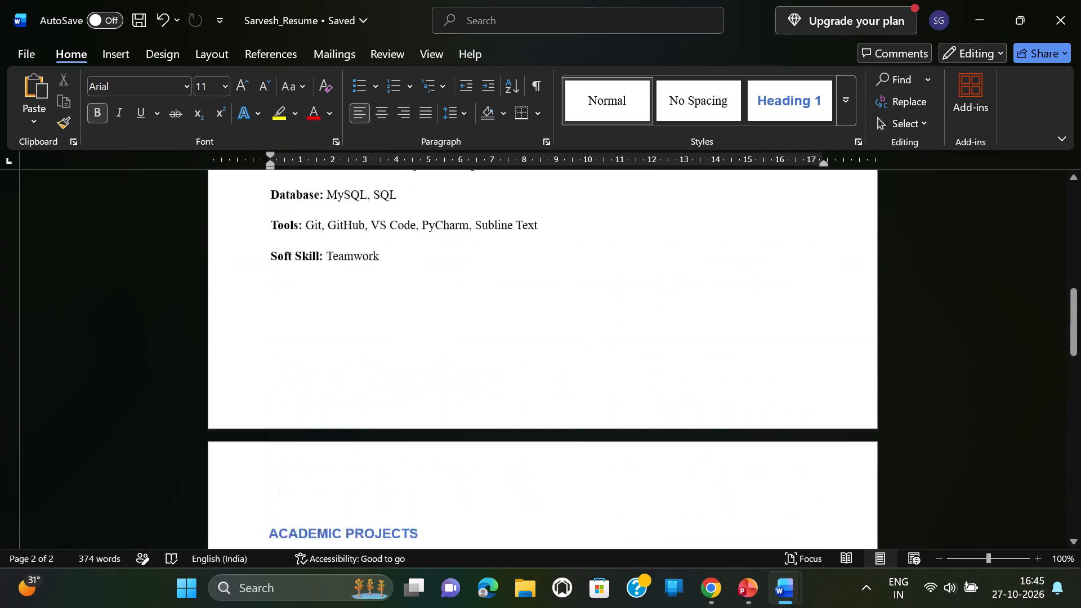
scroll(519, 389, "up", 1)
left_click(443, 334)
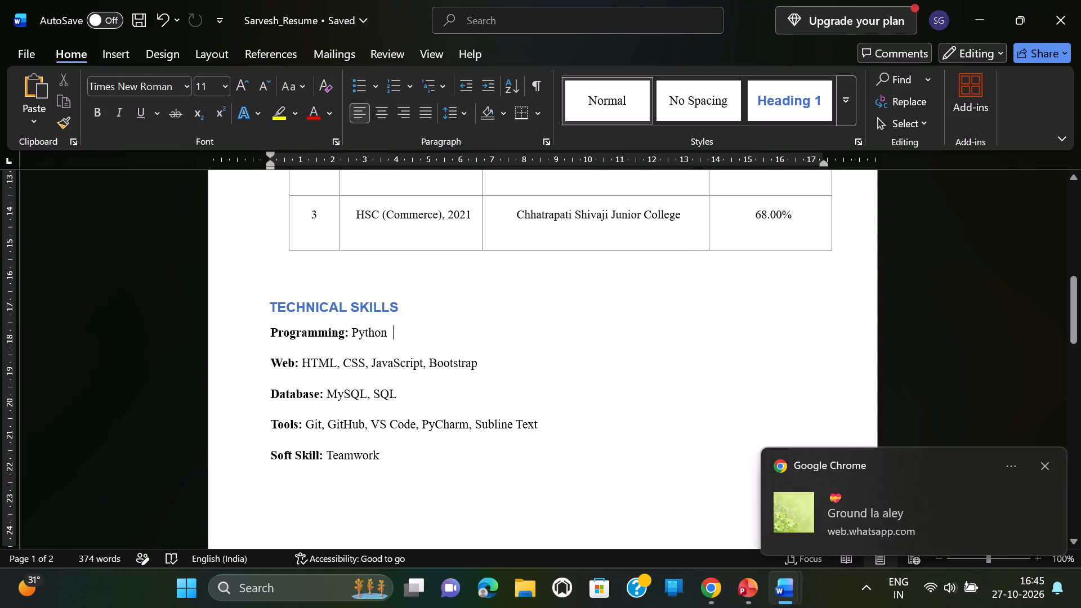
left_click(1044, 463)
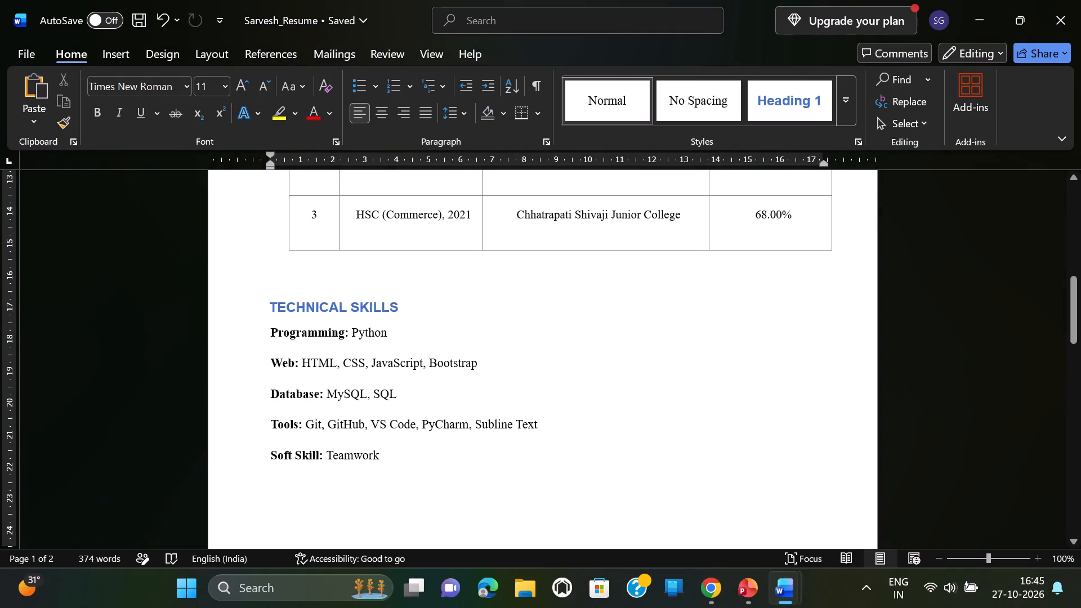
scroll(674, 403, "up", 6)
scroll(583, 415, "up", 6)
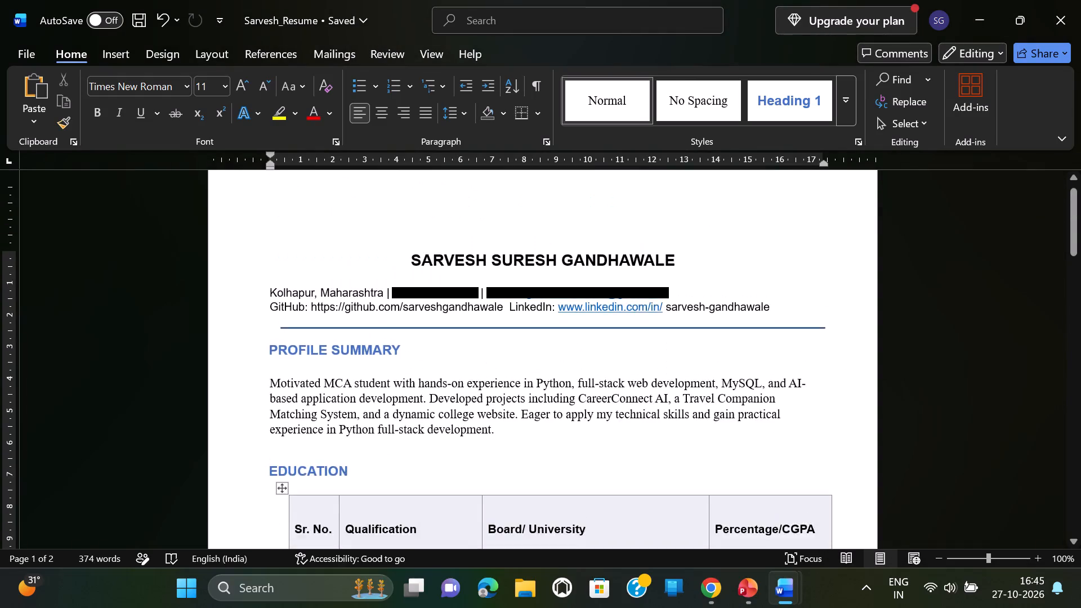
scroll(583, 415, "down", 20)
scroll(583, 415, "down", 7)
scroll(464, 421, "down", 4)
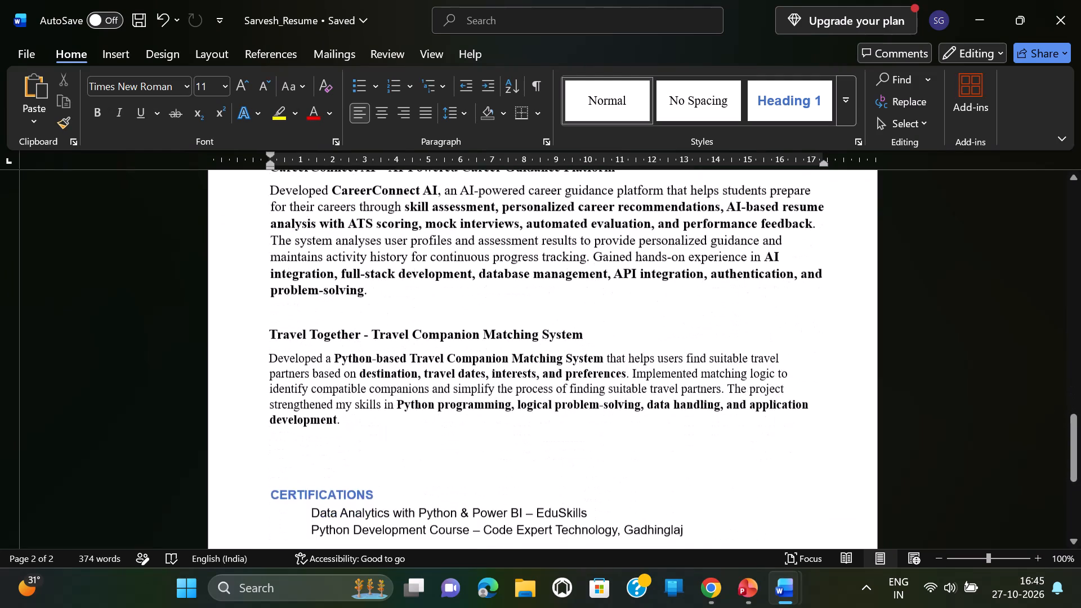
scroll(401, 388, "down", 6)
scroll(321, 285, "up", 3)
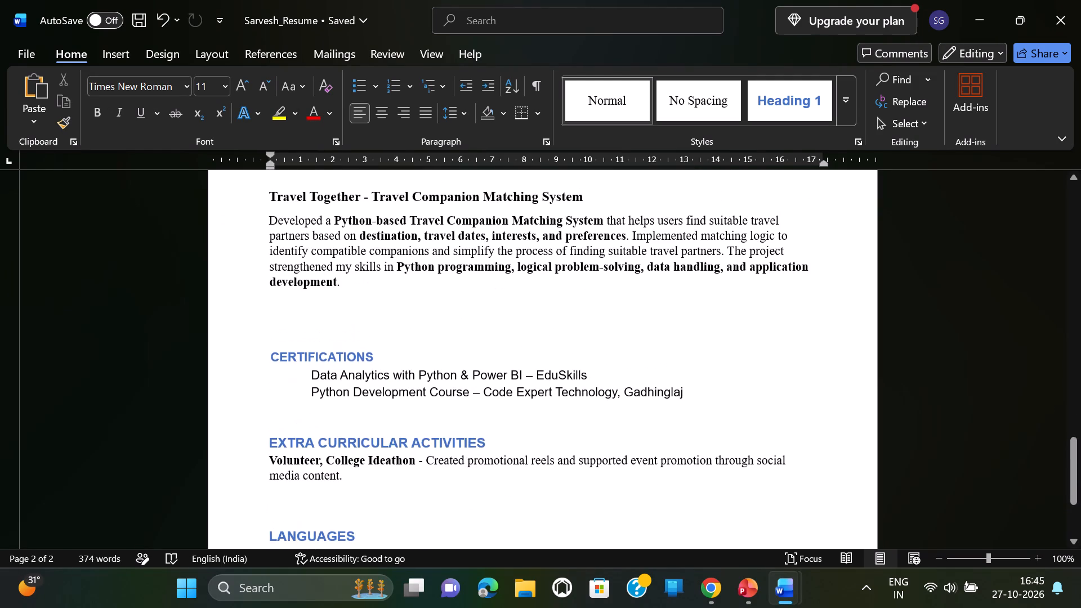
Tighten the gap above the Certifications heading by replacing the blank line after the Travel Together description with a fresh one.
left_click(323, 325)
scroll(323, 325, "up", 3)
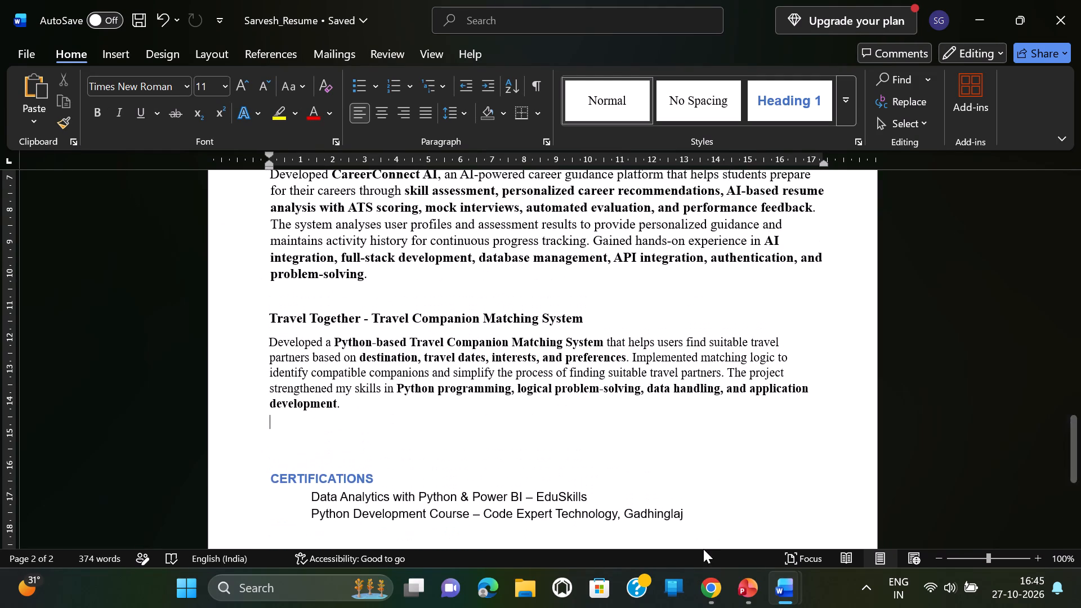
key("BackSpace")
key("Return")
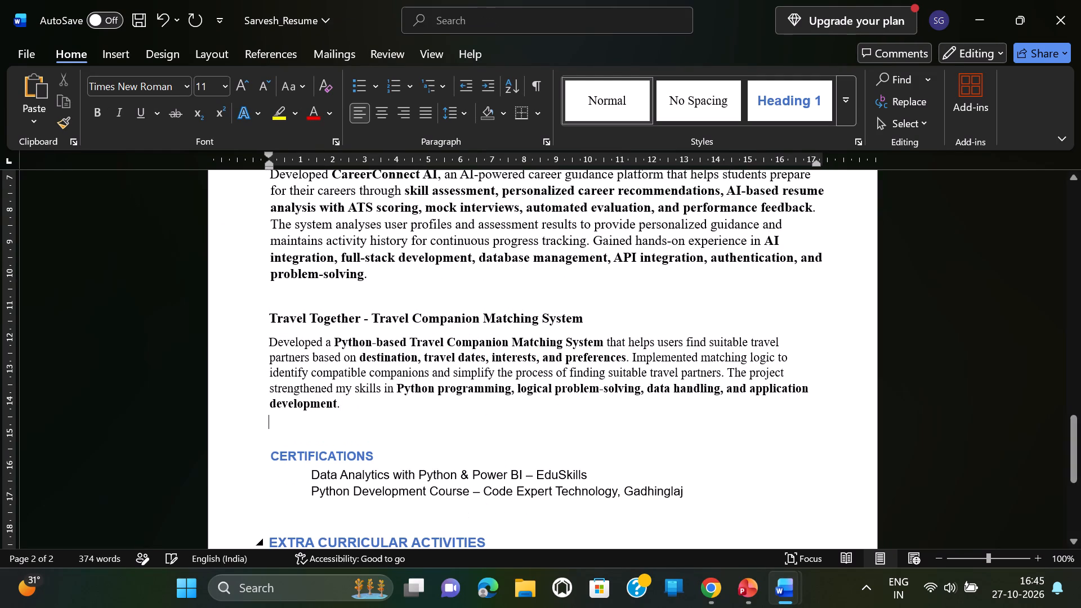
Add a blank line below the Extra Curricular Activities heading and reduce its font size to 2.
scroll(729, 468, "down", 3)
scroll(467, 406, "down", 3)
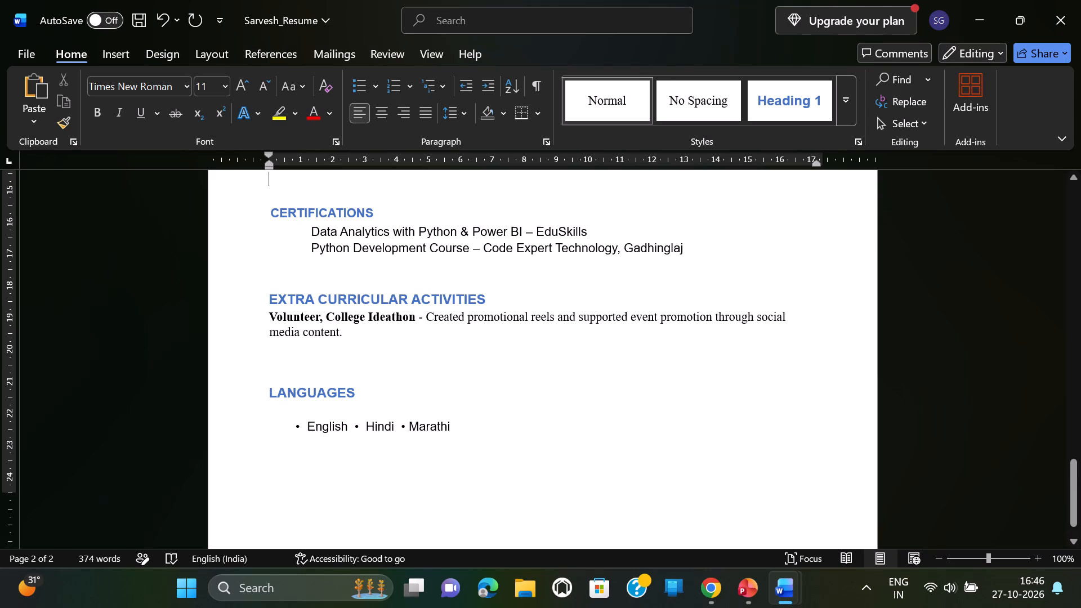
scroll(365, 364, "down", 5)
scroll(447, 369, "up", 4)
scroll(456, 378, "down", 2)
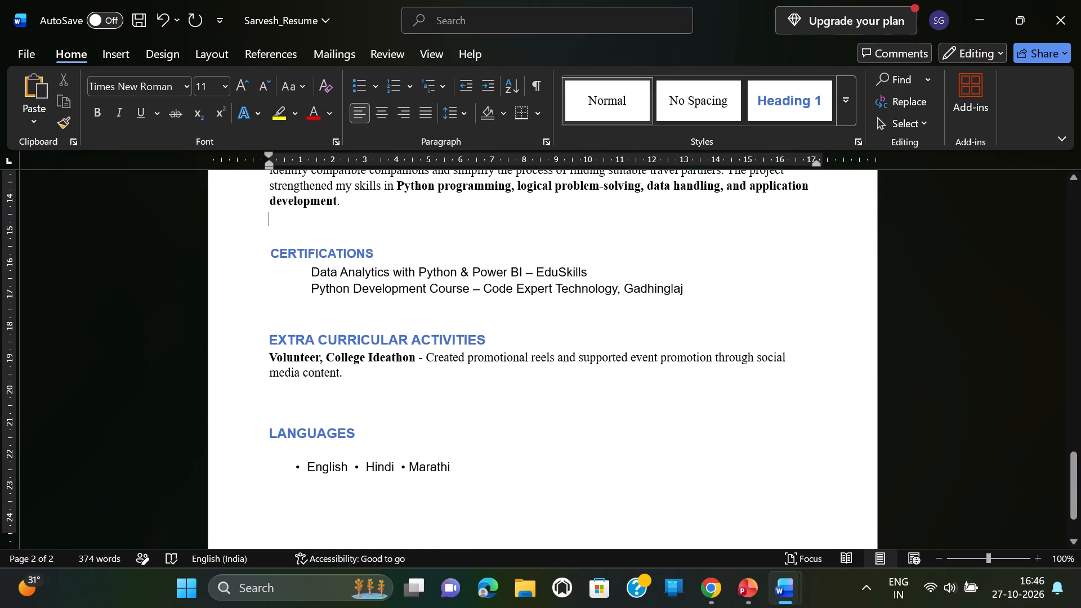
left_click(504, 338)
key("Return")
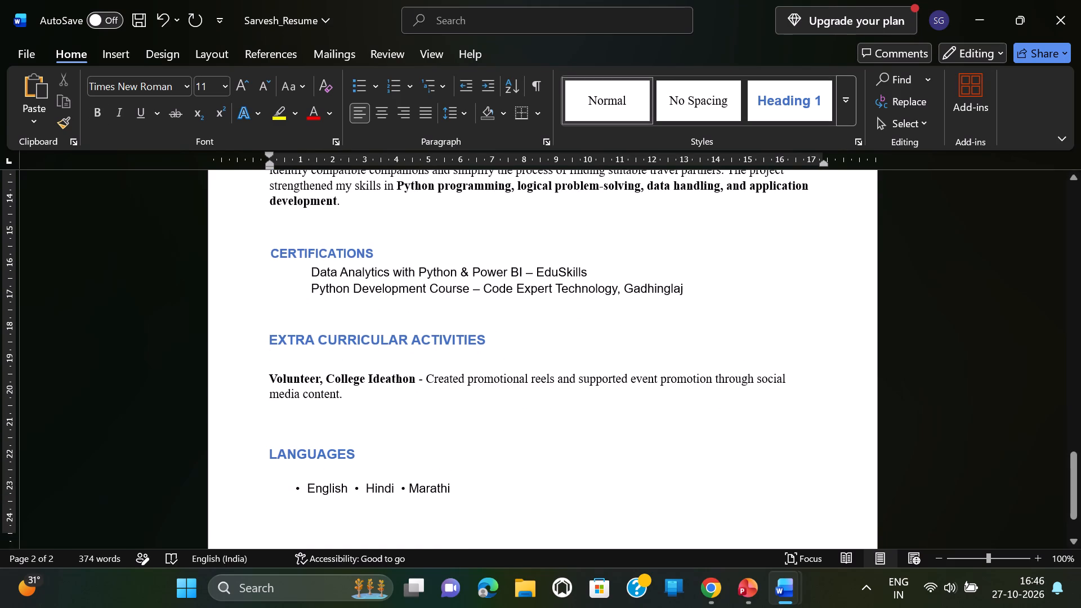
triple_click(264, 88)
triple_click(261, 87)
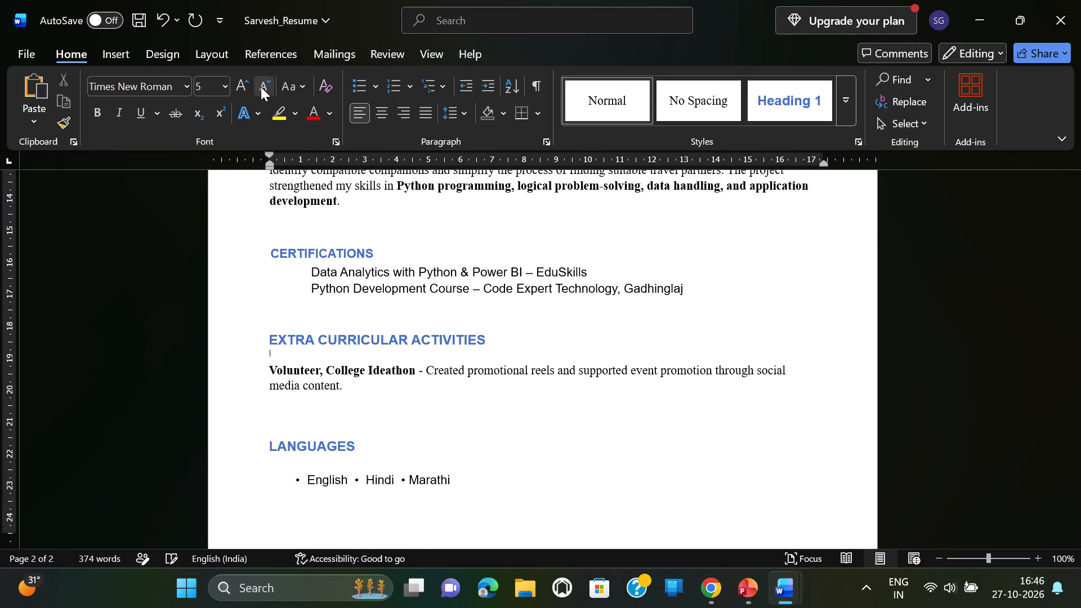
left_click(261, 87)
double_click(261, 87)
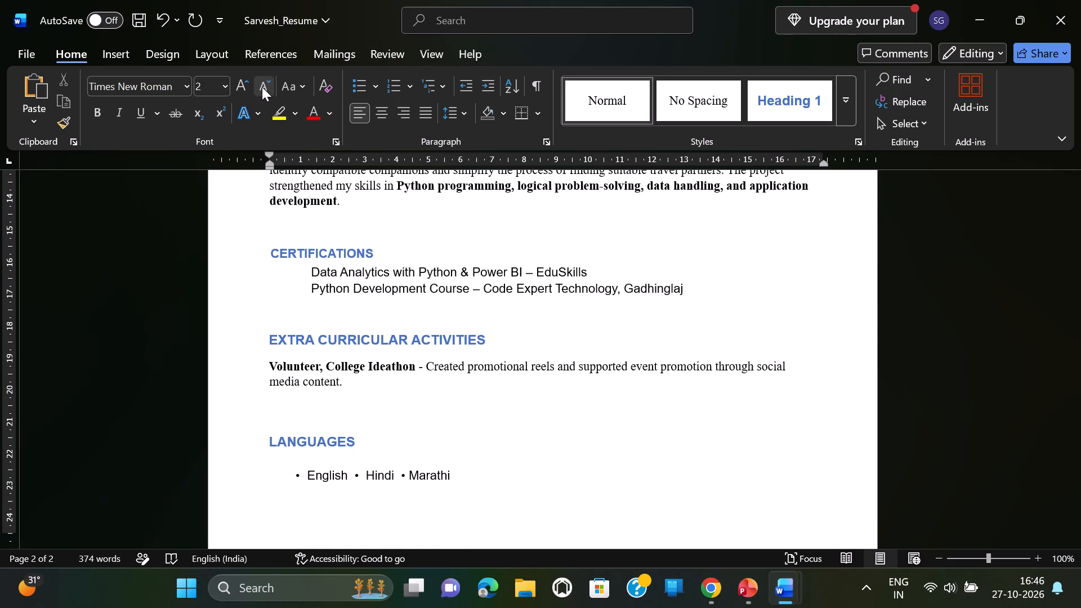
Add a blank line below the Certifications heading and remove the indent from the two certification entries.
scroll(409, 245, "up", 1)
left_click(413, 281)
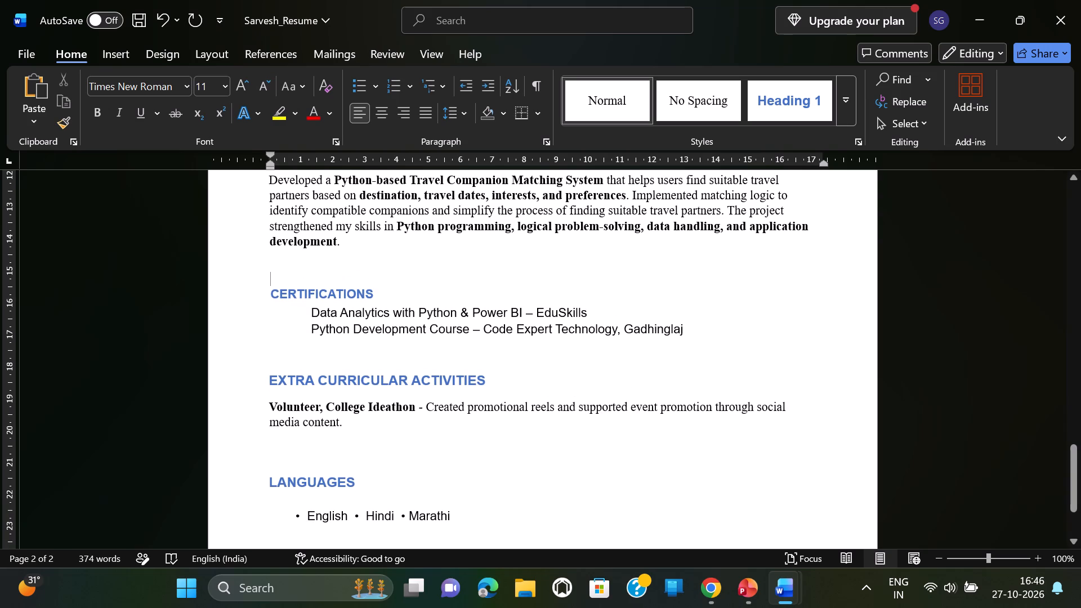
left_click(398, 291)
key("Return")
key("Down")
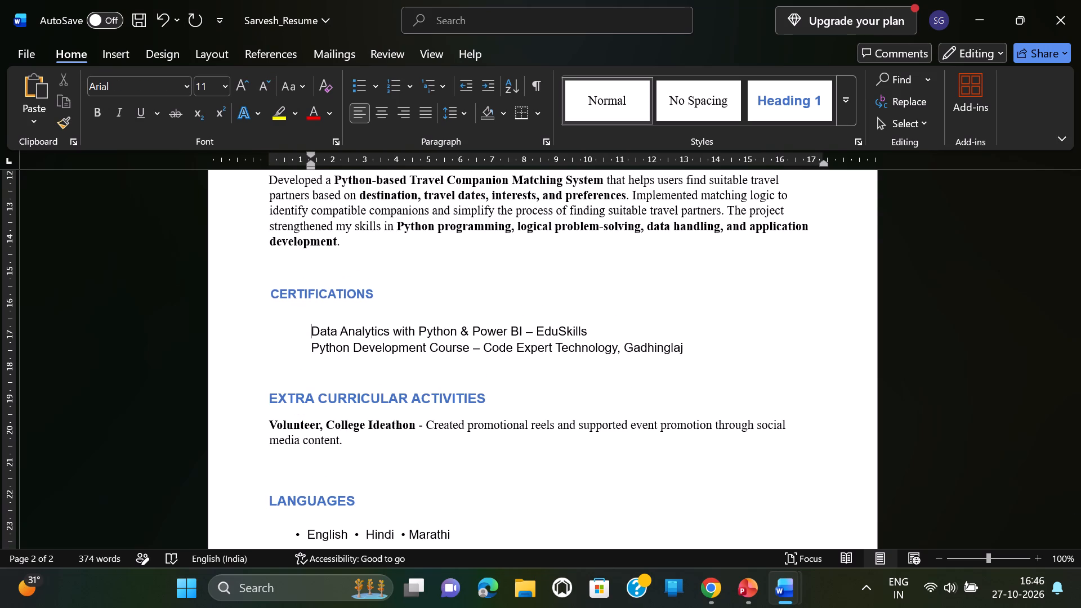
key("BackSpace")
key("Down")
key("BackSpace")
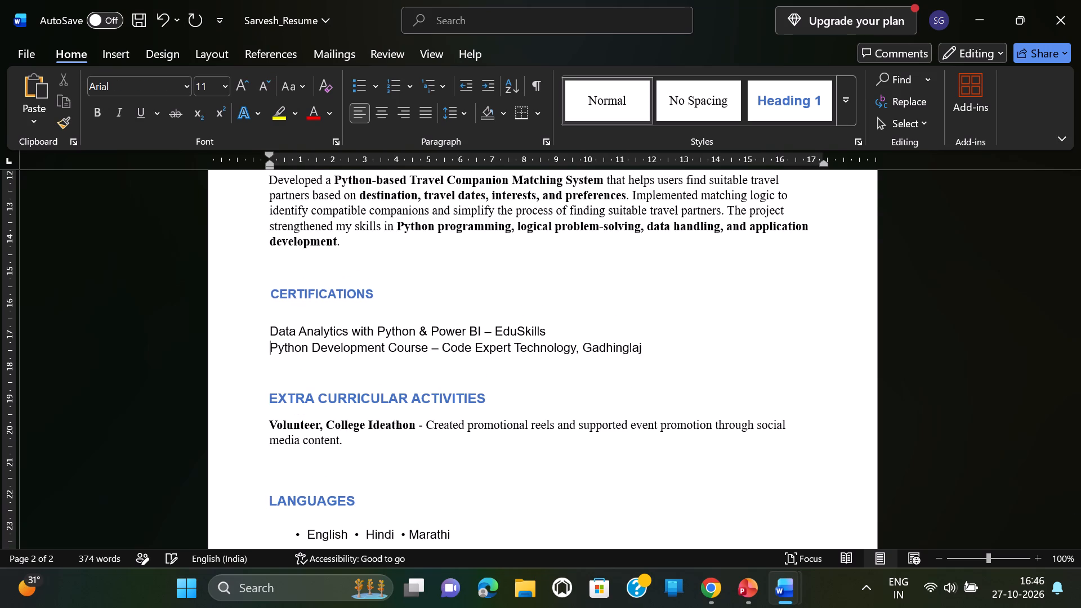
Reduce the font size of the blank line below the Certifications heading to 2.
scroll(406, 308, "up", 3)
scroll(394, 385, "down", 1)
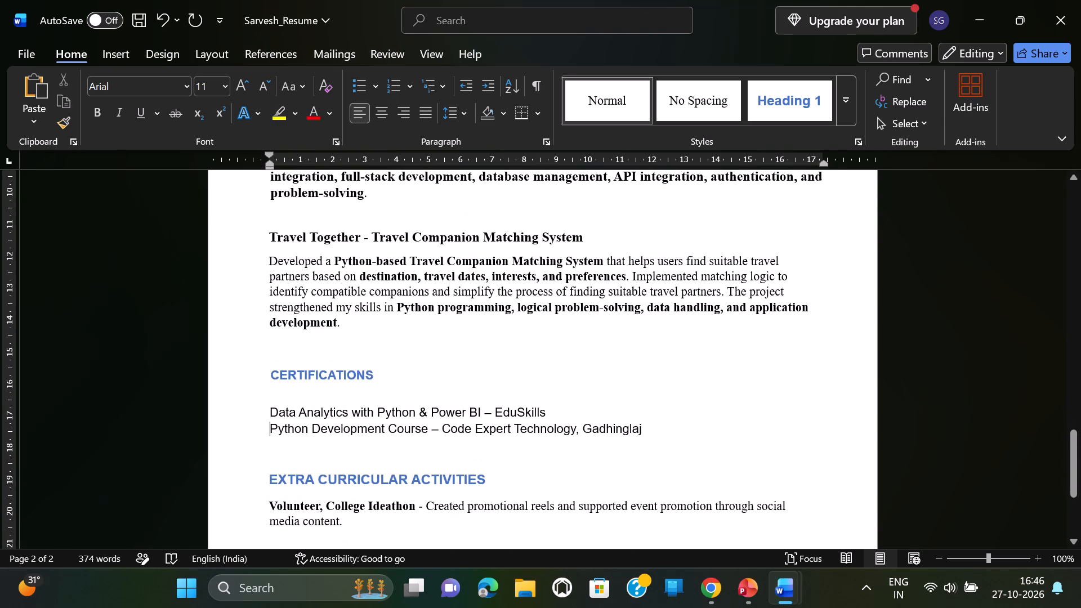
left_click(327, 388)
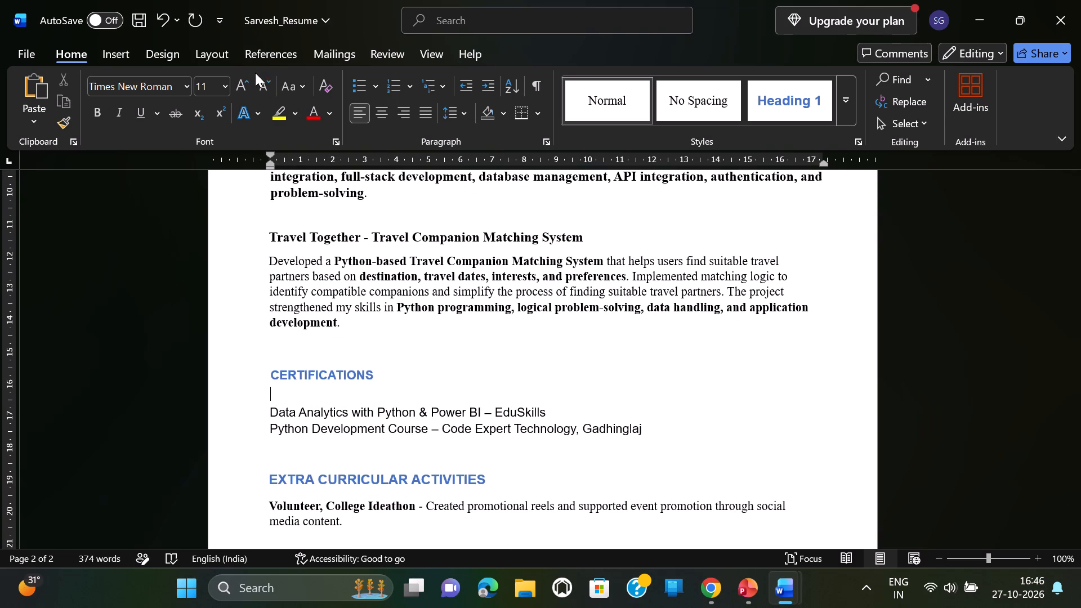
triple_click(262, 79)
double_click(262, 79)
triple_click(262, 79)
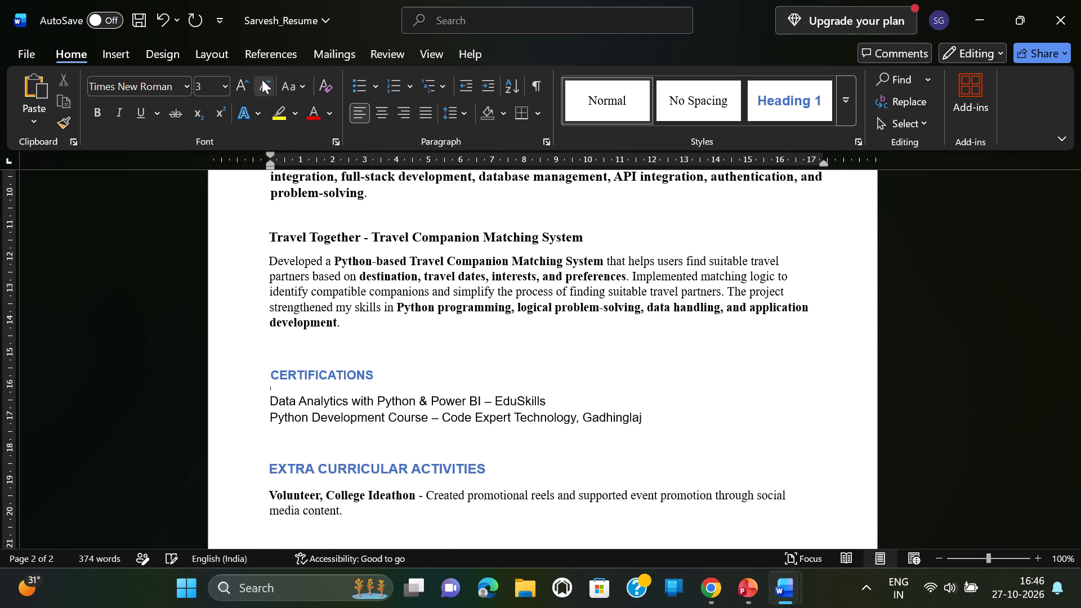
left_click(262, 79)
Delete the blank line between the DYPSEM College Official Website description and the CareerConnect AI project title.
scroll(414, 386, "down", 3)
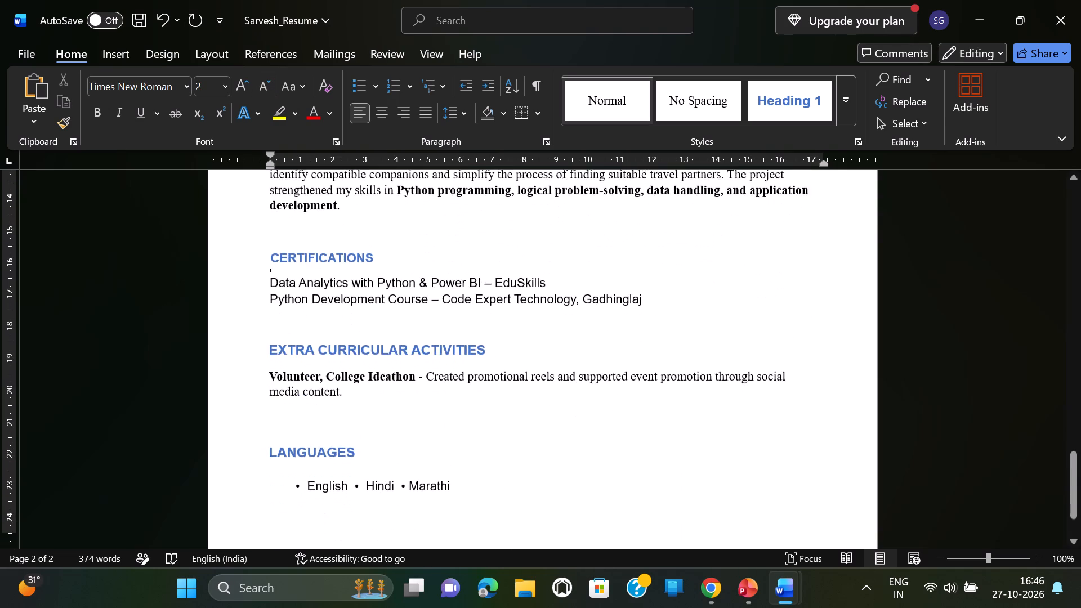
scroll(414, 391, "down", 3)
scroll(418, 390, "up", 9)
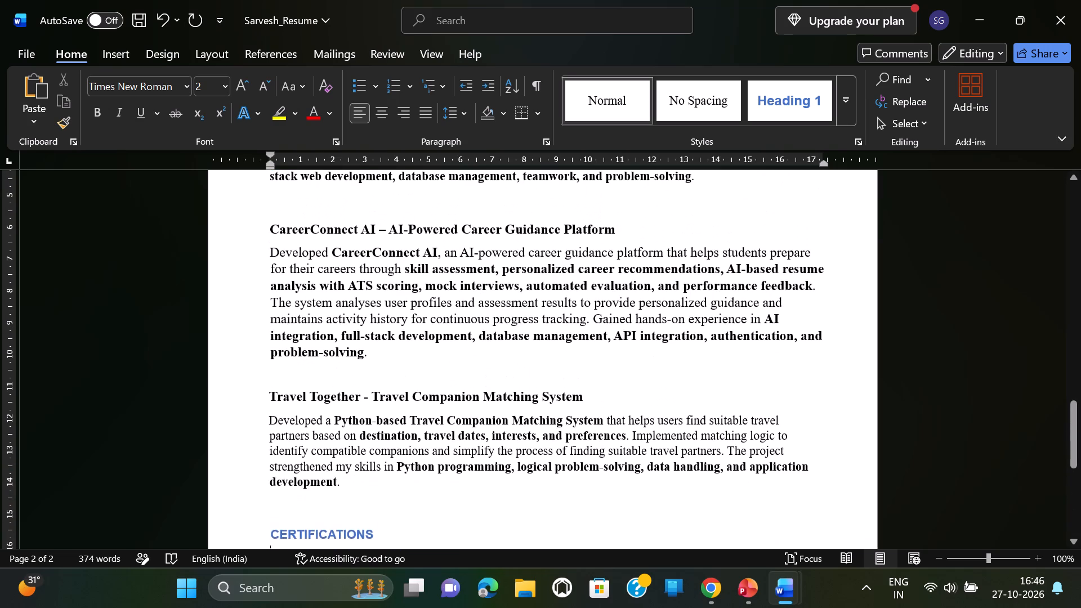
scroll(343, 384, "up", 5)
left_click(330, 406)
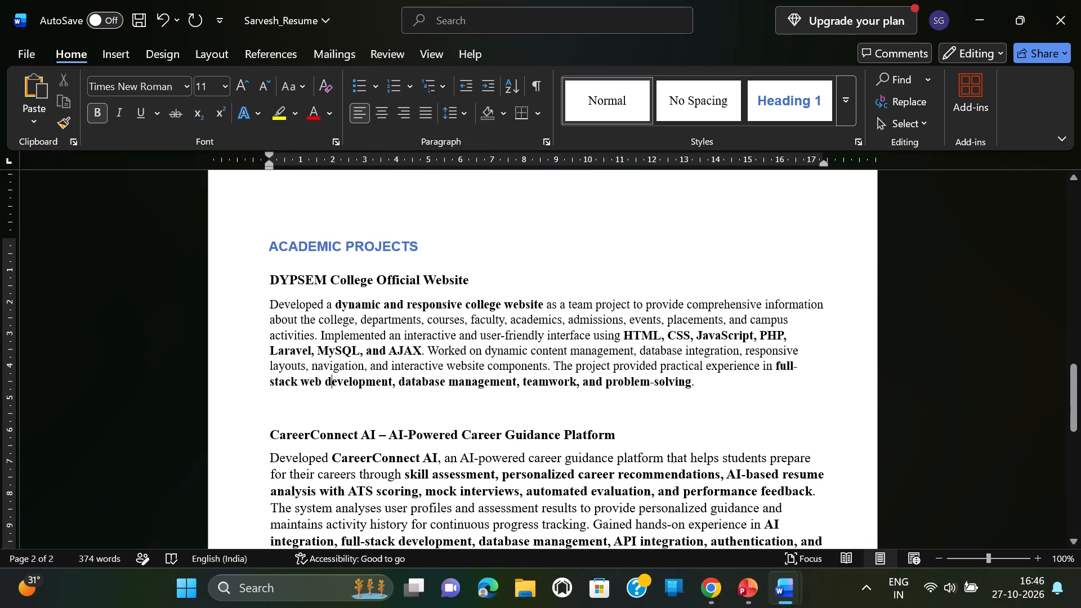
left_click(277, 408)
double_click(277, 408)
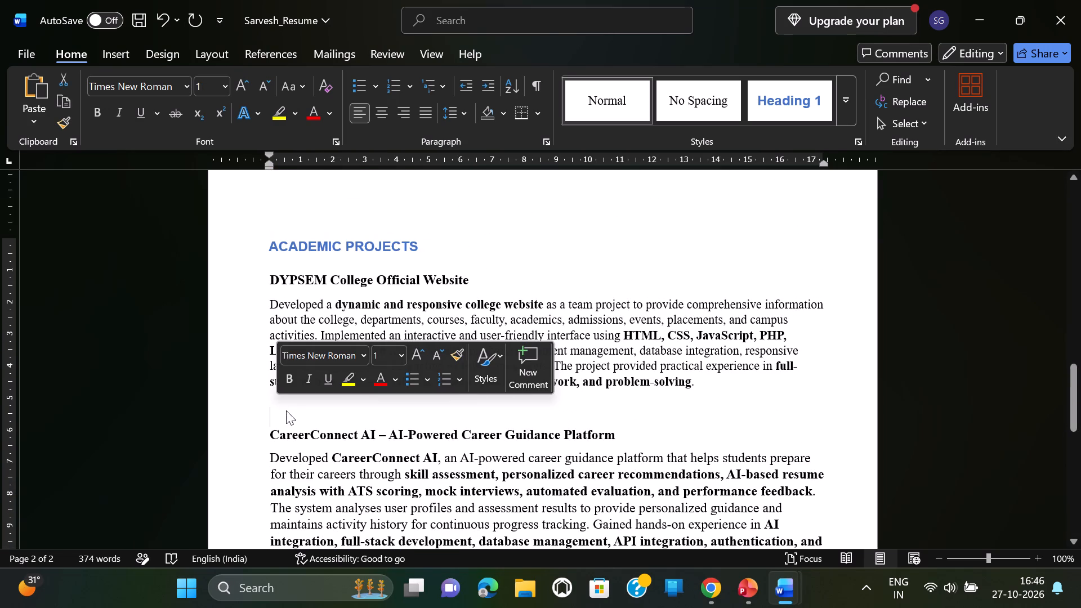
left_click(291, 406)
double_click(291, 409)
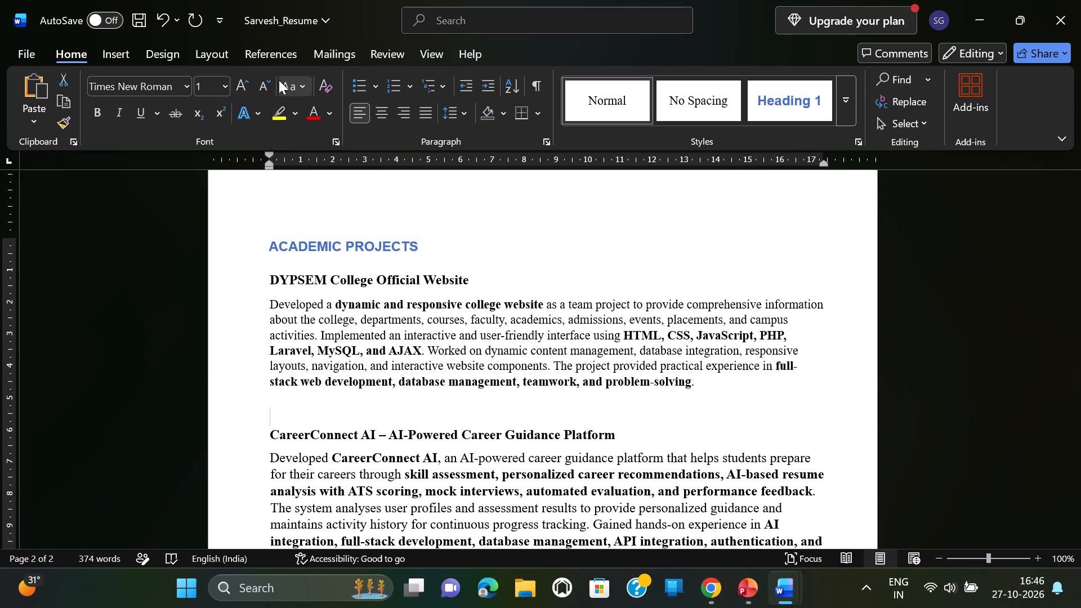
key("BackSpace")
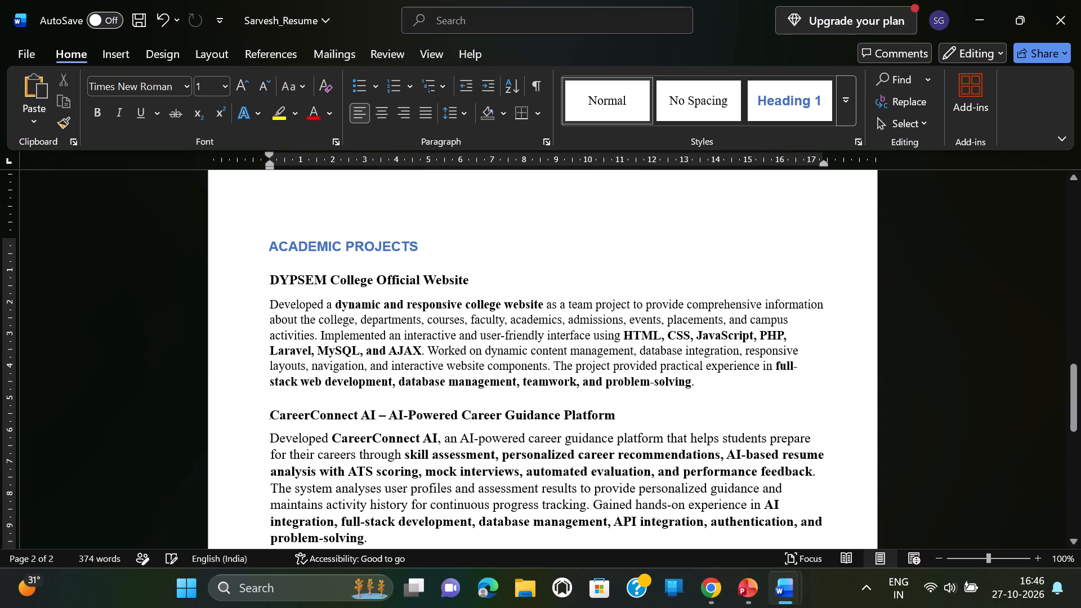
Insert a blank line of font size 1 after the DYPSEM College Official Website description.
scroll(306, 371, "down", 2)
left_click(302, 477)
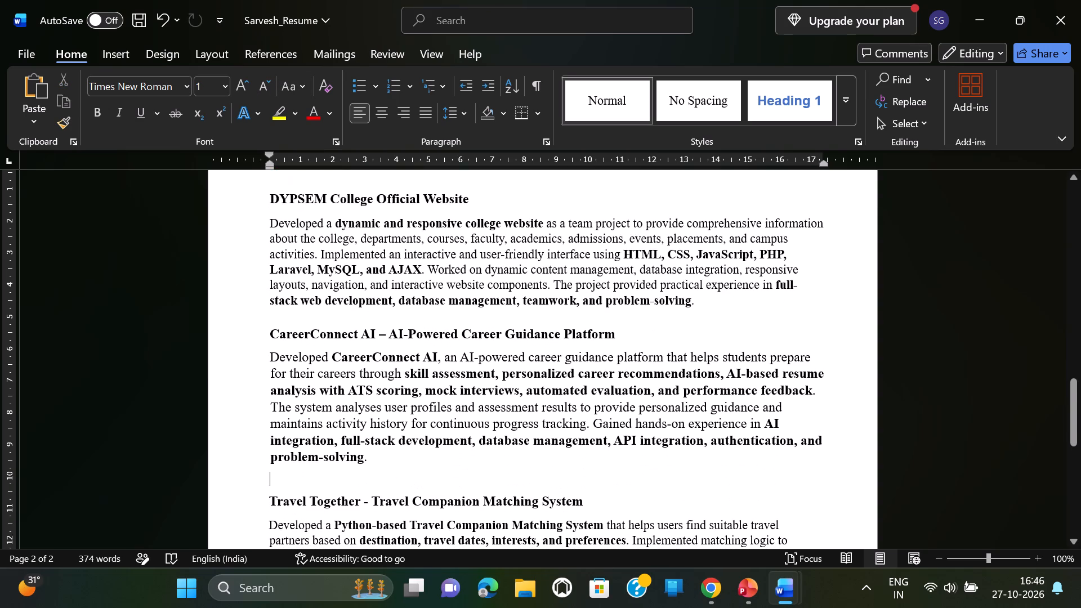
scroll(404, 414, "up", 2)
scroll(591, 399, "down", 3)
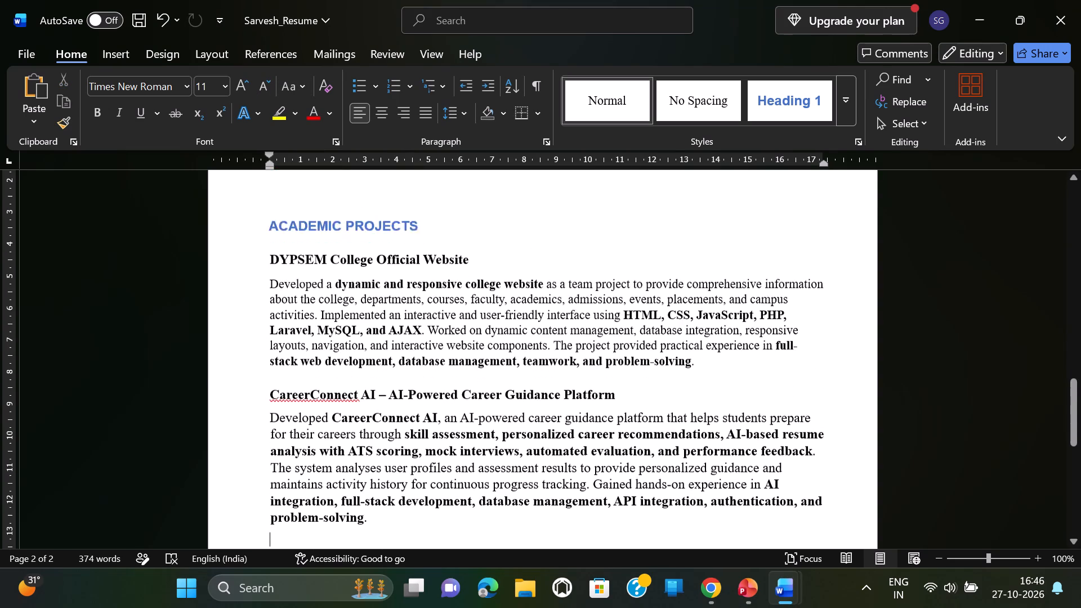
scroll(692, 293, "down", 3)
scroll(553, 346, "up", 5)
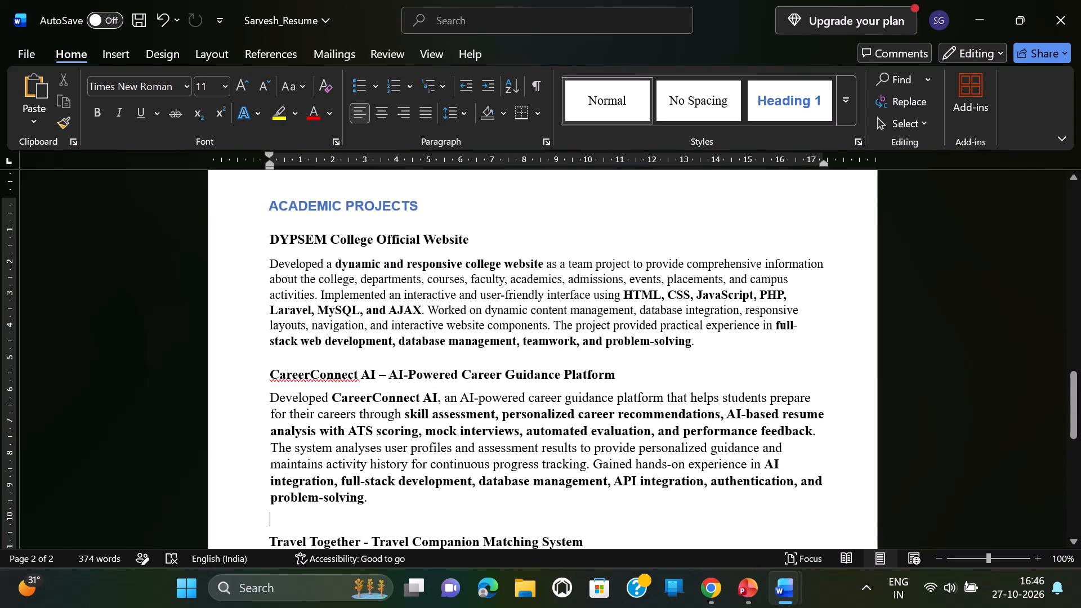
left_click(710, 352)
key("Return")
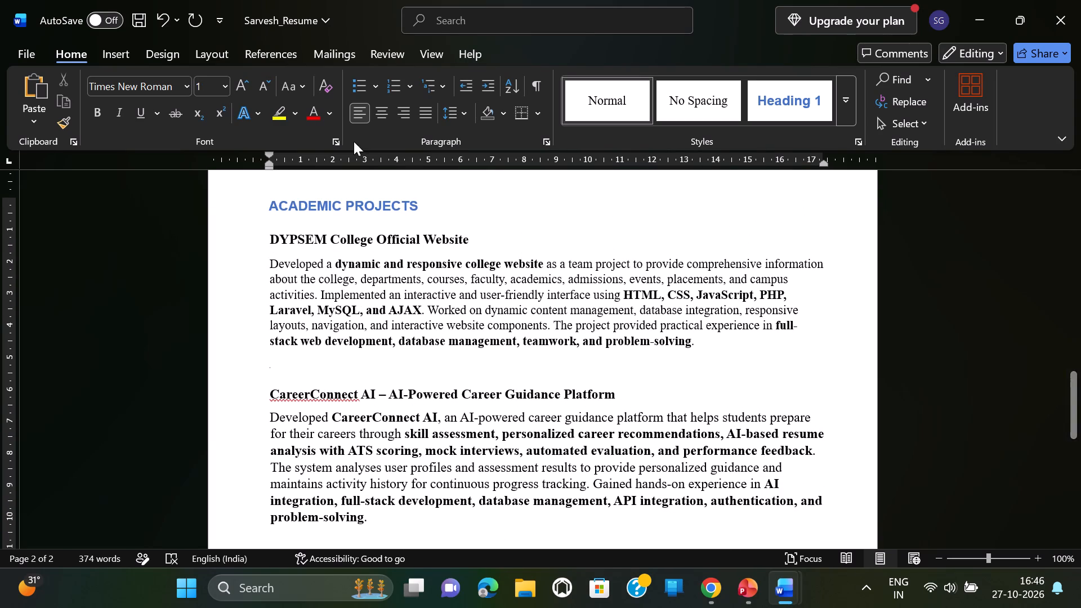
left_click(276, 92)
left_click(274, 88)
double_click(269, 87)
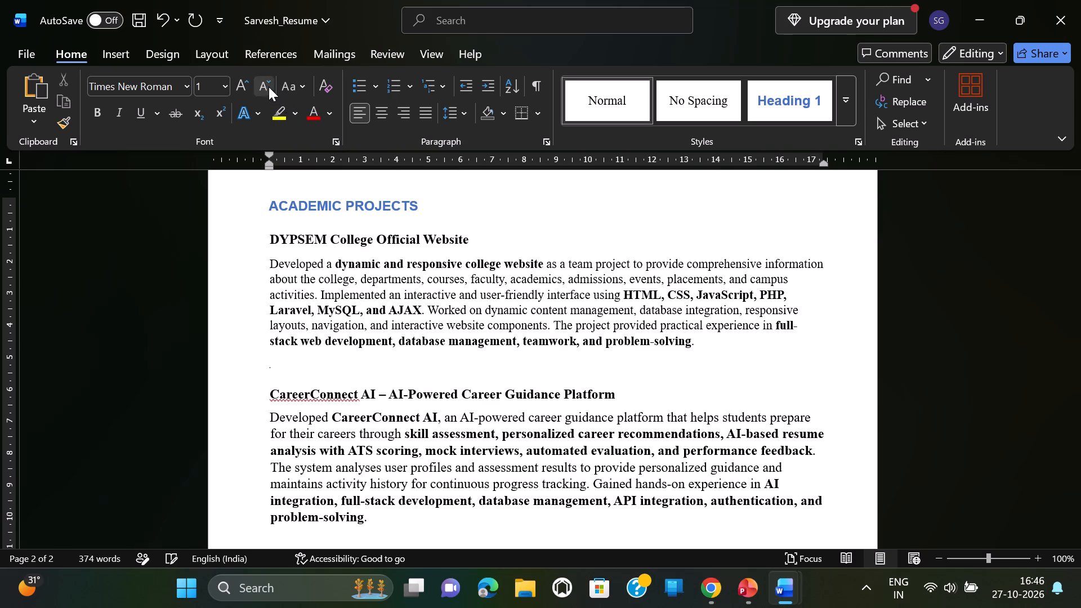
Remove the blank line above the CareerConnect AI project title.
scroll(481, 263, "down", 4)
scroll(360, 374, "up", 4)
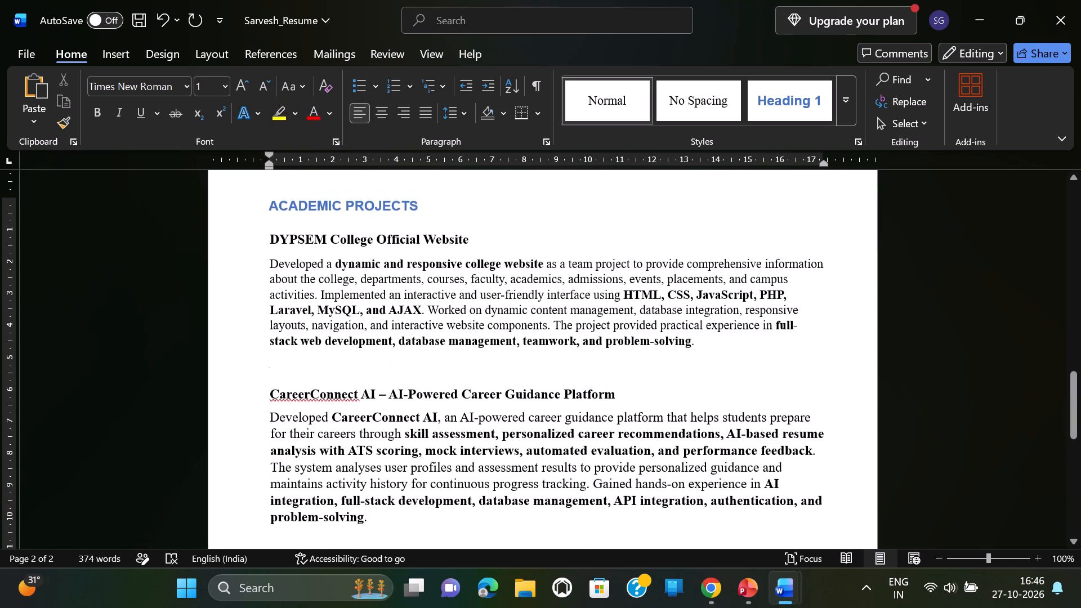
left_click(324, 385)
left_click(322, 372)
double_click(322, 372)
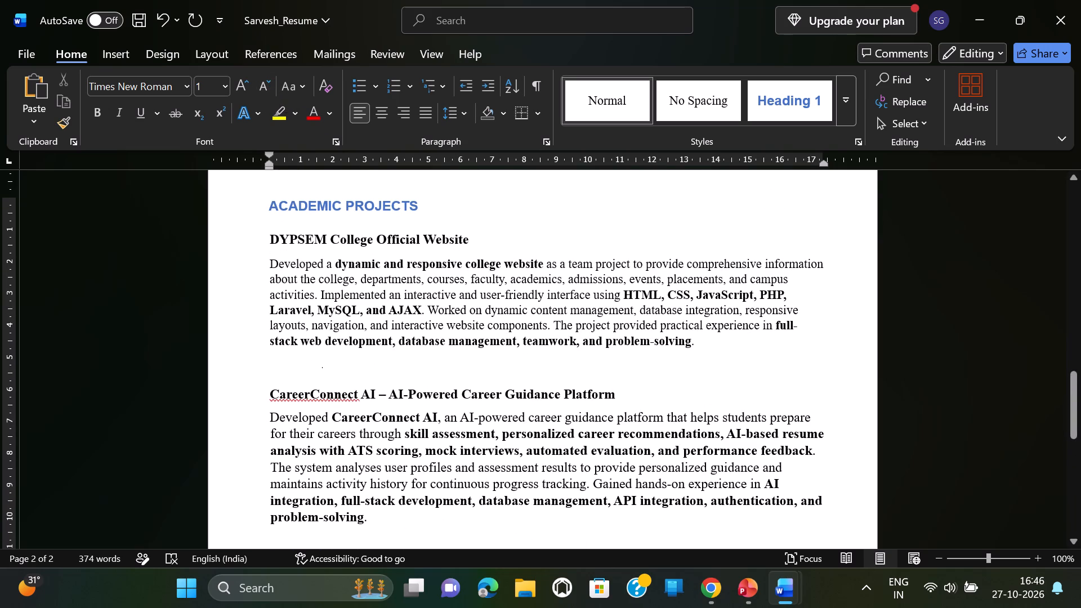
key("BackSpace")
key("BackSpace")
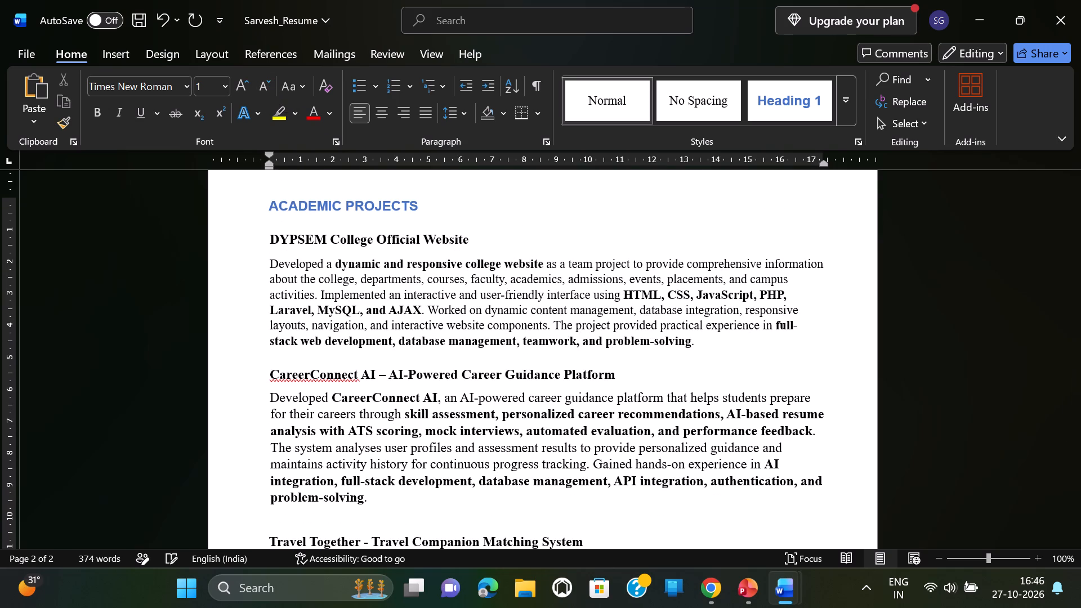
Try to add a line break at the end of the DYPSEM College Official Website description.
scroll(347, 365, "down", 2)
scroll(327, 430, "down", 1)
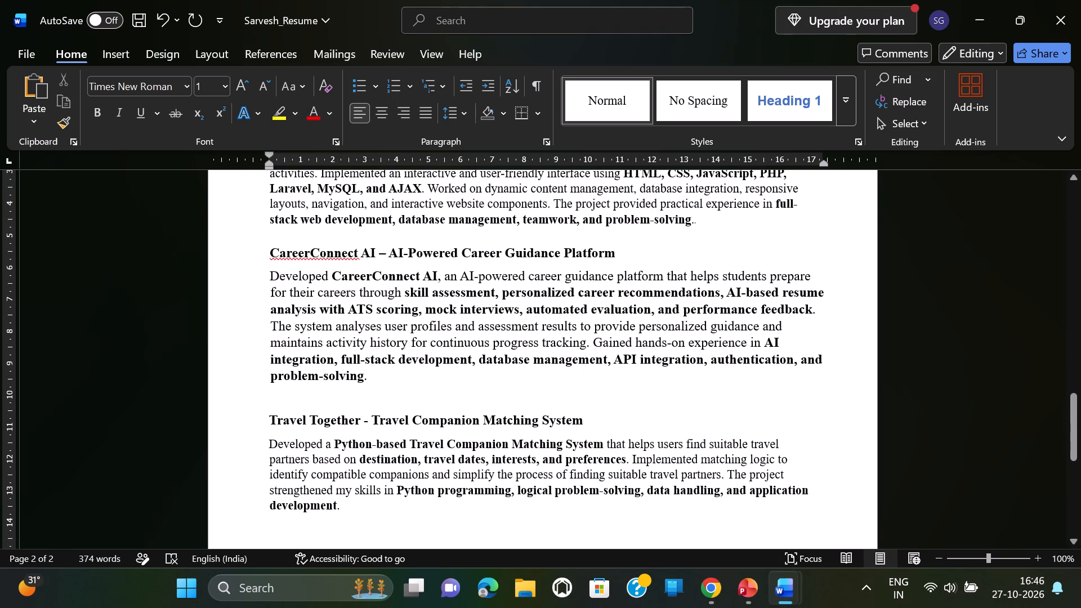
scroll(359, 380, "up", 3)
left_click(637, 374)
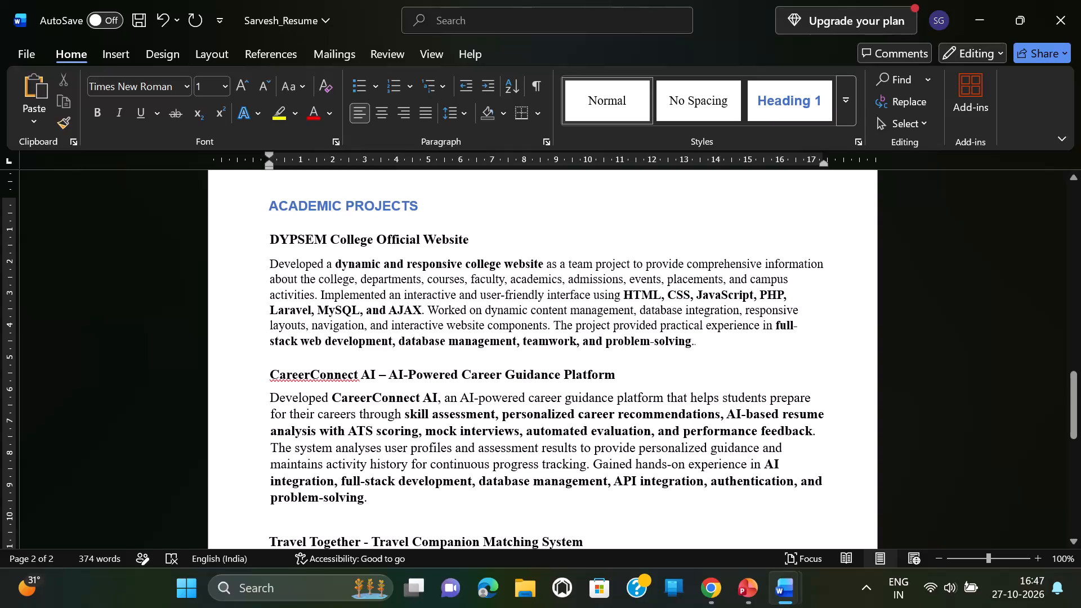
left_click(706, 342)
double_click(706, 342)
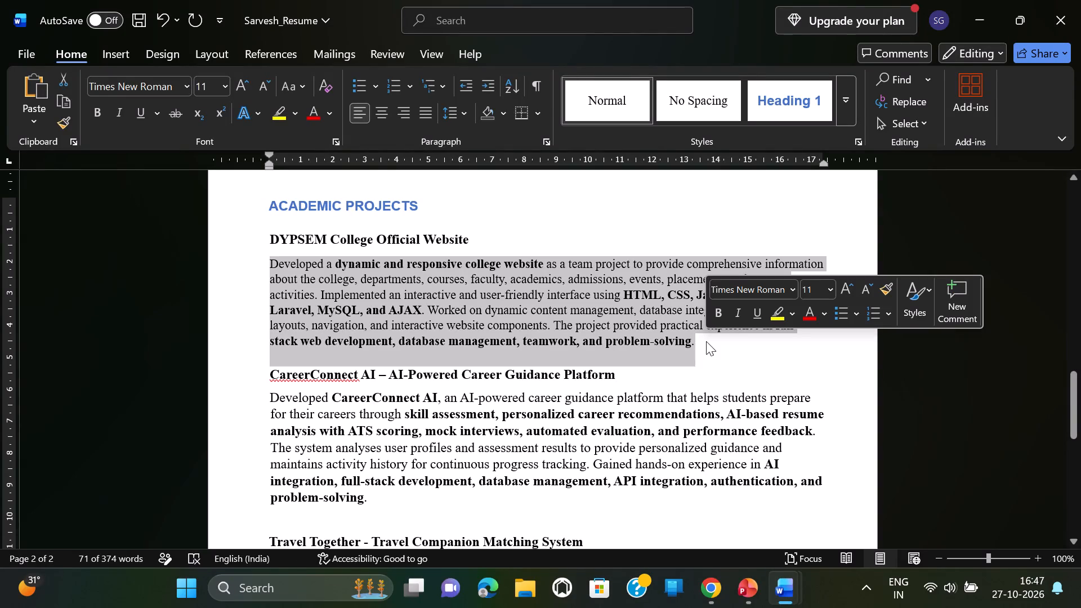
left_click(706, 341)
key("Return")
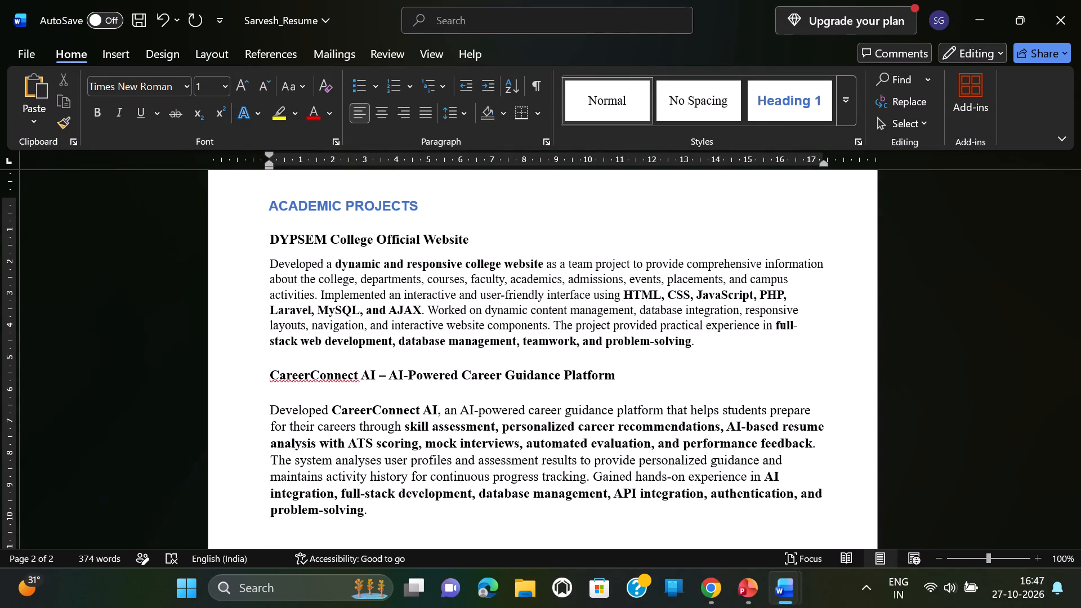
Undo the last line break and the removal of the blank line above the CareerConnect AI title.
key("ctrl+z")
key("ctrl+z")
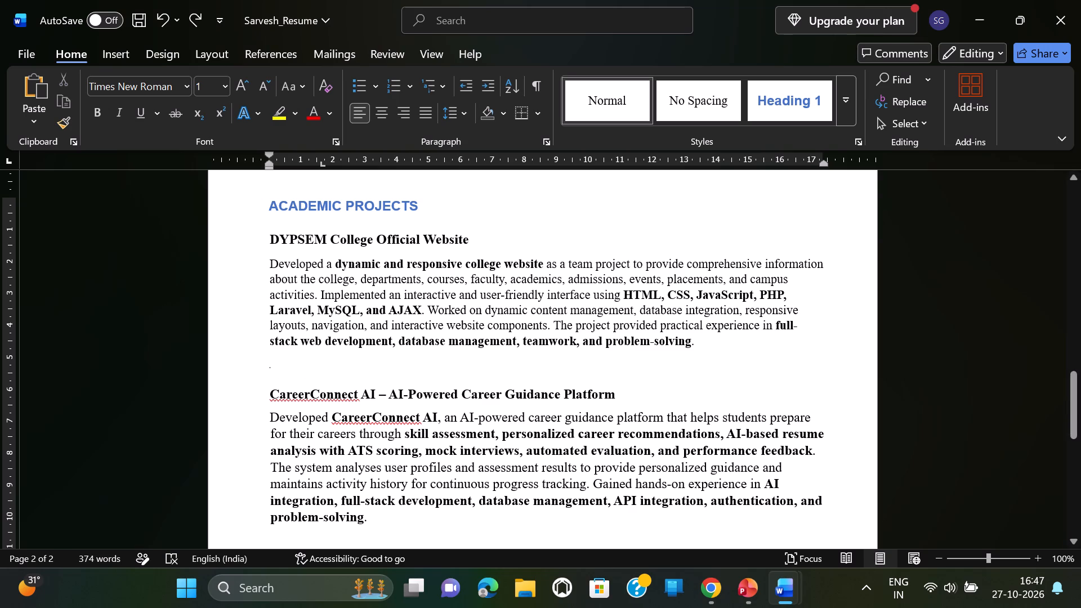
Review the second page's section spacing from the project descriptions through Certifications, Extra Curricular Activities and Languages.
scroll(355, 386, "down", 4)
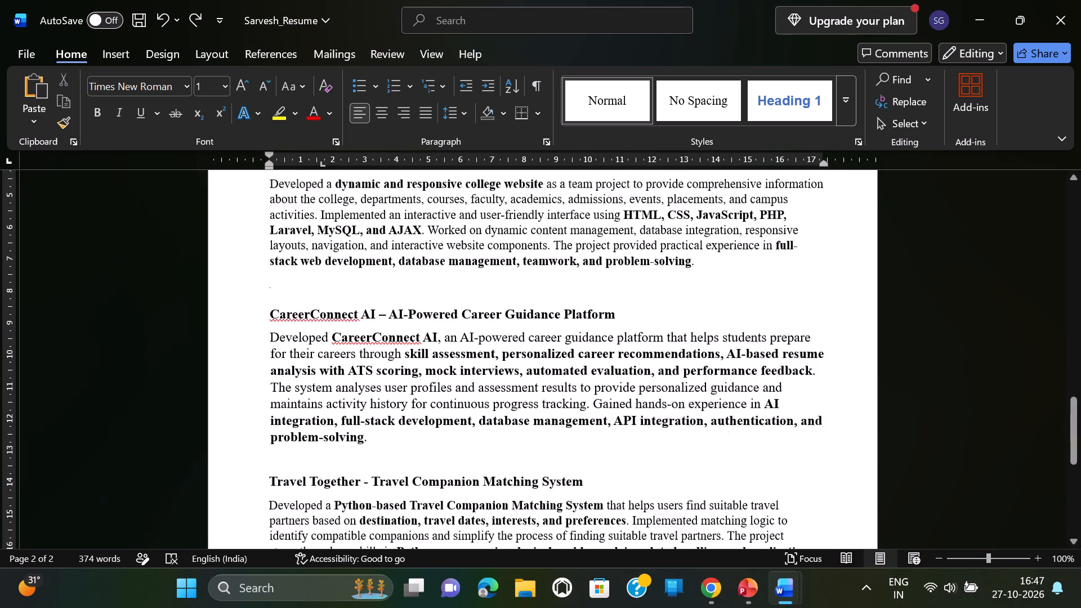
scroll(360, 383, "down", 9)
scroll(364, 388, "up", 1)
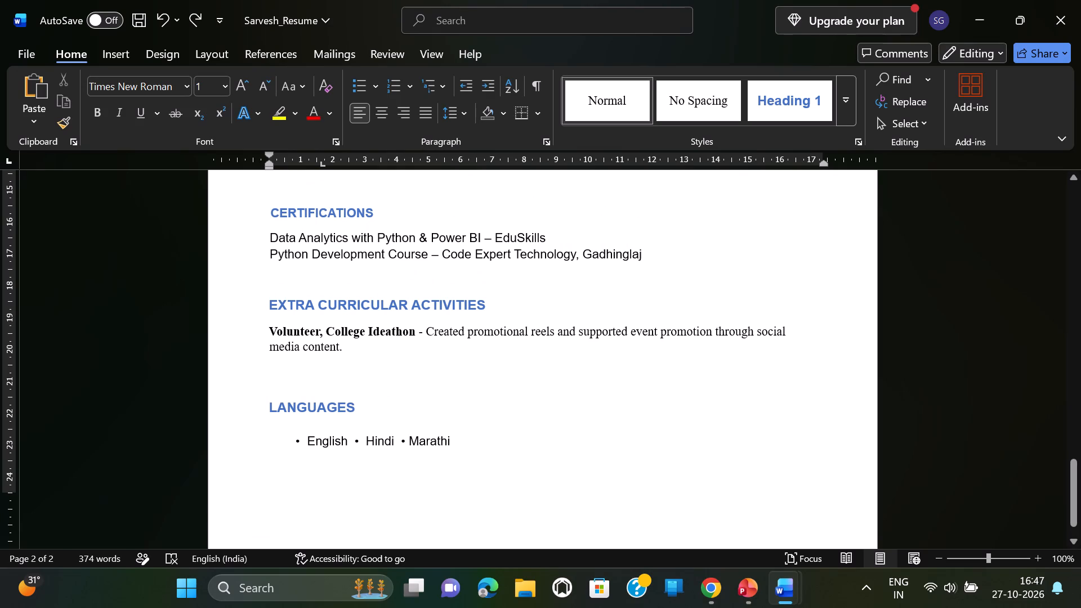
scroll(334, 393, "down", 2)
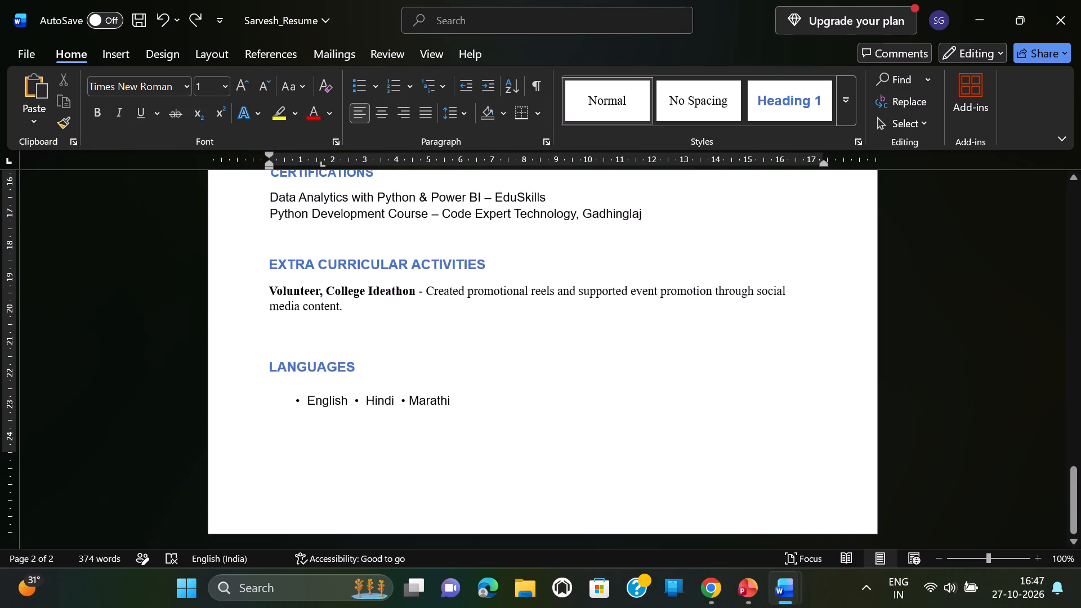
scroll(334, 393, "down", 4)
scroll(334, 393, "up", 2)
scroll(334, 393, "down", 1)
scroll(334, 393, "up", 18)
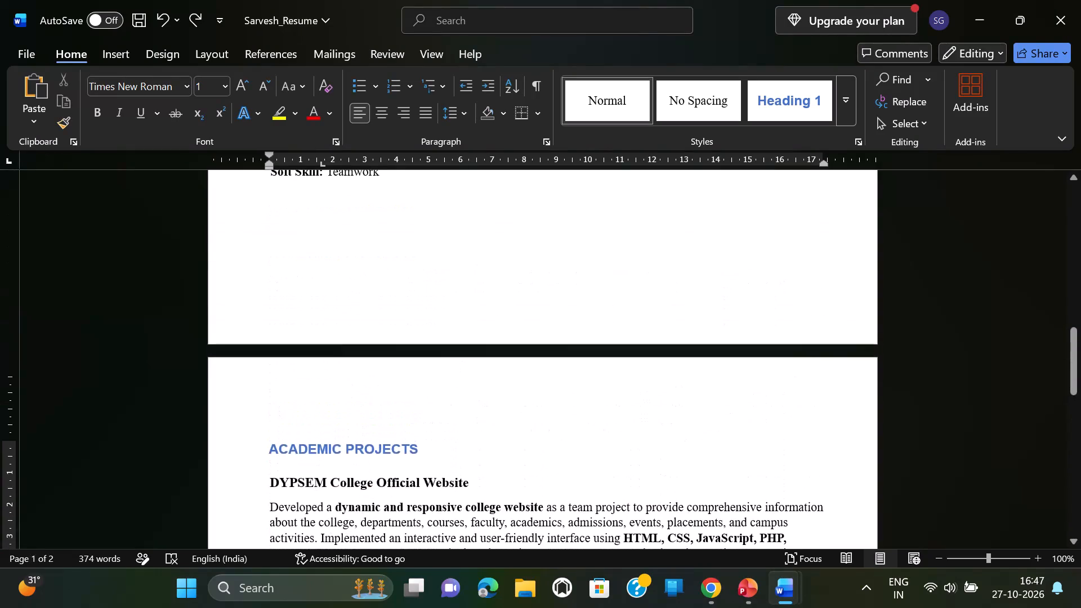
Save the resume document.
key("ctrl+s")
Review the first page's layout from Technical Skills up to the name header, saving the document again along the way.
scroll(333, 398, "up", 6)
scroll(333, 415, "down", 5)
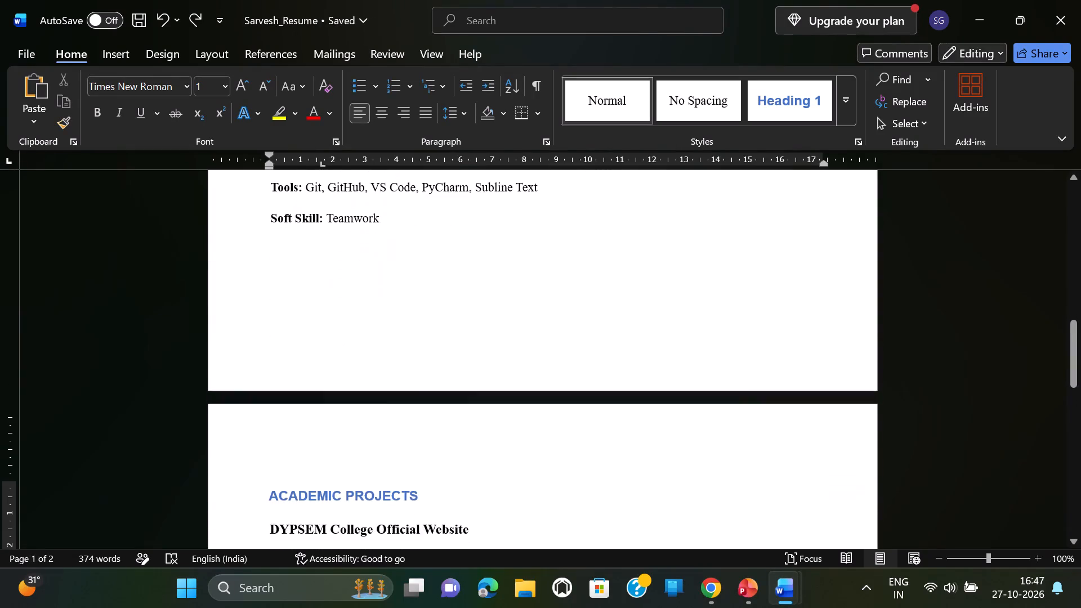
left_click(336, 457)
scroll(338, 458, "up", 5)
scroll(392, 447, "up", 6)
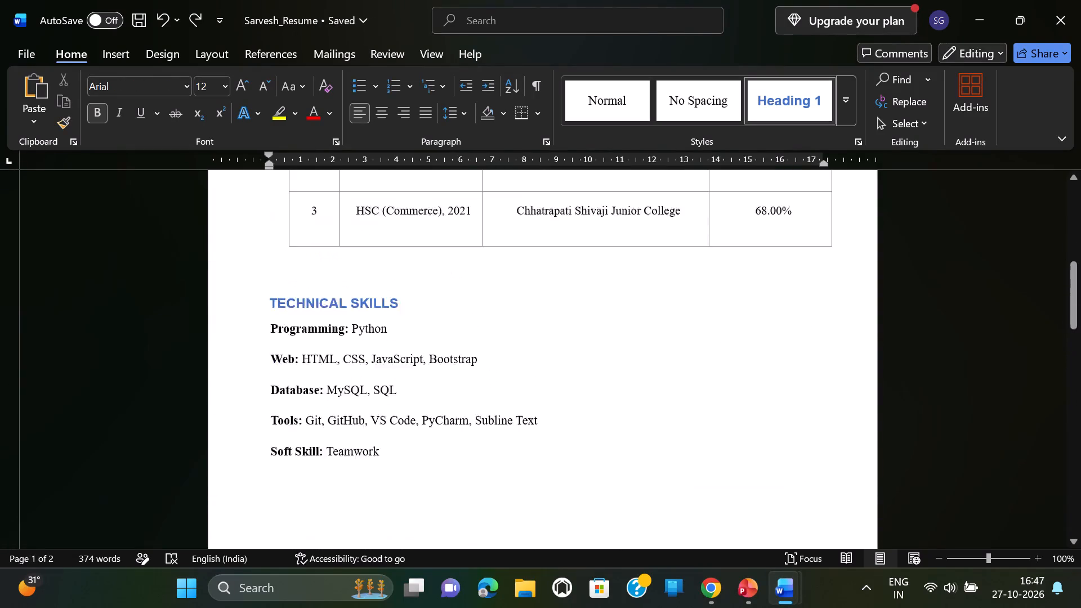
scroll(392, 447, "up", 1)
key("ctrl+s")
scroll(392, 447, "up", 4)
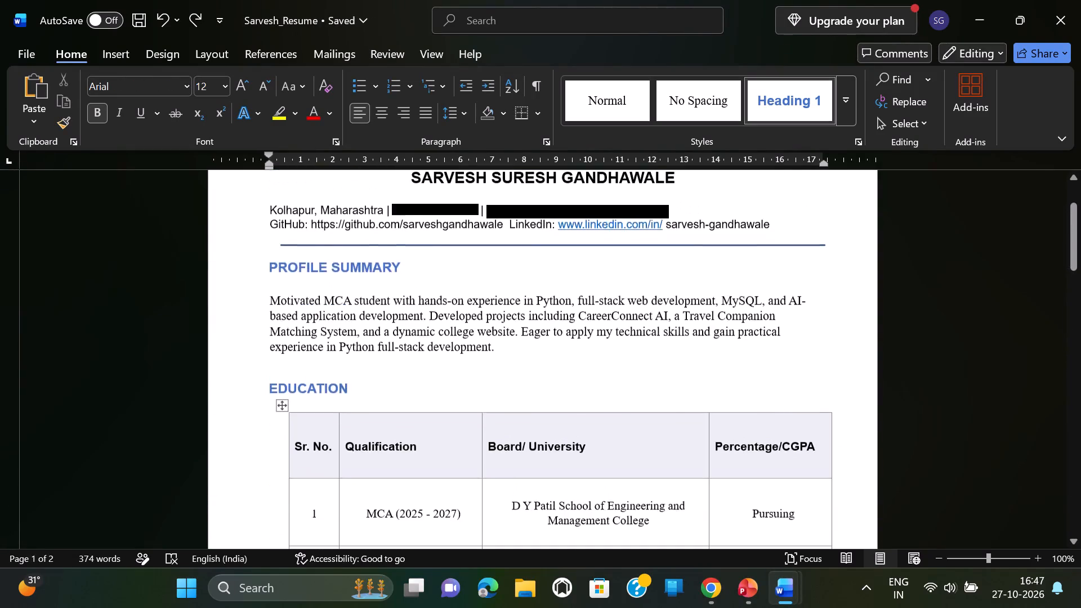
scroll(392, 447, "up", 4)
scroll(490, 369, "up", 1)
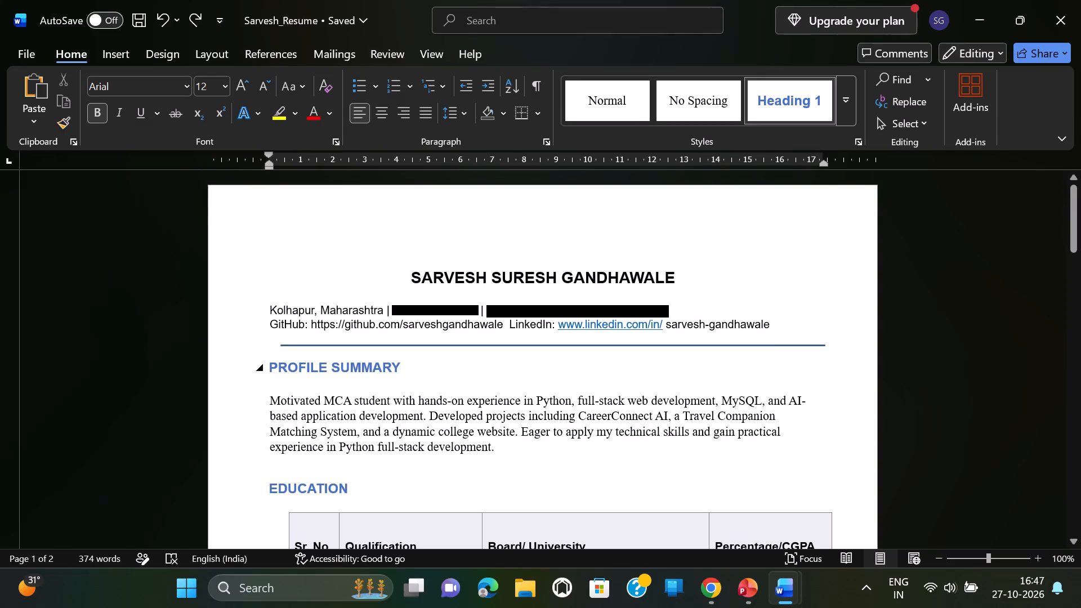
scroll(506, 384, "down", 2)
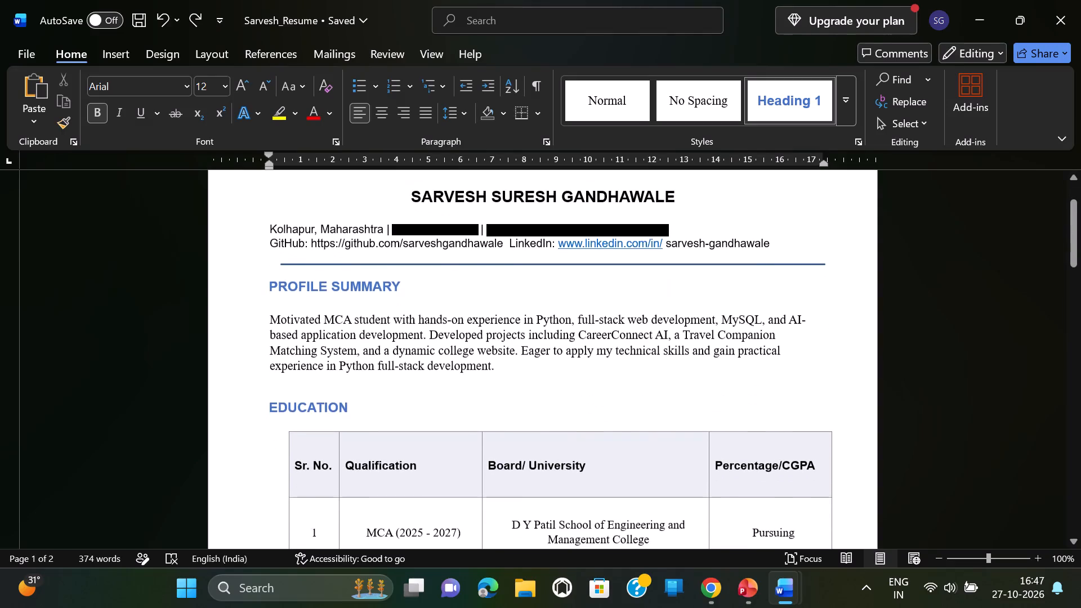
Review the resume's layout from the Education table through Technical Skills to the Academic Projects descriptions.
scroll(507, 384, "down", 6)
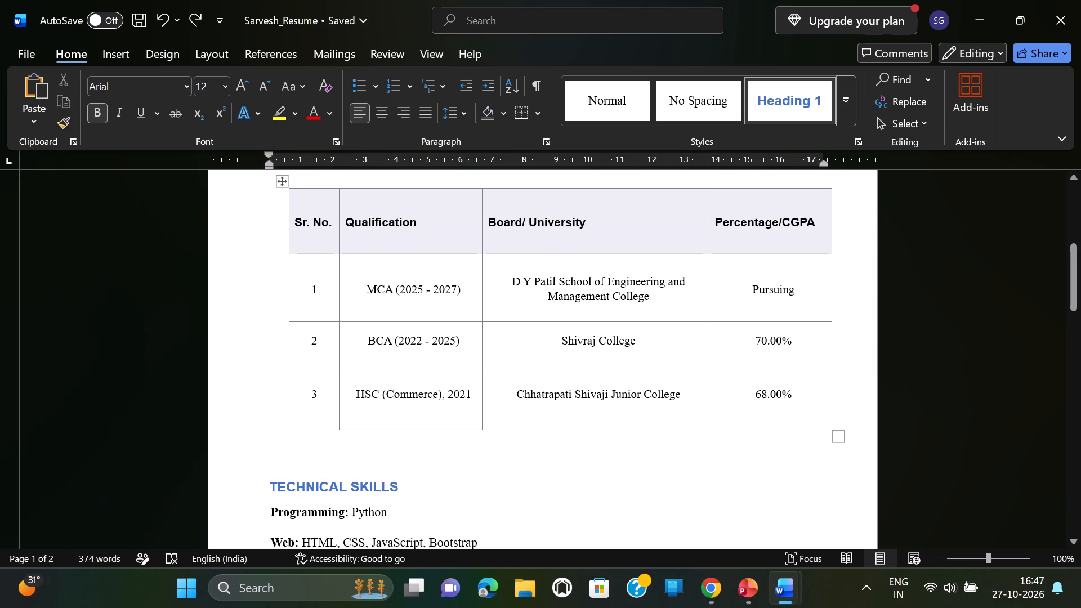
scroll(551, 396, "up", 4)
scroll(551, 396, "down", 10)
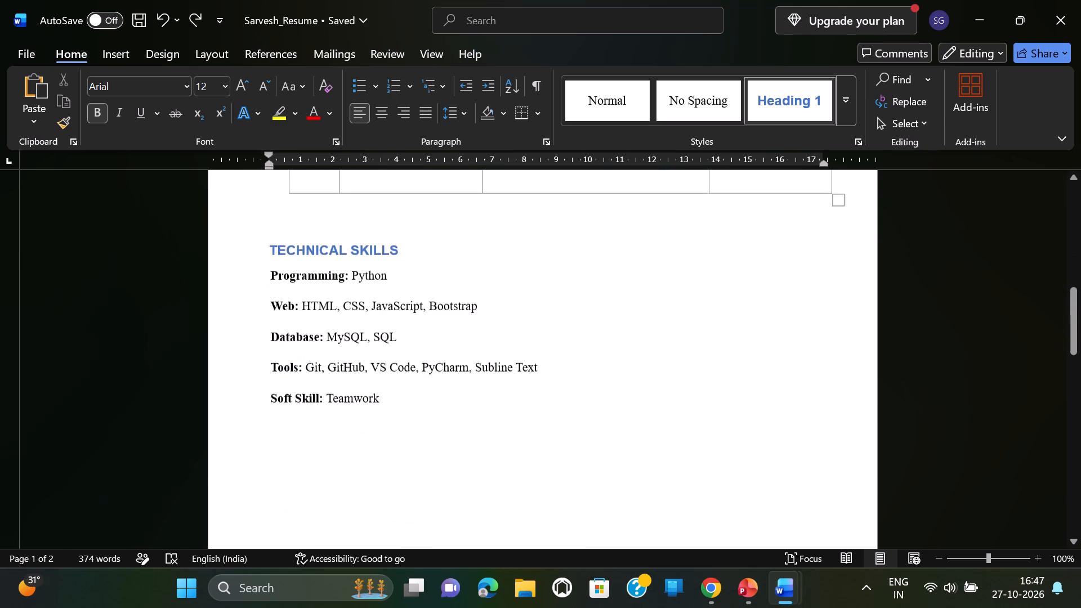
scroll(375, 400, "down", 4)
scroll(375, 401, "up", 3)
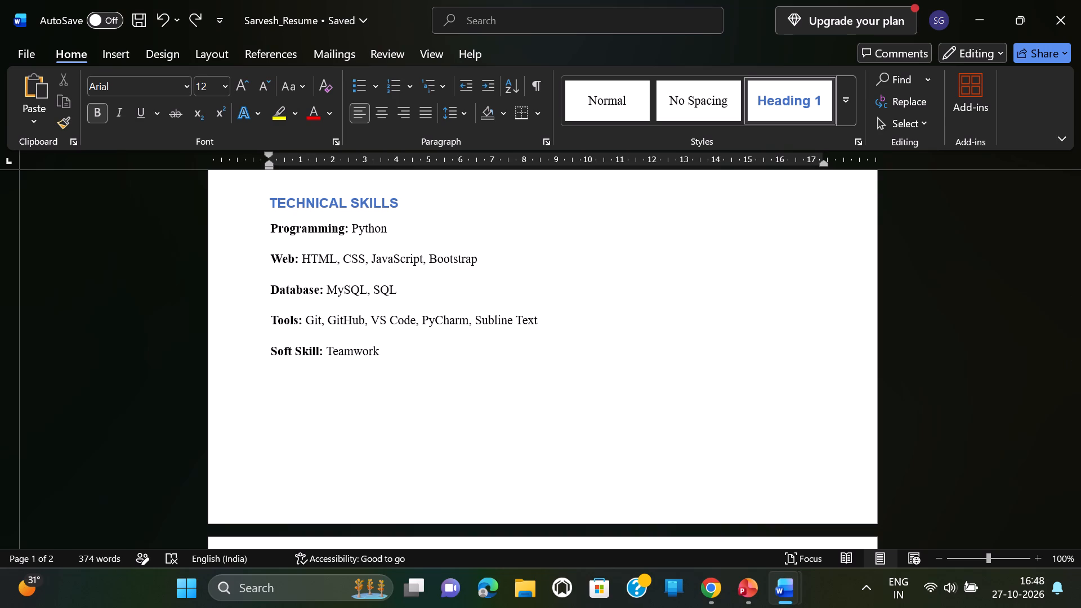
scroll(472, 309, "down", 8)
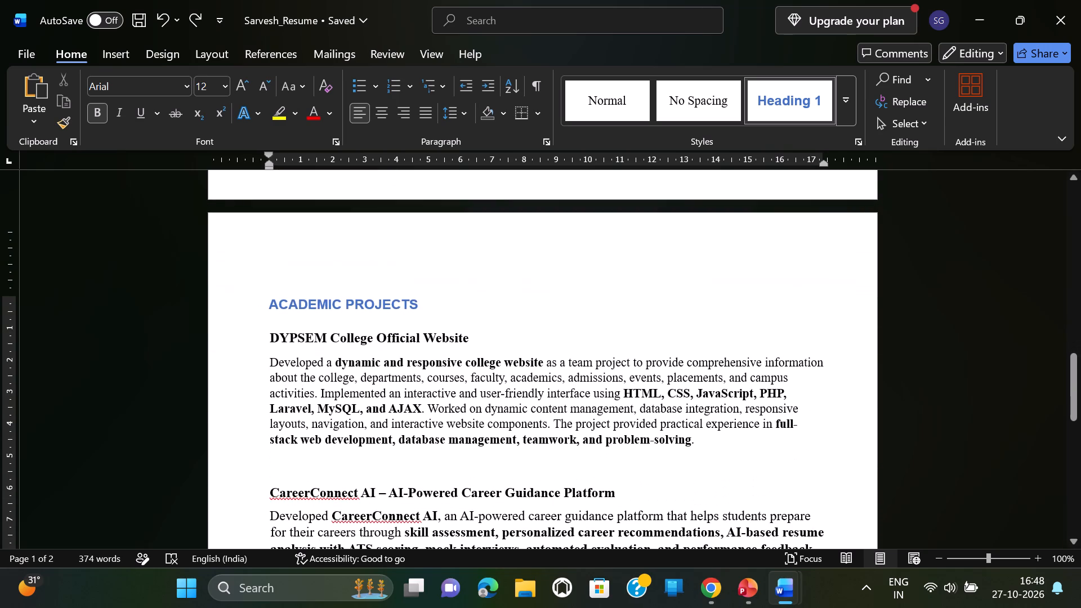
left_click(410, 261)
scroll(462, 354, "down", 2)
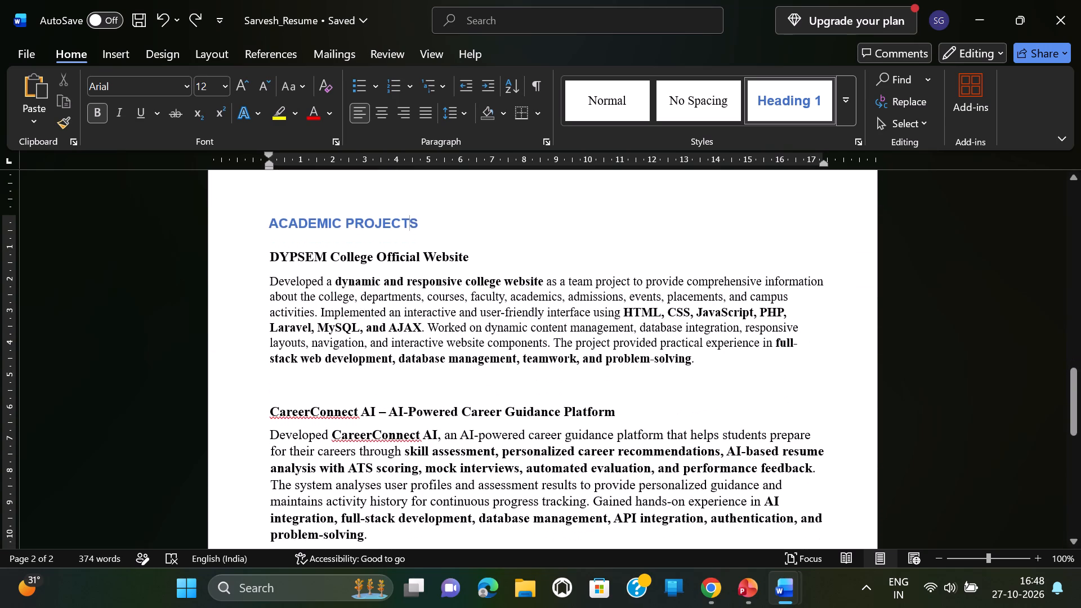
scroll(452, 366, "down", 2)
left_click(333, 308)
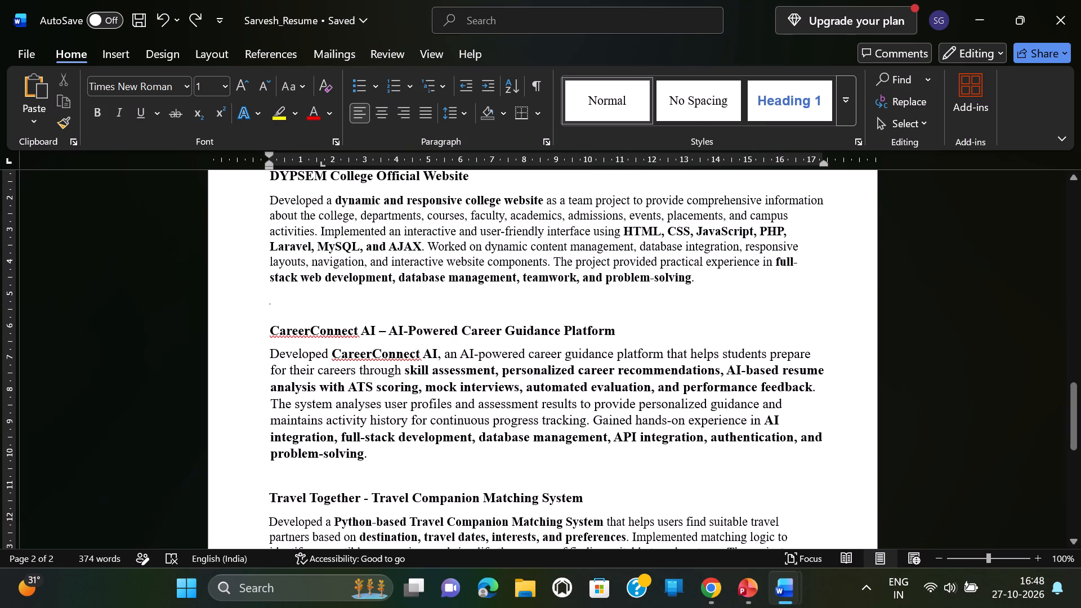
scroll(280, 273, "up", 2)
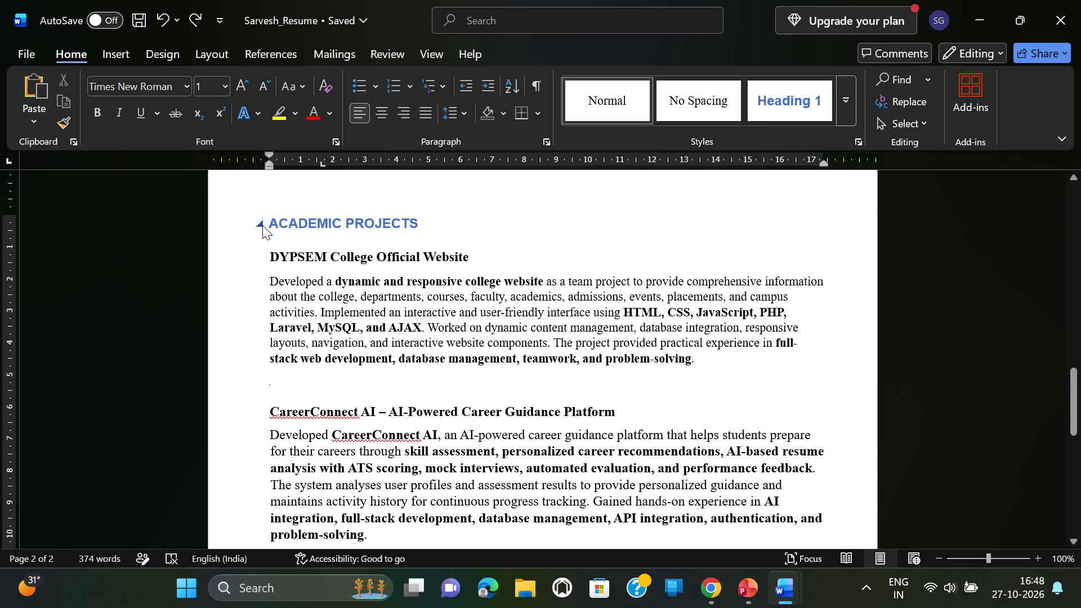
Set the line spacing of the DYPSEM College Official Website description to 1.15.
left_click_drag(712, 373, 209, 273)
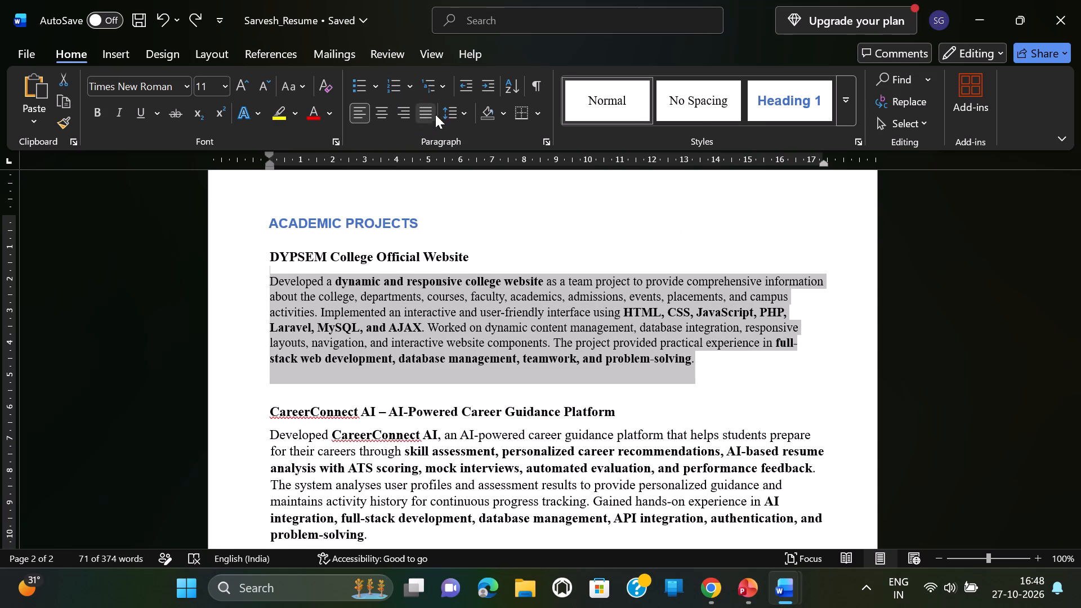
left_click(464, 110)
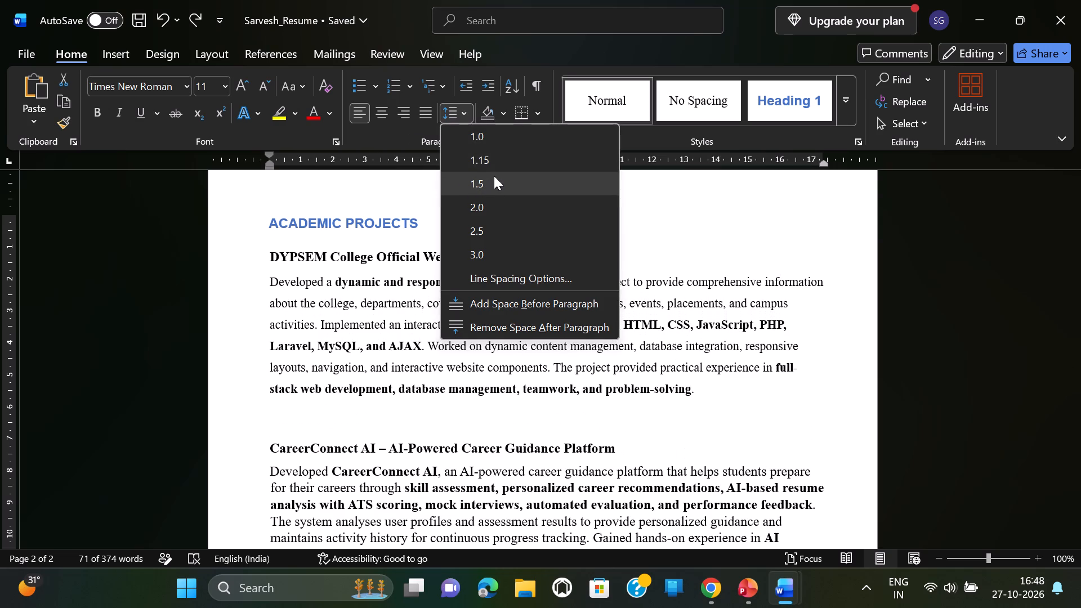
left_click(496, 164)
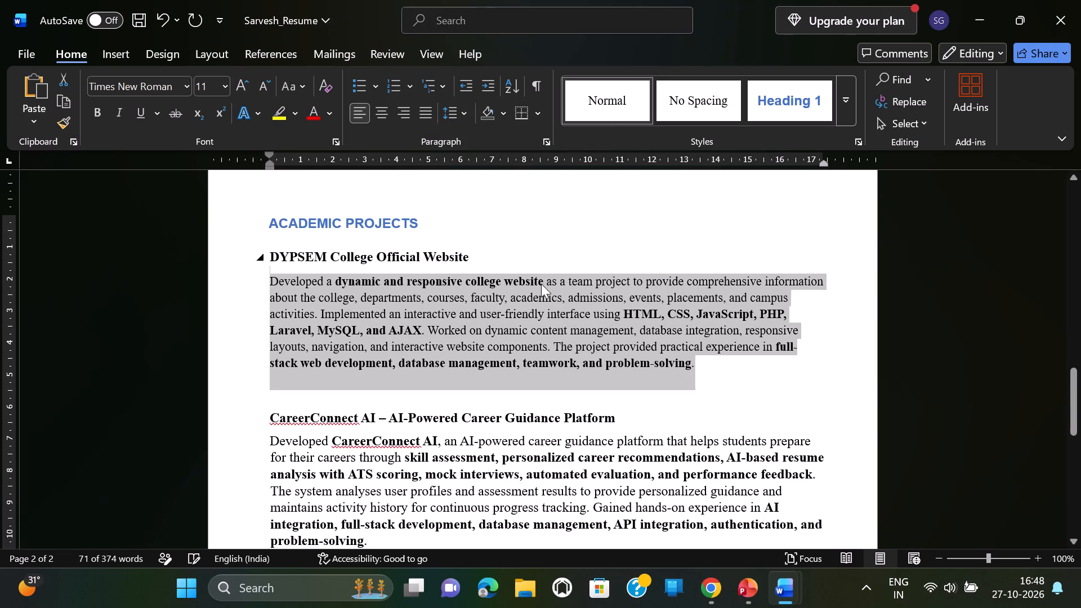
Set the line spacing of the CareerConnect AI project description to 1.15.
scroll(569, 333, "down", 2)
left_click(400, 472)
left_click_drag(393, 472, 320, 430)
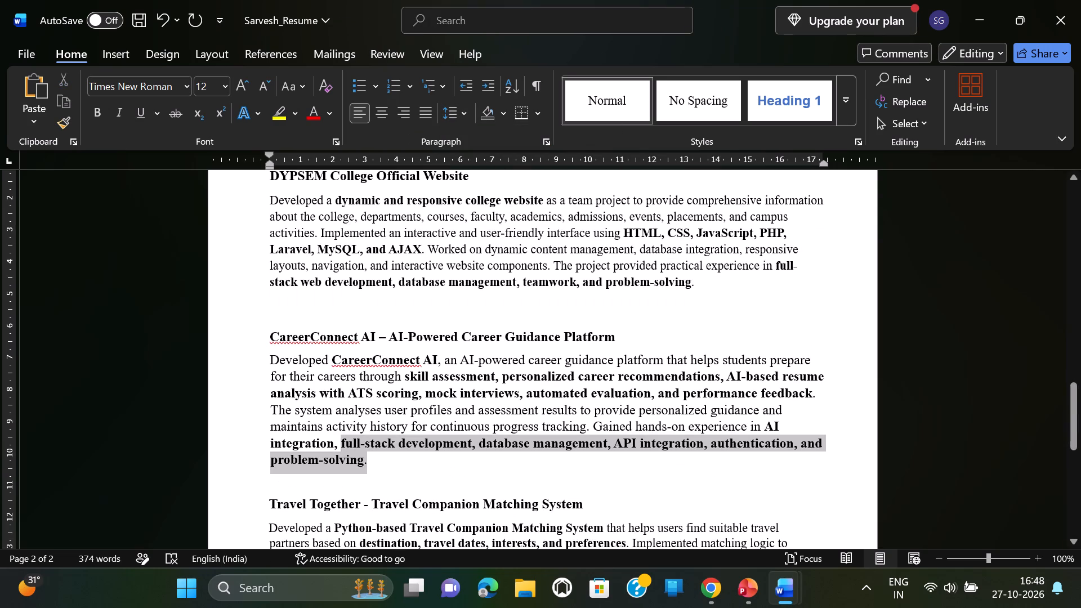
left_click_drag(320, 430, 274, 366)
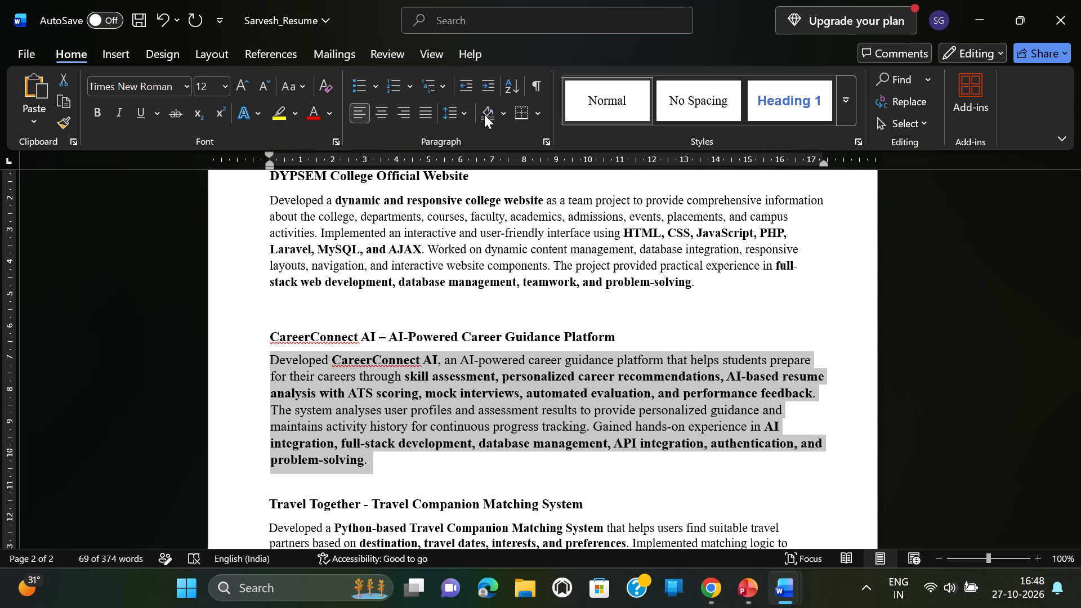
left_click(466, 115)
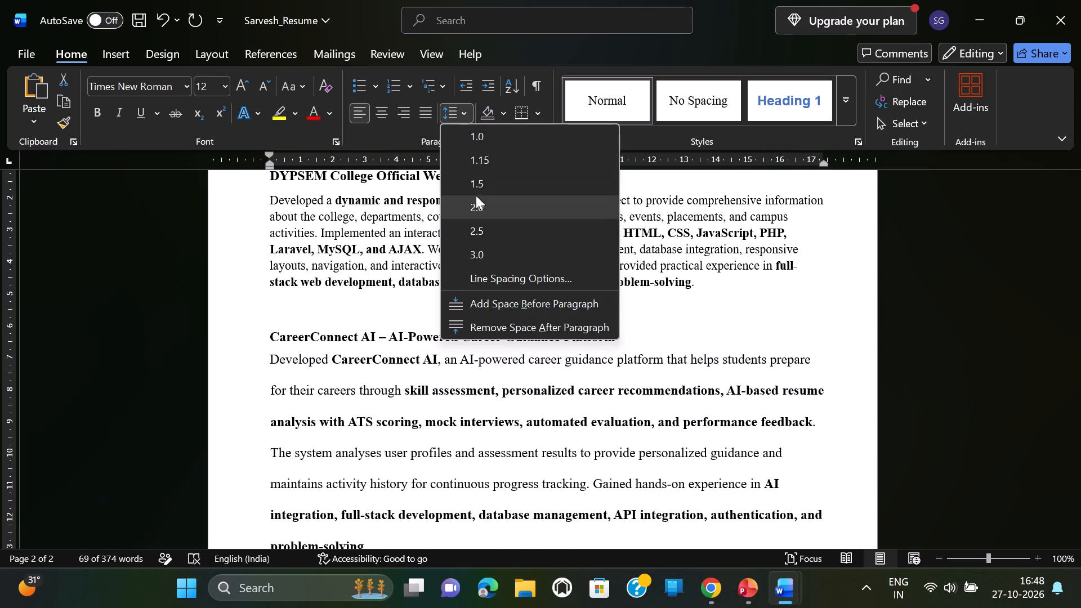
left_click(479, 163)
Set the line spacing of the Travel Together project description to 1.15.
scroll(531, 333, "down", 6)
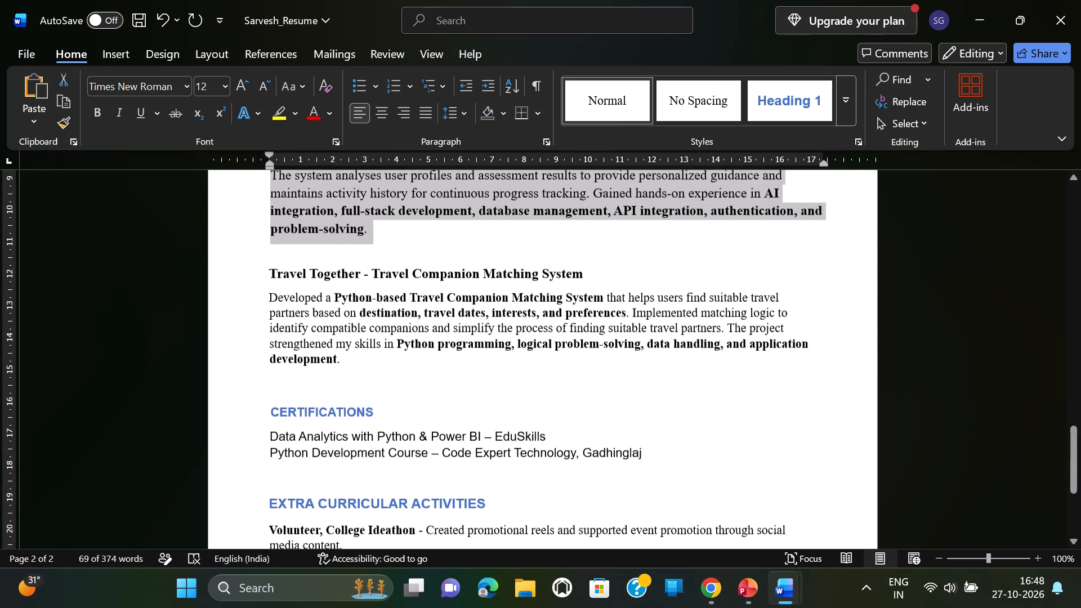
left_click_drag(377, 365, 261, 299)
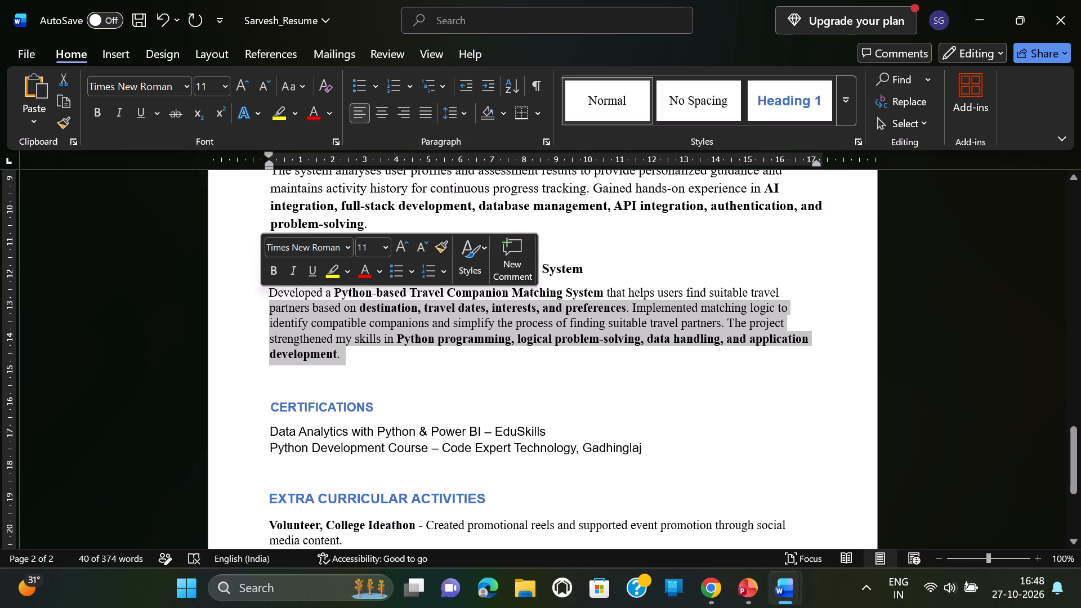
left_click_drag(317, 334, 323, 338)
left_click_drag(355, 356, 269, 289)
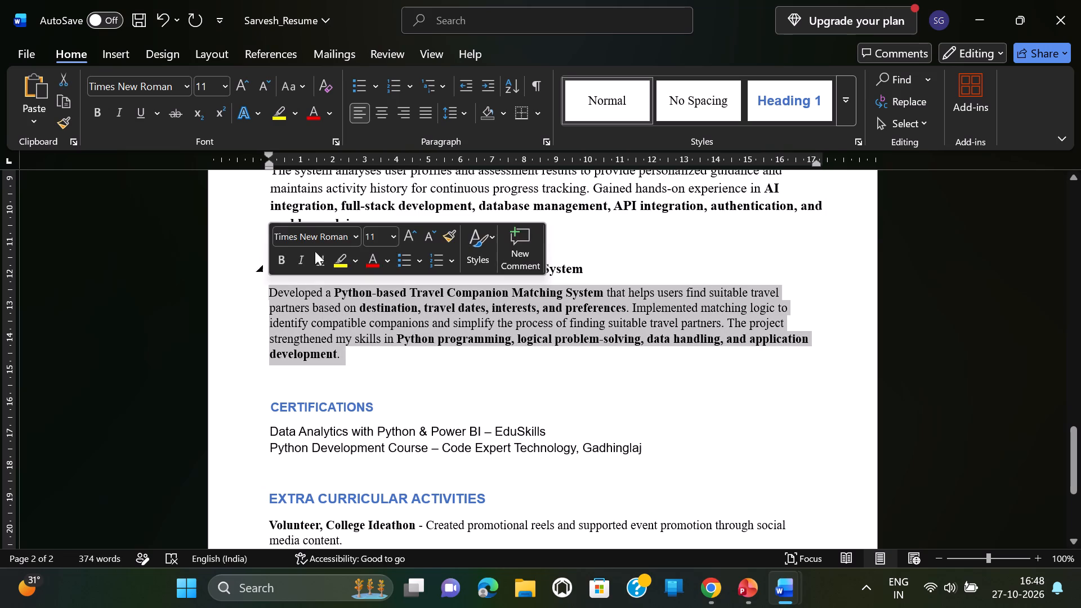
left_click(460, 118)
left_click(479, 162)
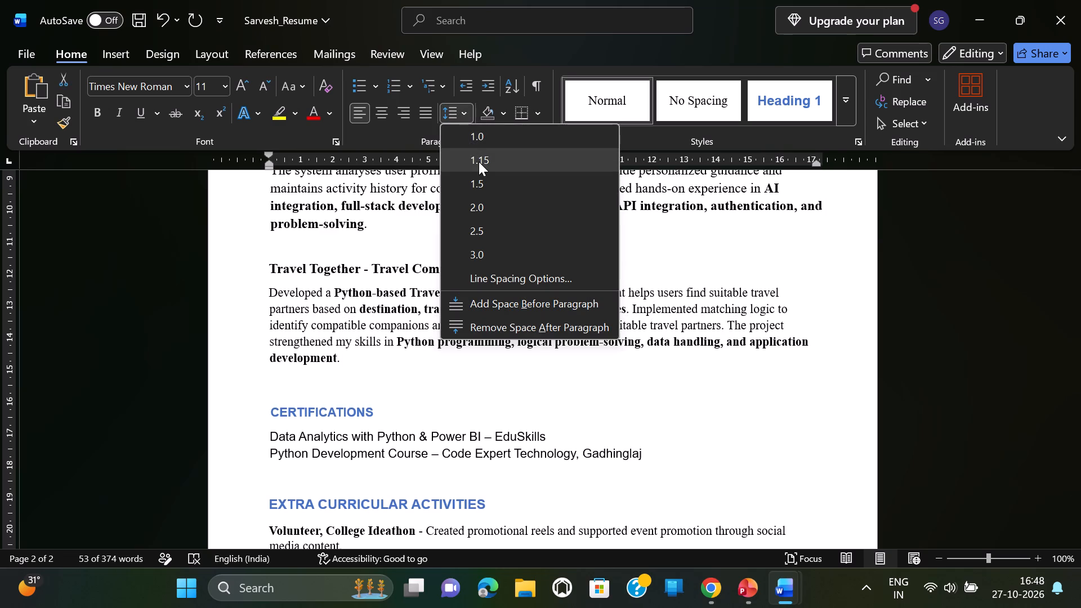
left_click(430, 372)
Review the second page's spacing from Languages up to Academic Projects and around the CareerConnect AI title.
scroll(435, 370, "down", 9)
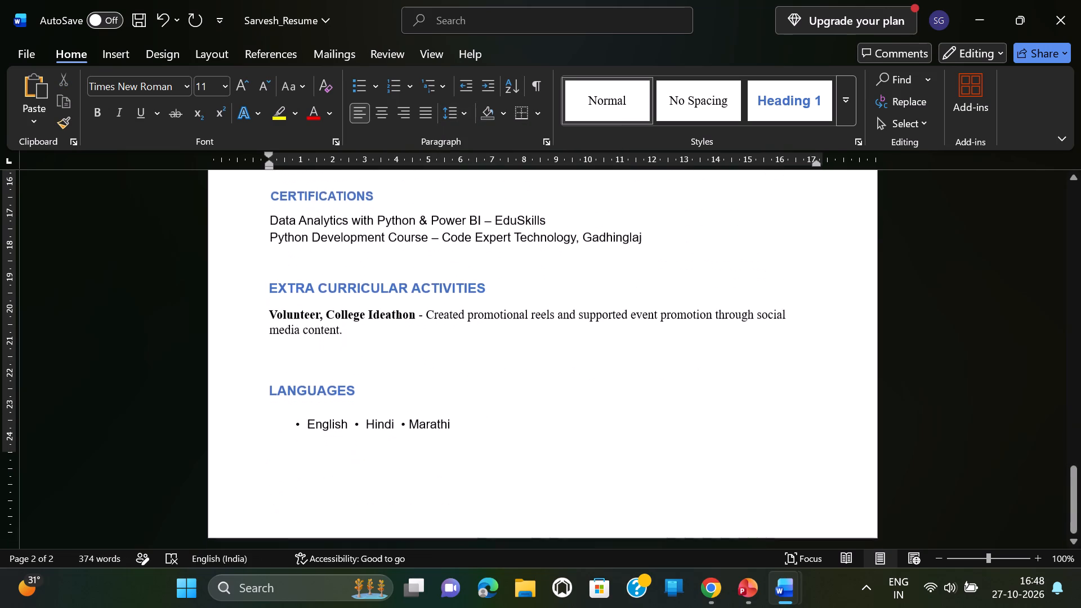
scroll(442, 367, "down", 4)
scroll(444, 365, "up", 7)
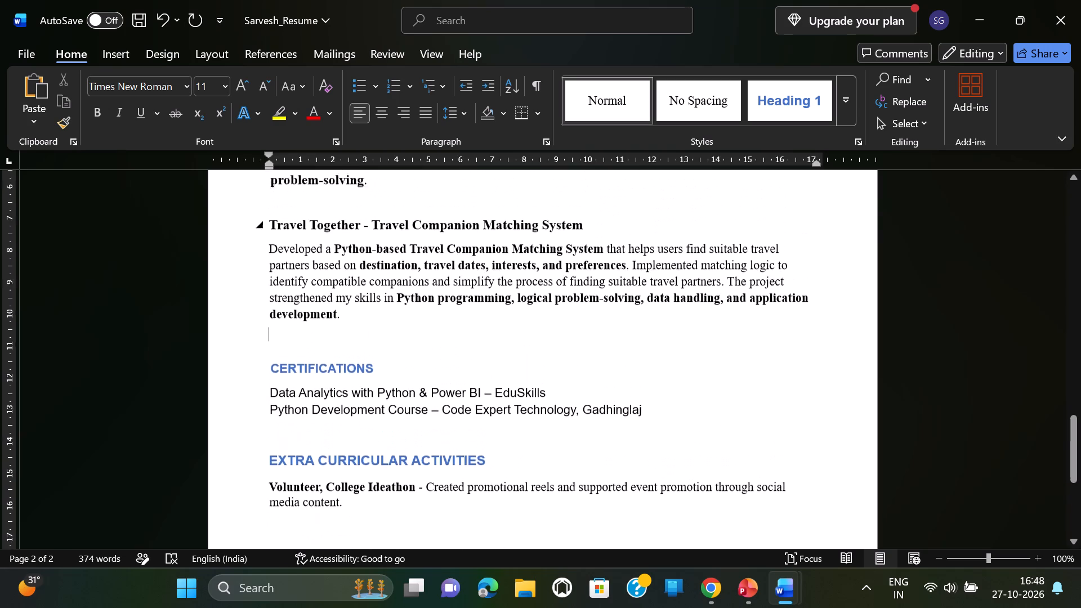
scroll(444, 365, "up", 11)
scroll(444, 365, "down", 5)
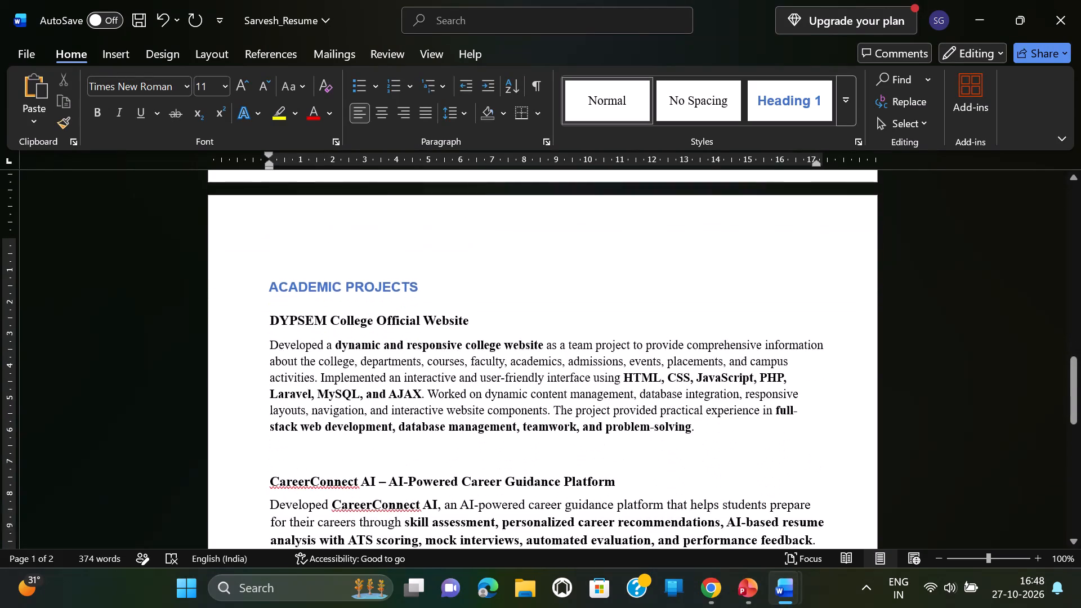
scroll(471, 353, "down", 2)
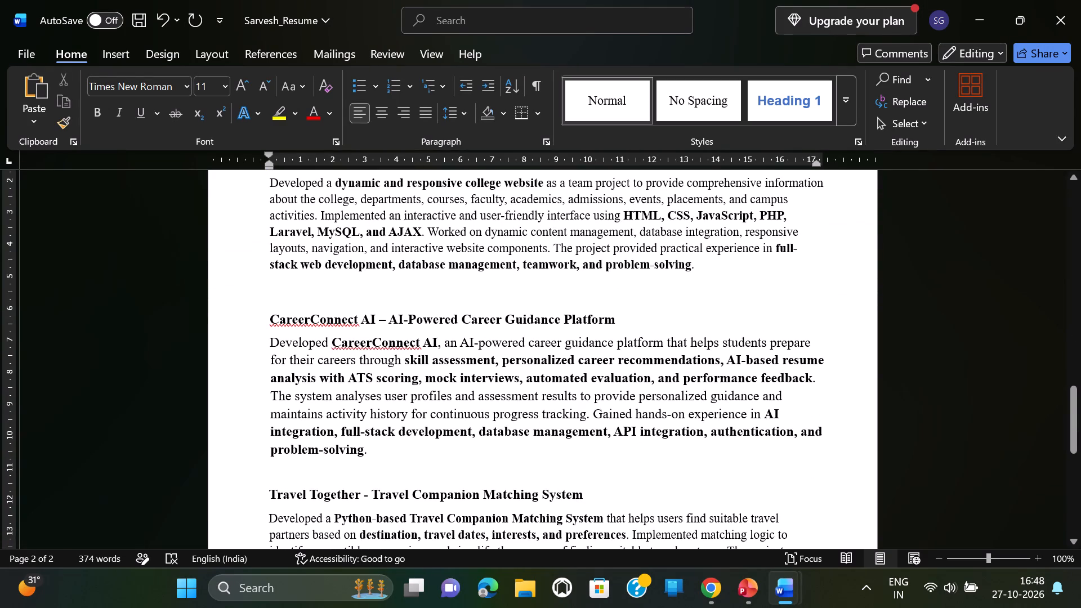
scroll(457, 348, "up", 3)
scroll(473, 403, "down", 2)
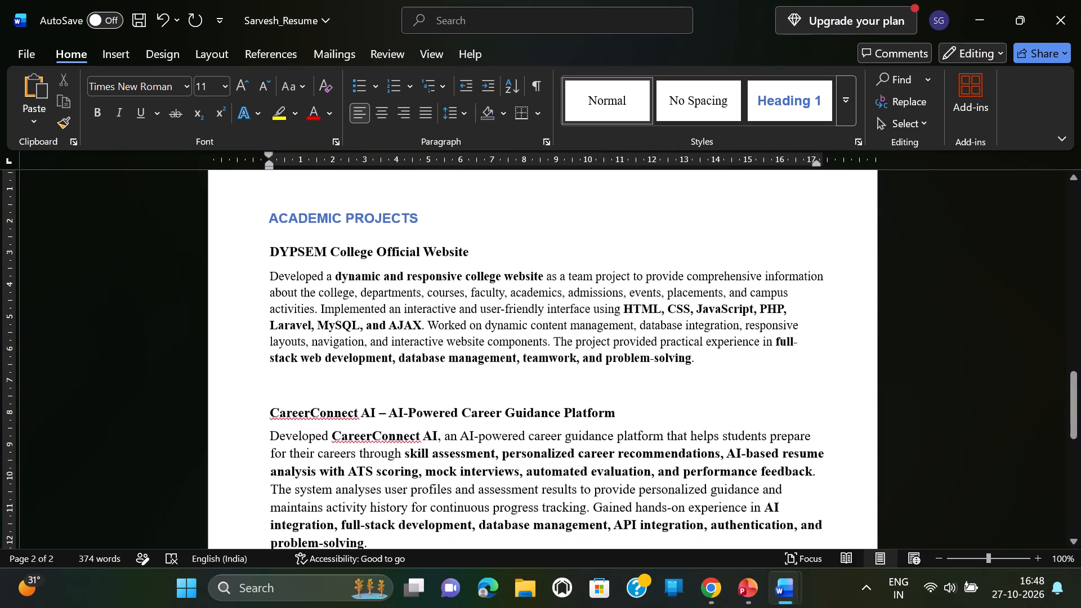
scroll(392, 357, "down", 4)
scroll(352, 348, "up", 3)
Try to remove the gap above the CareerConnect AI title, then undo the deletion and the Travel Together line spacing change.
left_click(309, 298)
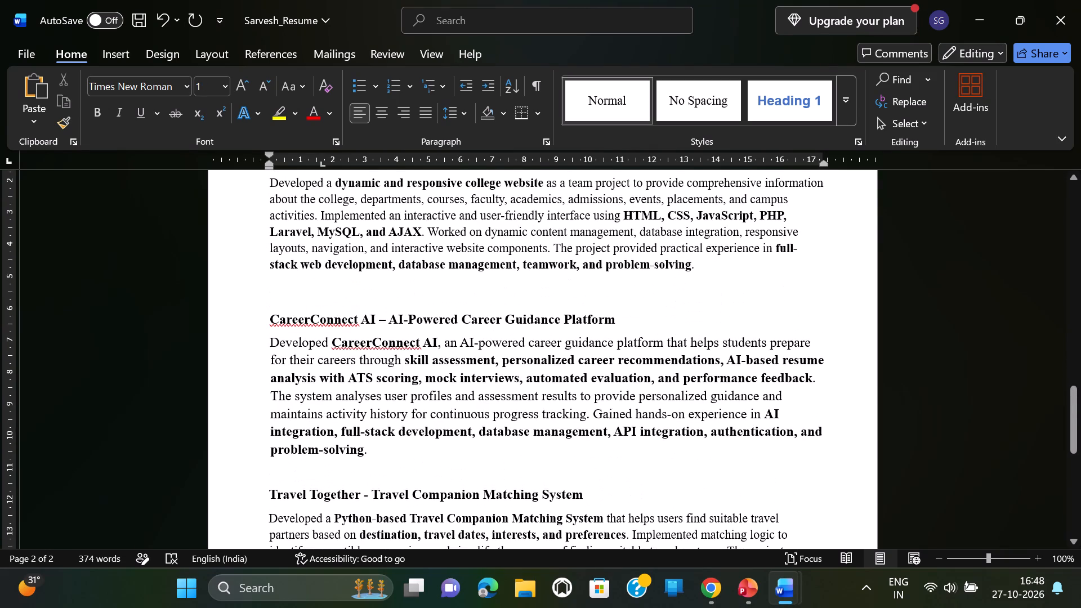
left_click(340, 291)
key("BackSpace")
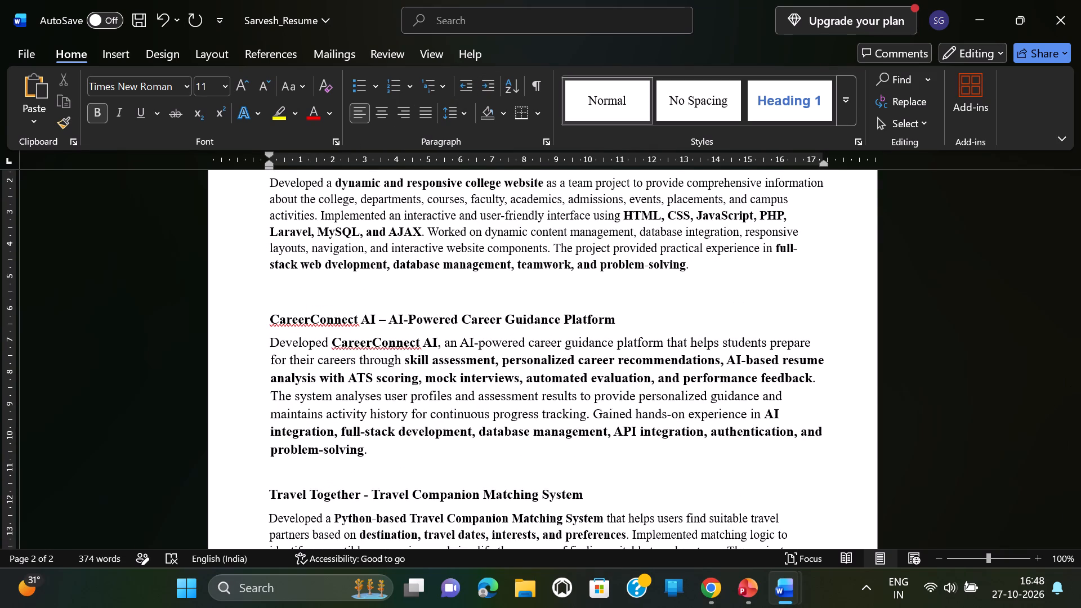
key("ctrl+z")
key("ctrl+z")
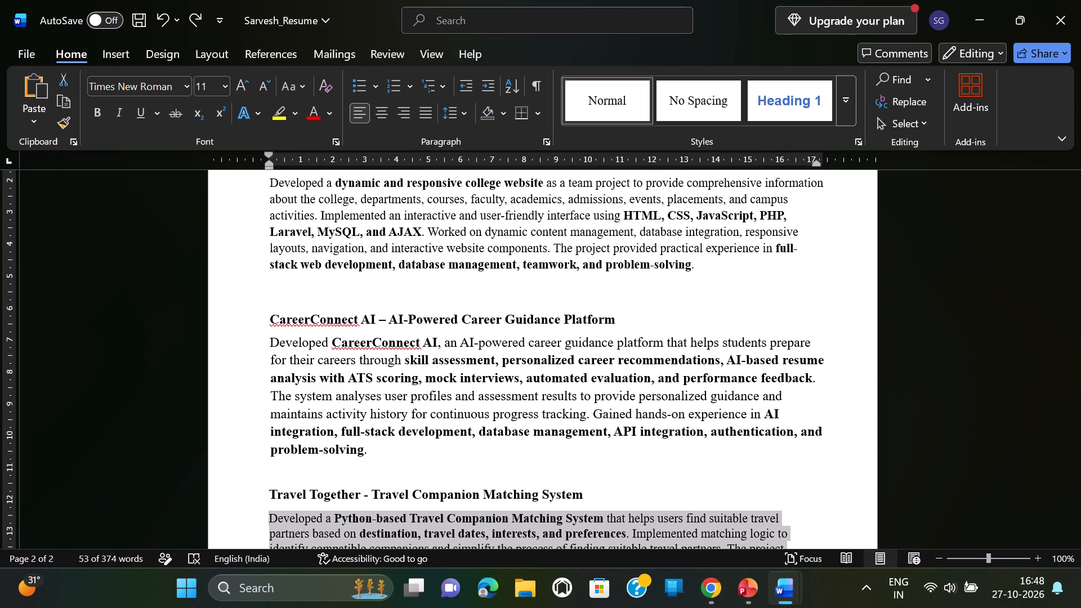
Remove the blank line between the DYPSEM College Official Website description and the CareerConnect AI title.
double_click(301, 296)
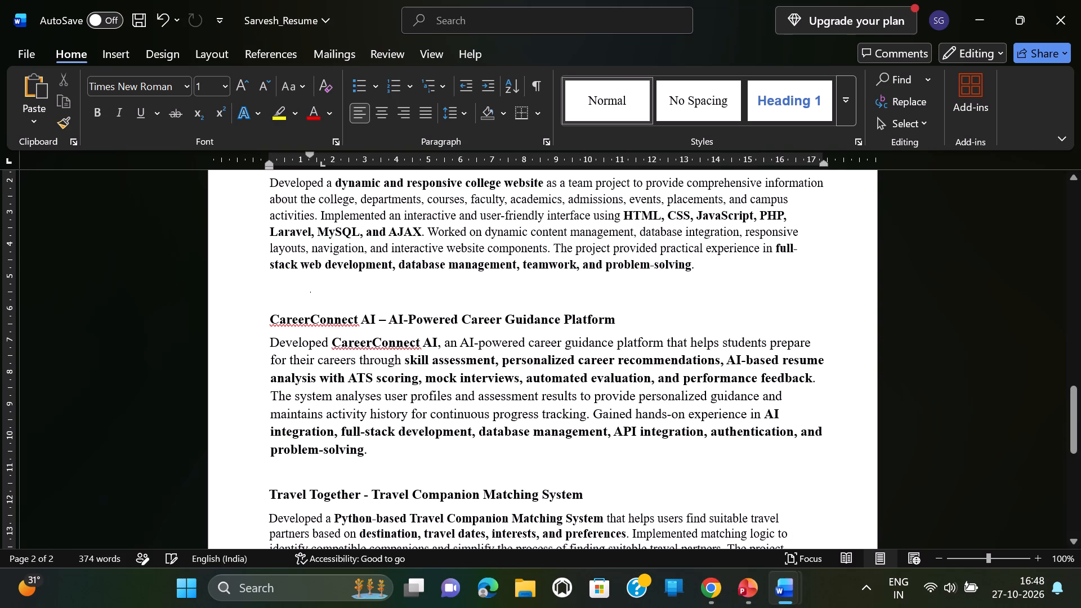
double_click(301, 296)
key("BackSpace")
key("BackSpace")
key("BackSpace")
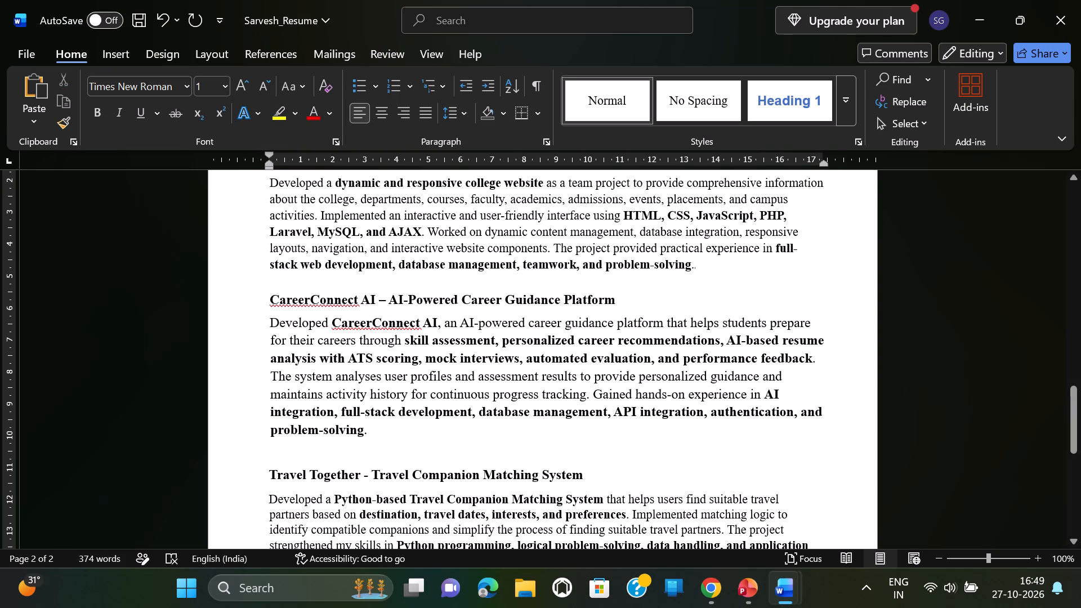
scroll(309, 249, "down", 3)
scroll(365, 393, "up", 3)
scroll(458, 398, "up", 2)
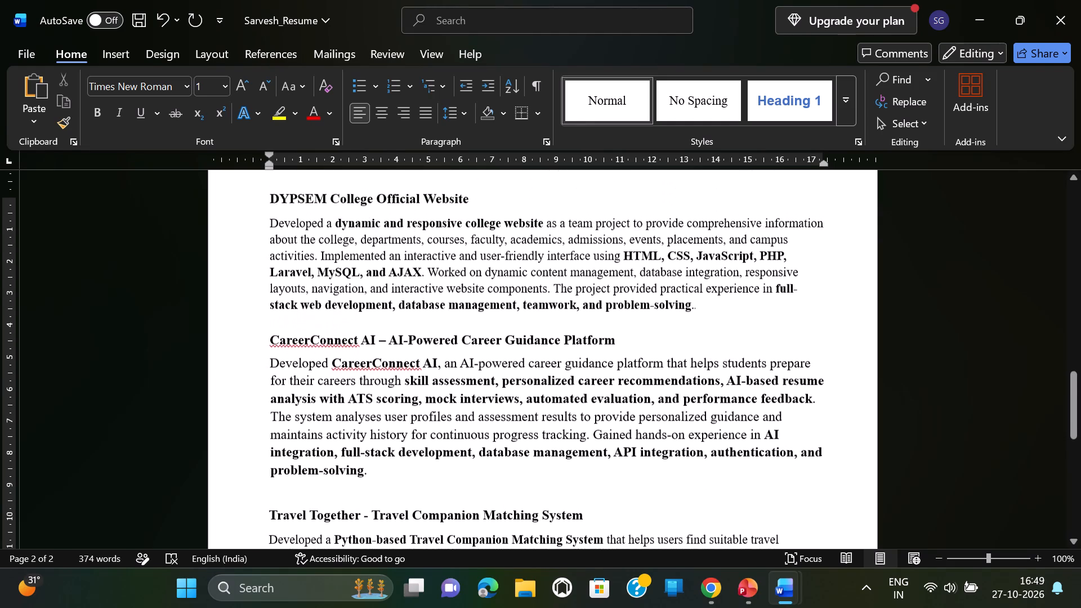
scroll(458, 398, "down", 2)
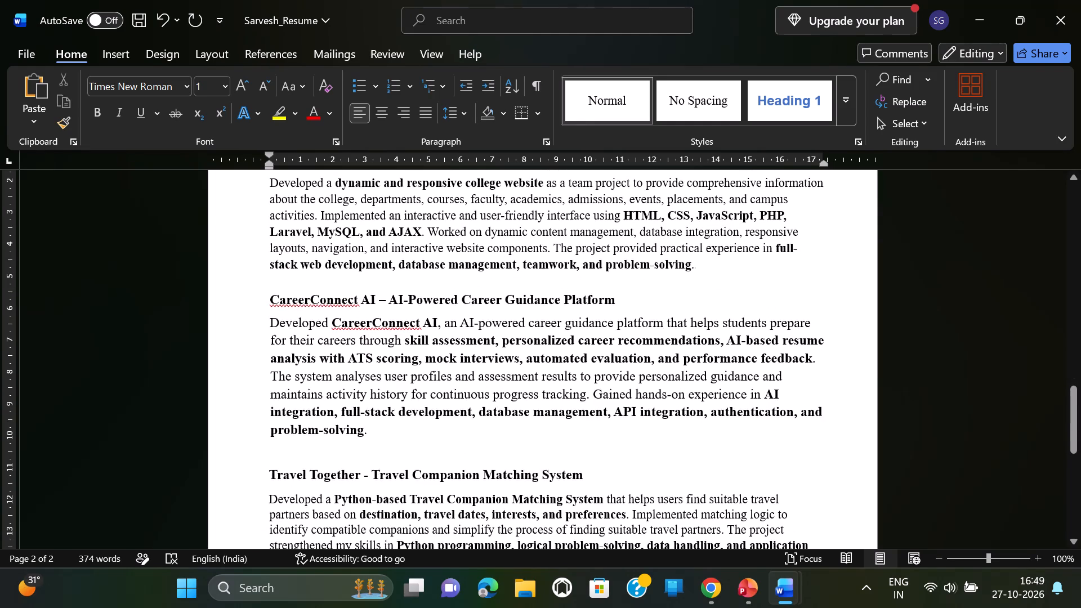
Add the multicoloured cross-shaped bullet to the DYPSEM College Official Website title.
scroll(451, 386, "up", 2)
left_click(267, 233)
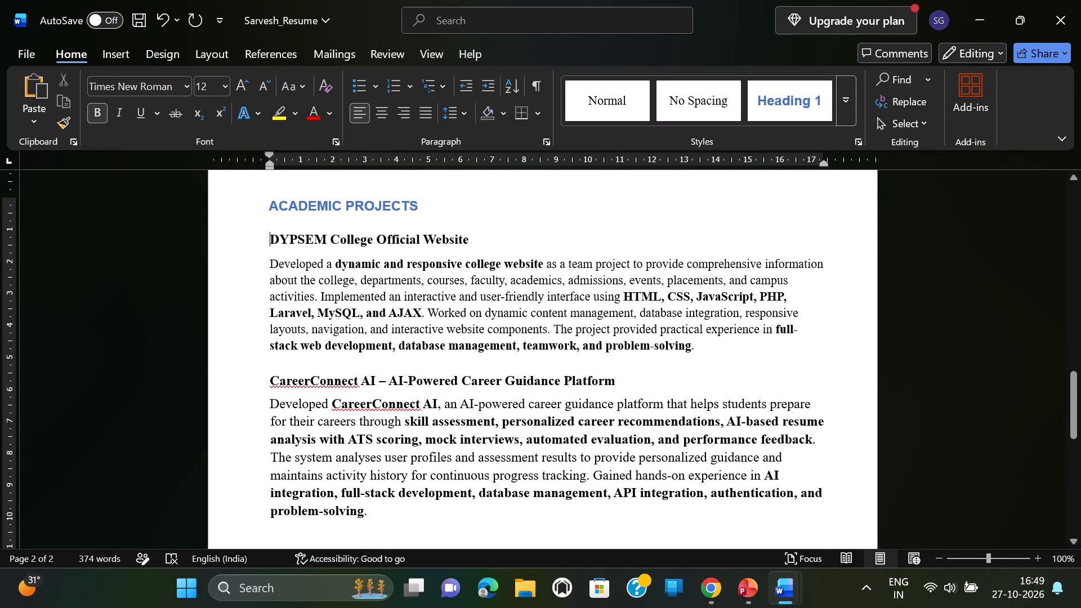
left_click(376, 84)
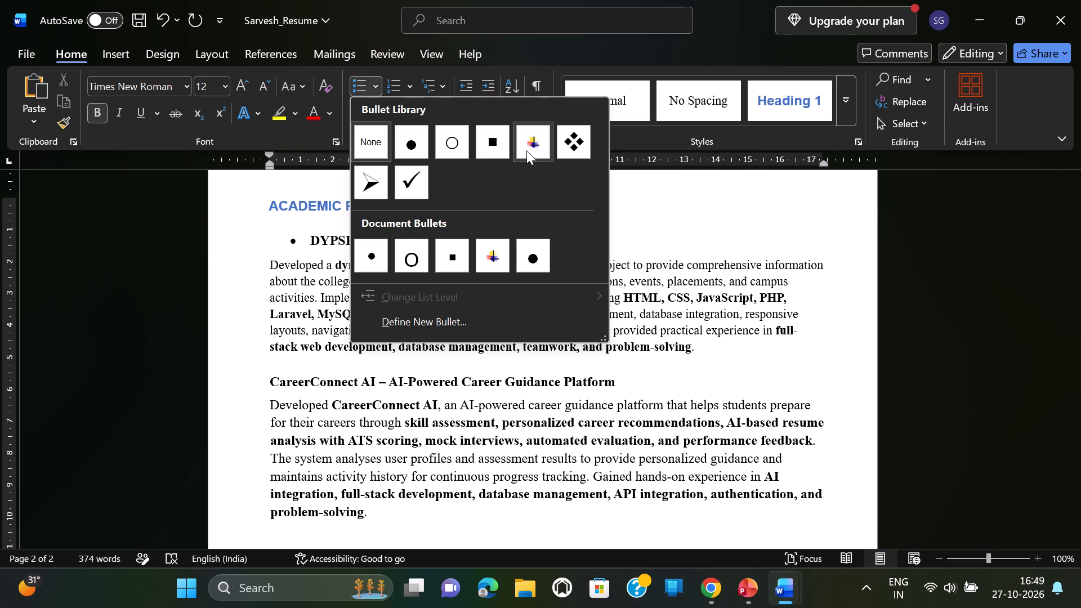
left_click(513, 147)
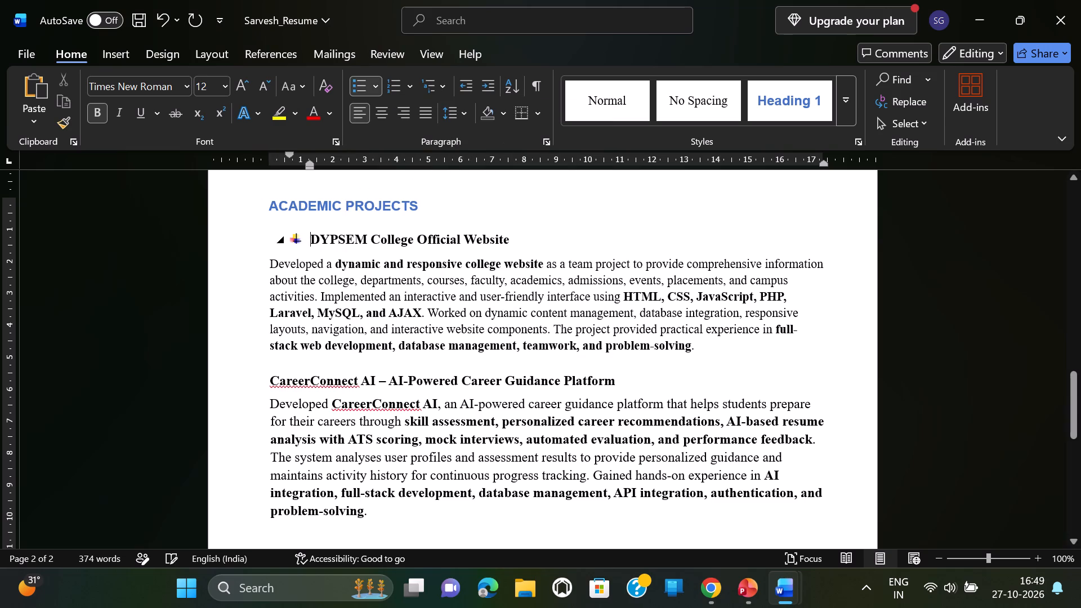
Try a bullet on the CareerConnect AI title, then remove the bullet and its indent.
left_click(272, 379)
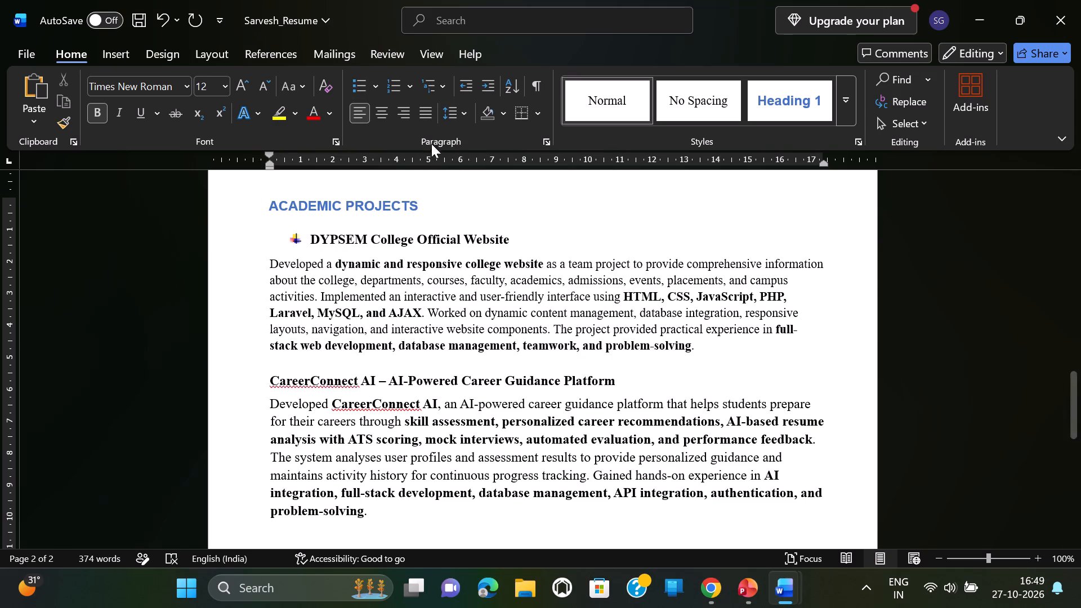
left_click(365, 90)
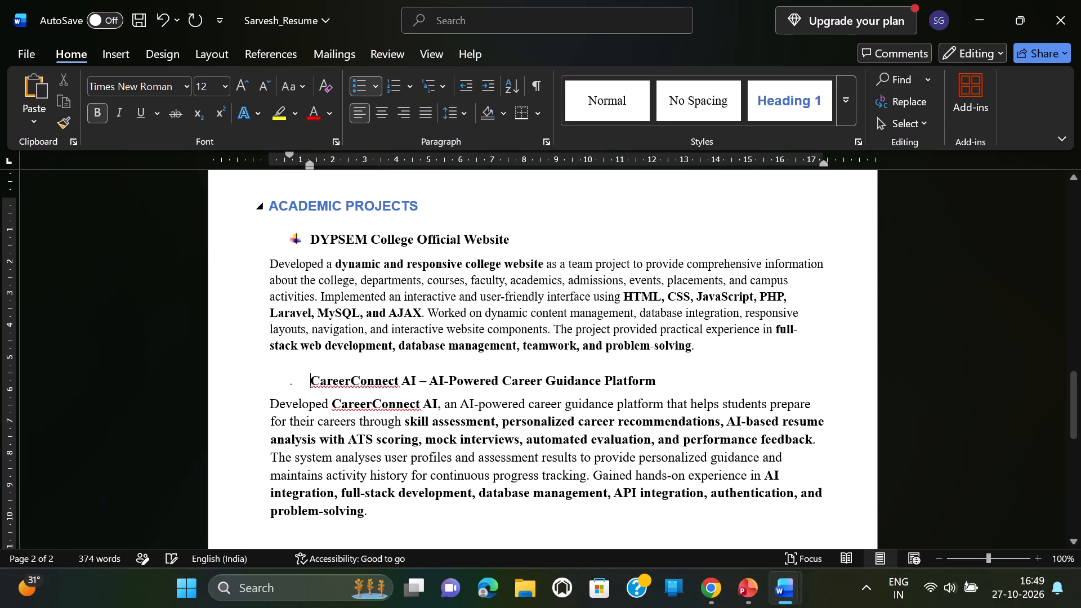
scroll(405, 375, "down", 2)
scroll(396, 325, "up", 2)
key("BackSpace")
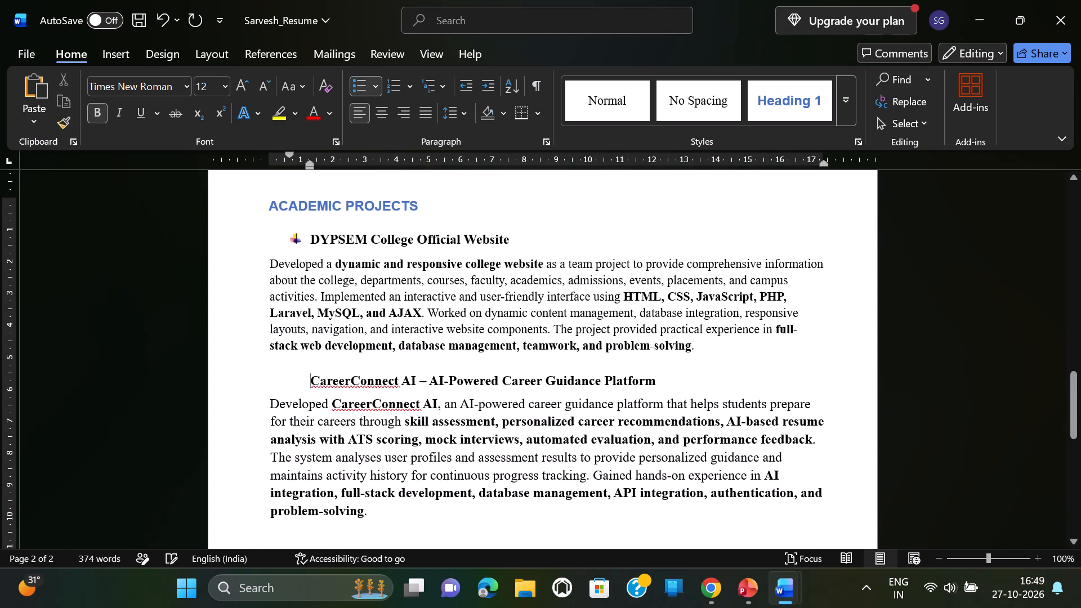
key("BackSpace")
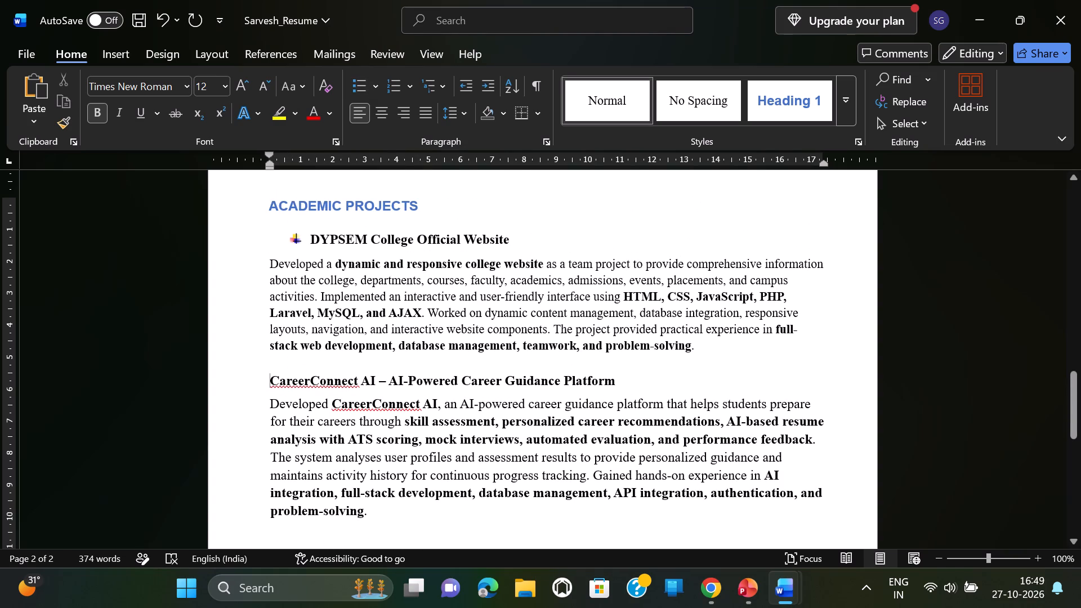
Apply the multicoloured cross-shaped bullet from the bullet library to the CareerConnect AI title.
left_click(377, 77)
left_click(378, 131)
scroll(361, 385, "down", 2)
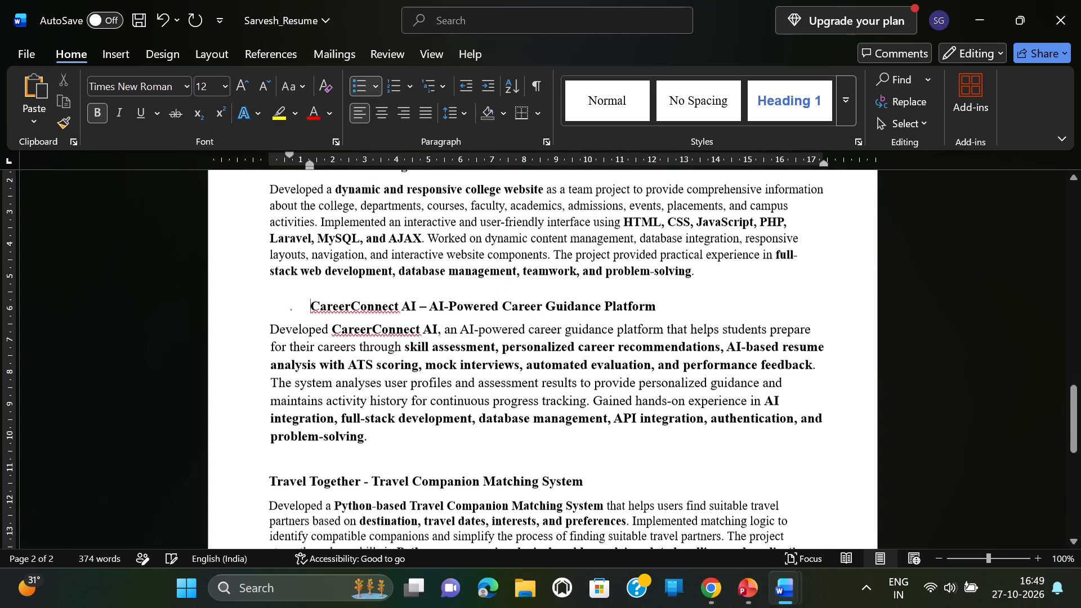
scroll(343, 355, "up", 1)
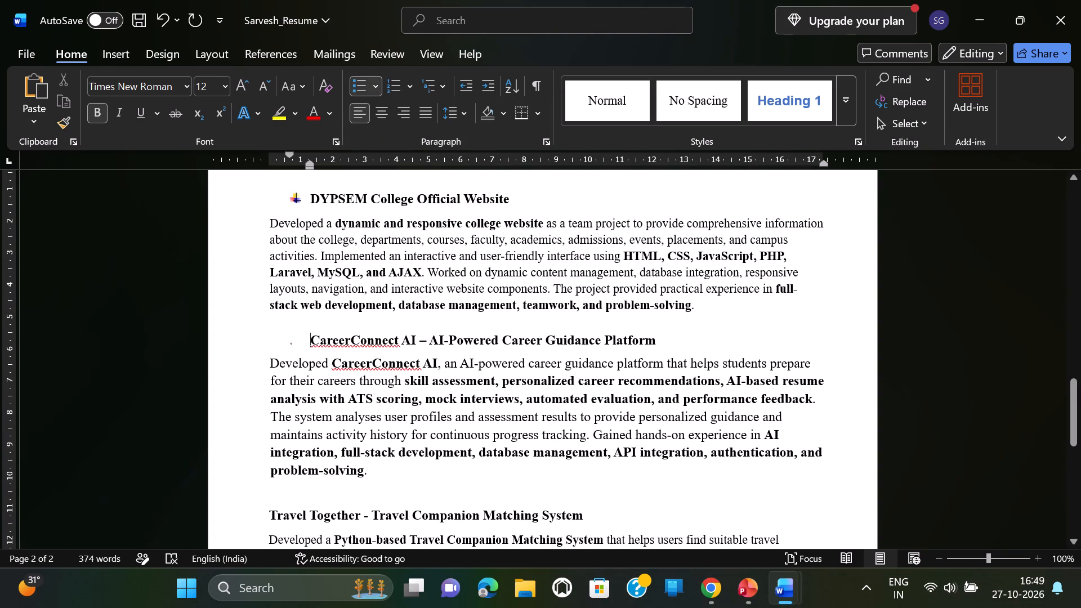
Enlarge the tiny bullet symbol of the CareerConnect AI title to font size 12.
left_click(291, 343)
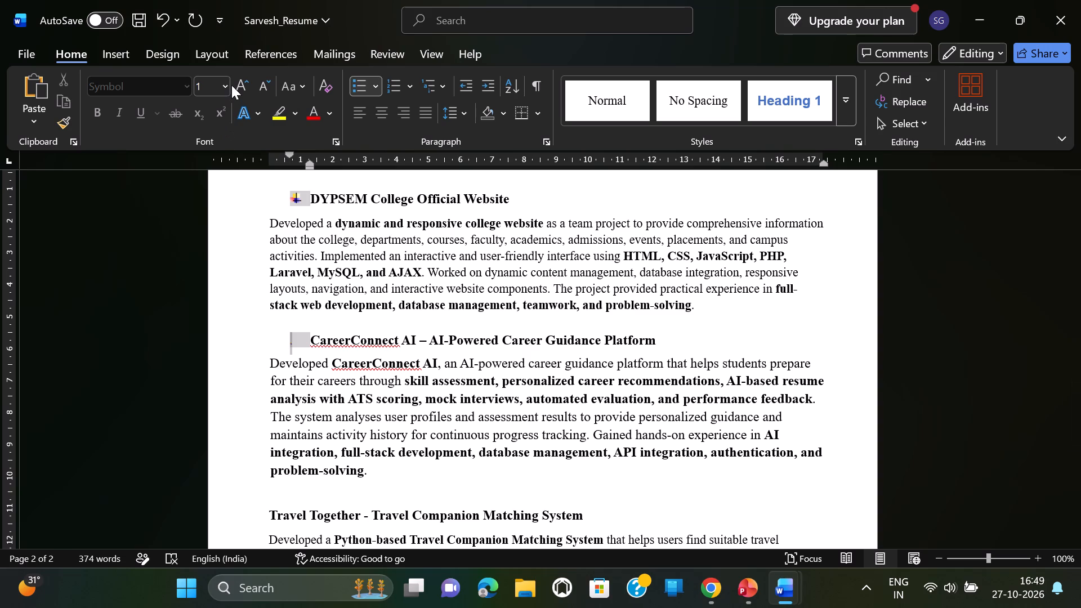
triple_click(234, 82)
triple_click(235, 82)
triple_click(241, 84)
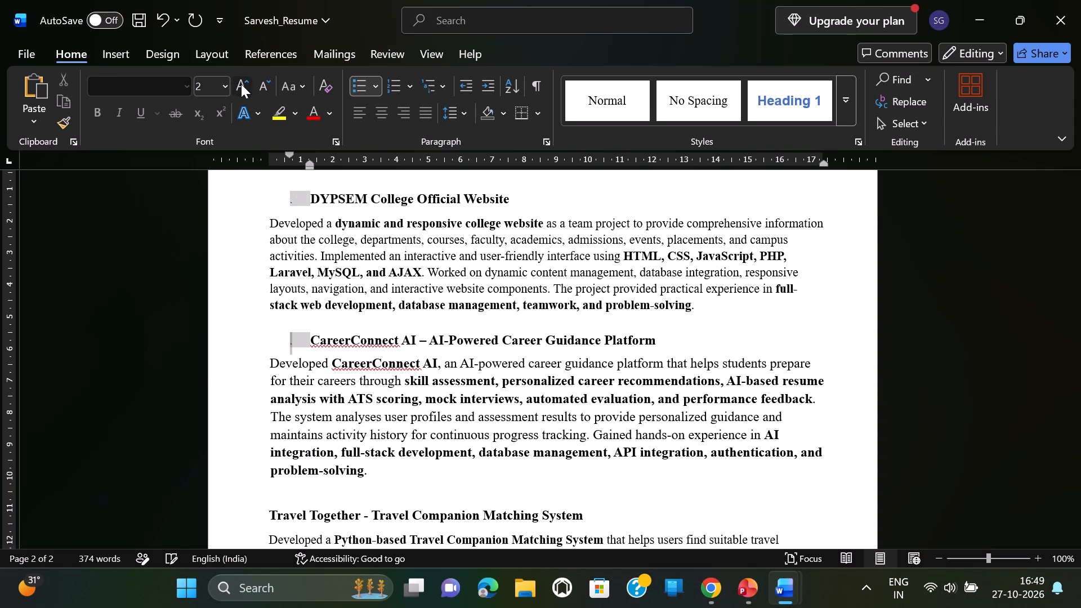
triple_click(241, 84)
double_click(241, 84)
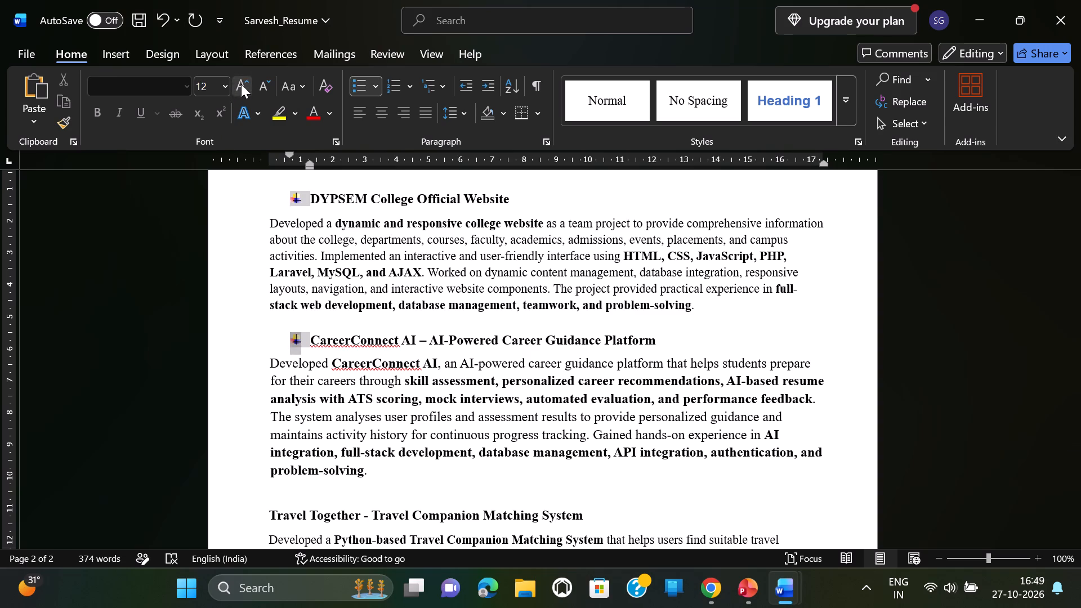
left_click(293, 207)
left_click(297, 199)
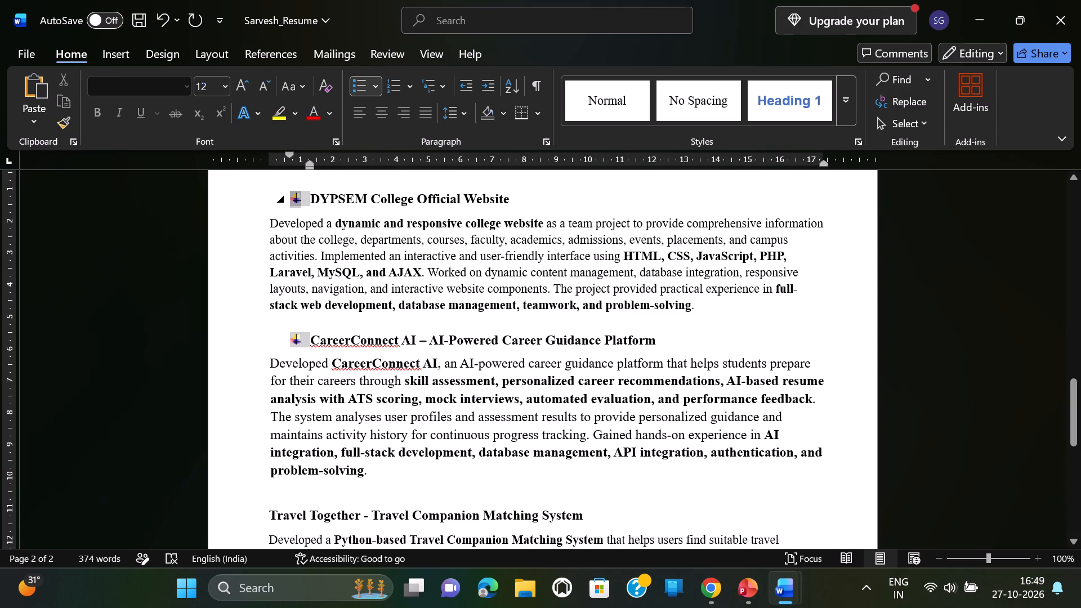
left_click(280, 360)
Add the same multicoloured cross-shaped bullet to the Travel Together - Travel Companion Matching System title.
scroll(294, 352, "down", 2)
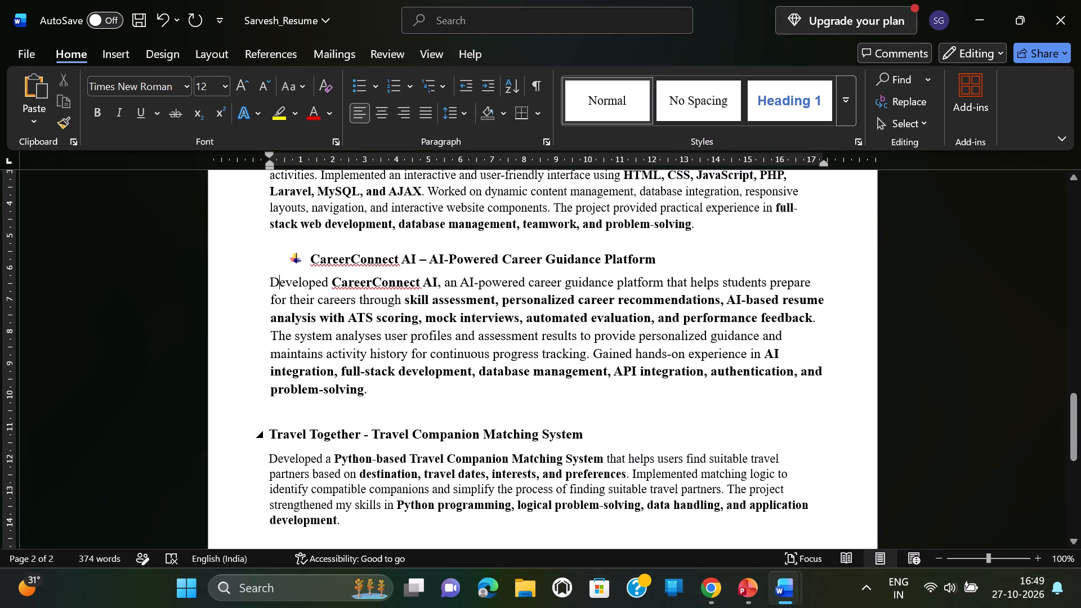
left_click(270, 432)
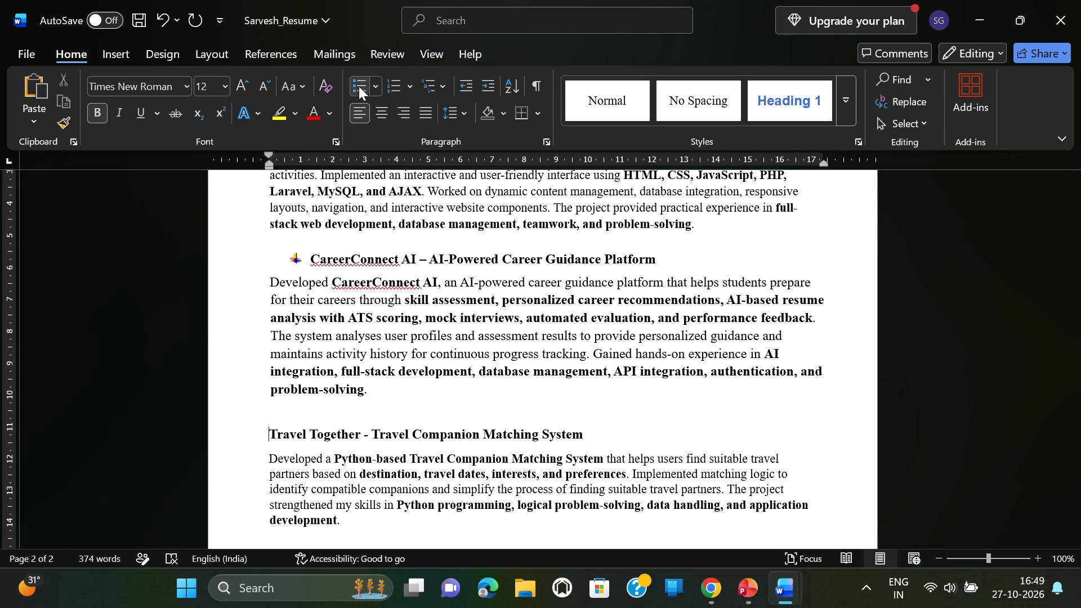
left_click(359, 86)
left_click(416, 415)
Check the bulleted titles across Academic Projects and save the resume.
scroll(416, 418, "down", 2)
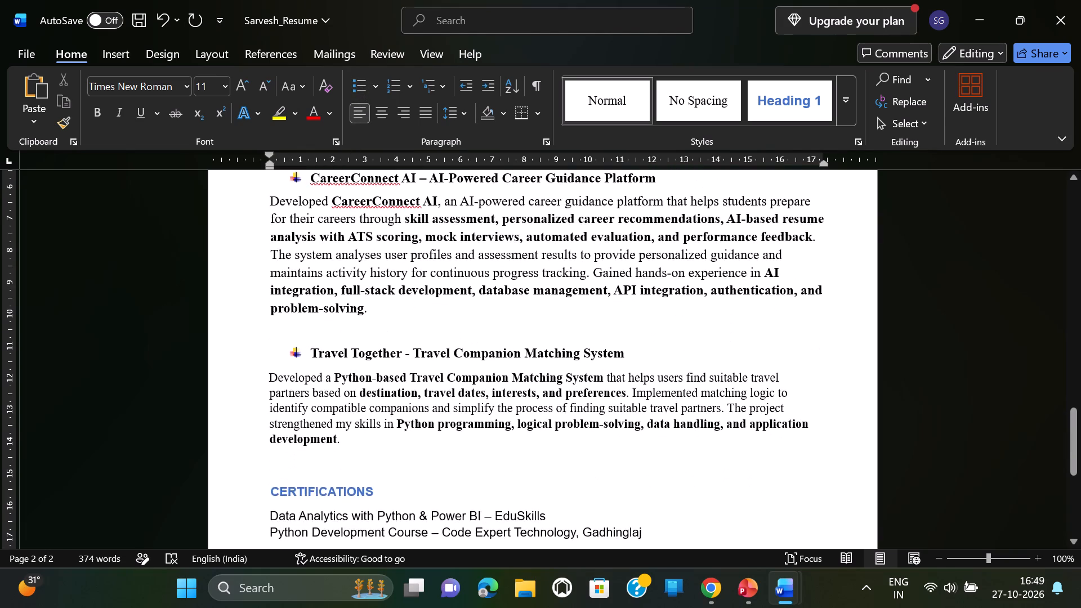
scroll(418, 439, "up", 6)
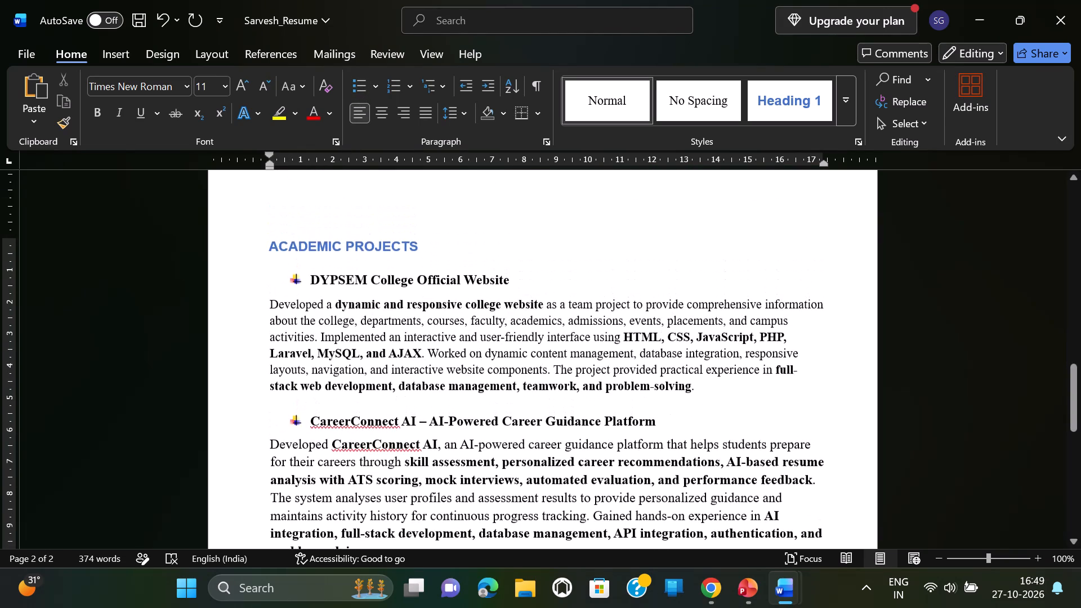
key("ctrl+s")
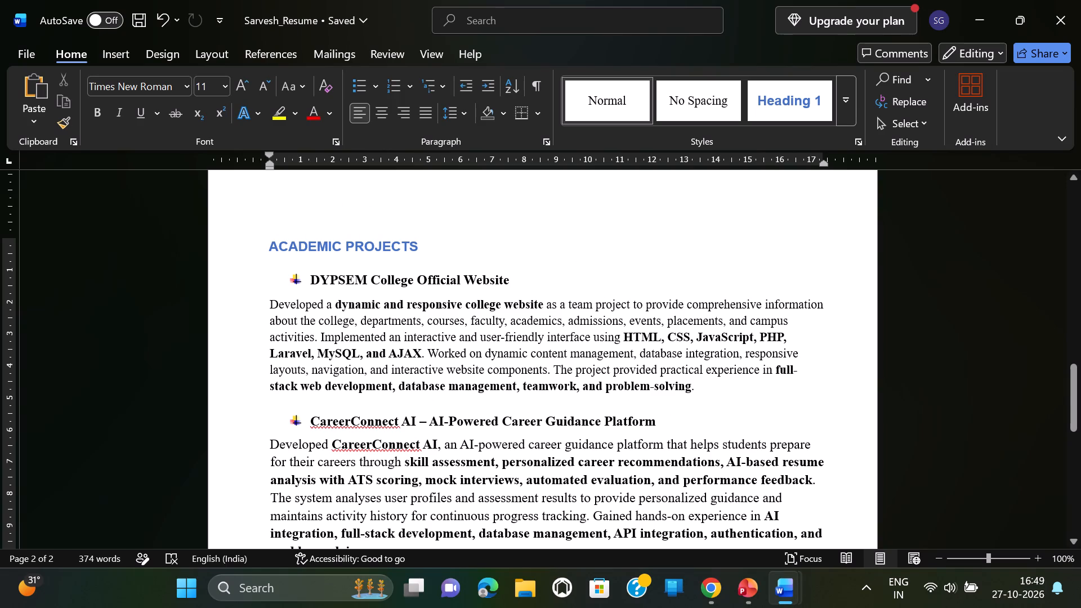
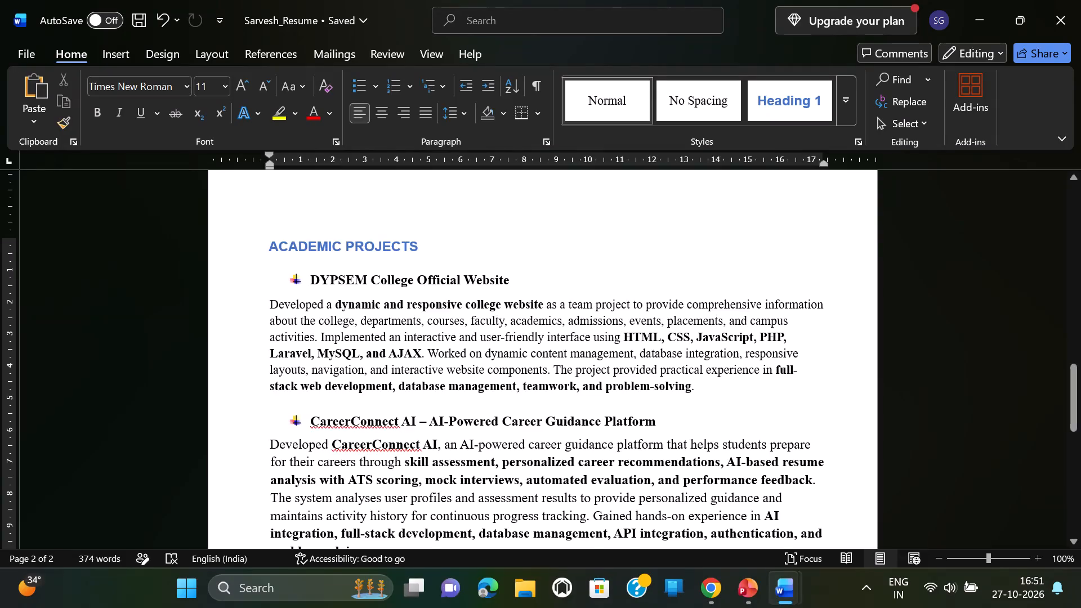
Check the page-two sections from Academic Projects to Extra Curricular Activities and save the resume.
scroll(470, 342, "down", 9)
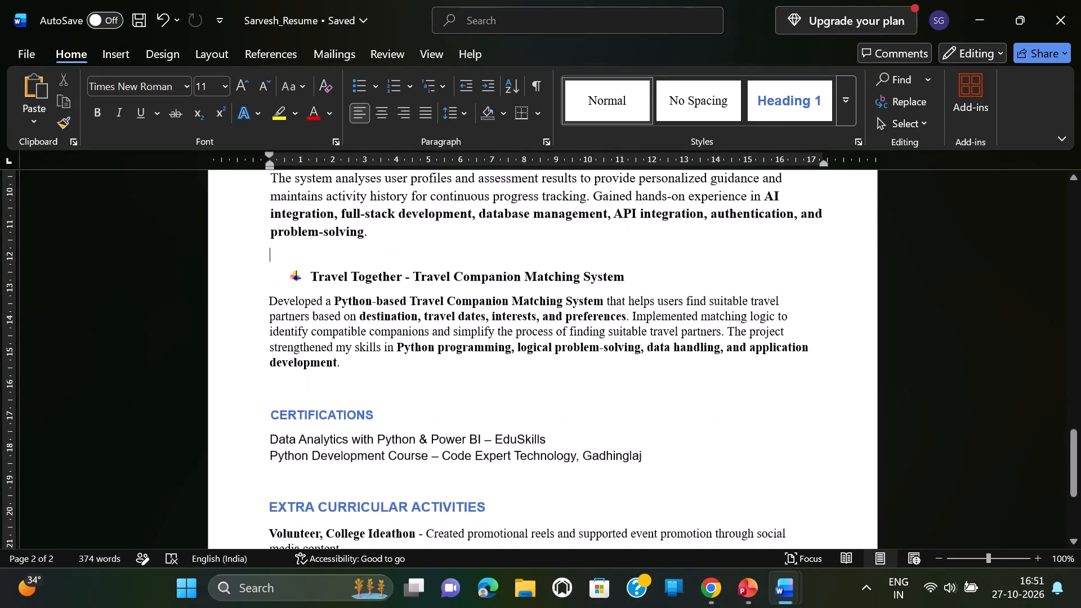
scroll(531, 388, "down", 5)
key("ctrl+s")
scroll(497, 392, "up", 8)
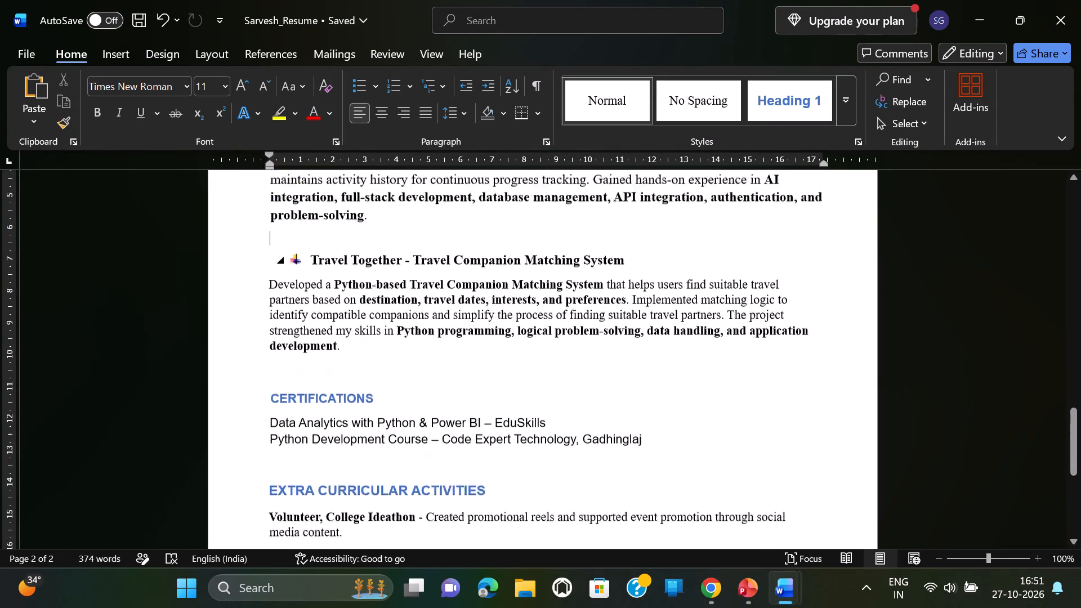
scroll(497, 392, "up", 17)
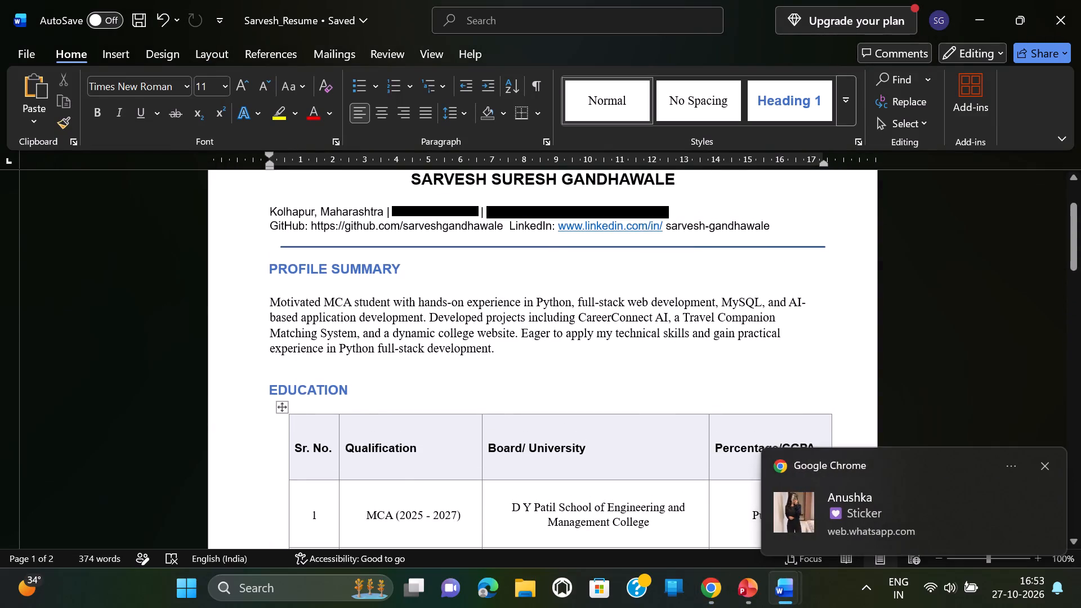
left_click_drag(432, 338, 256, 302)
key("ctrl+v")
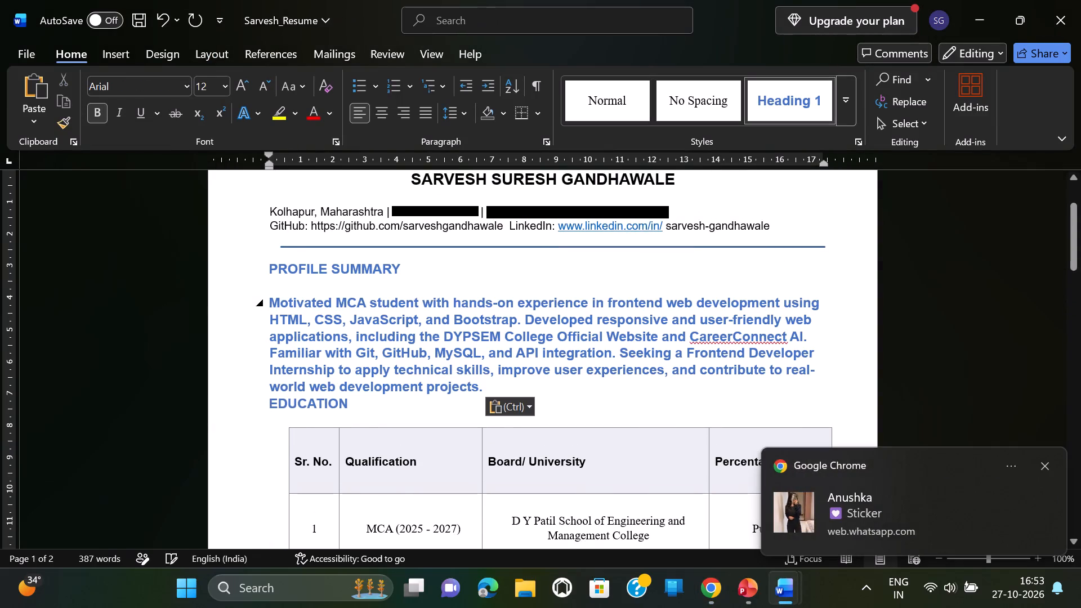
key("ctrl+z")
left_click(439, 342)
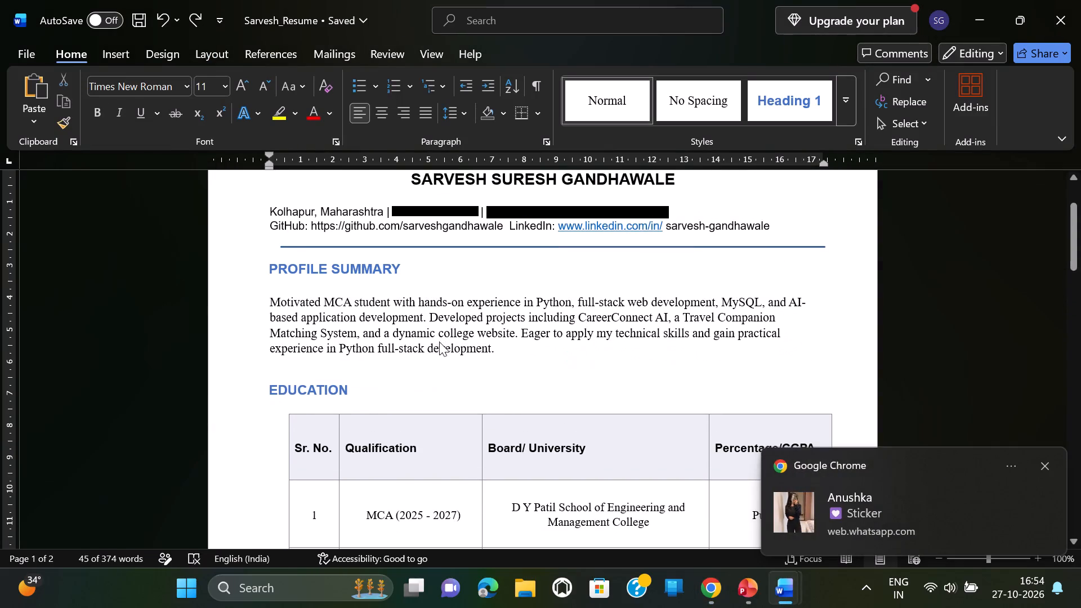
Replace the whole Profile Summary paragraph with the copied summary seeking a Frontend Developer Internship.
left_click_drag(498, 347, 324, 303)
left_click(315, 305)
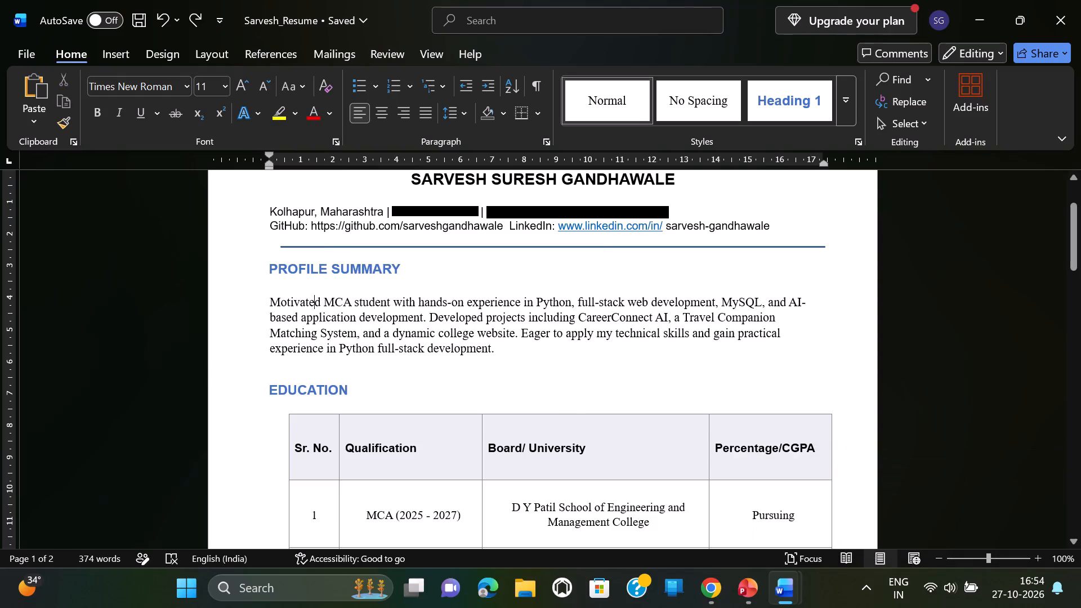
left_click_drag(274, 302, 460, 338)
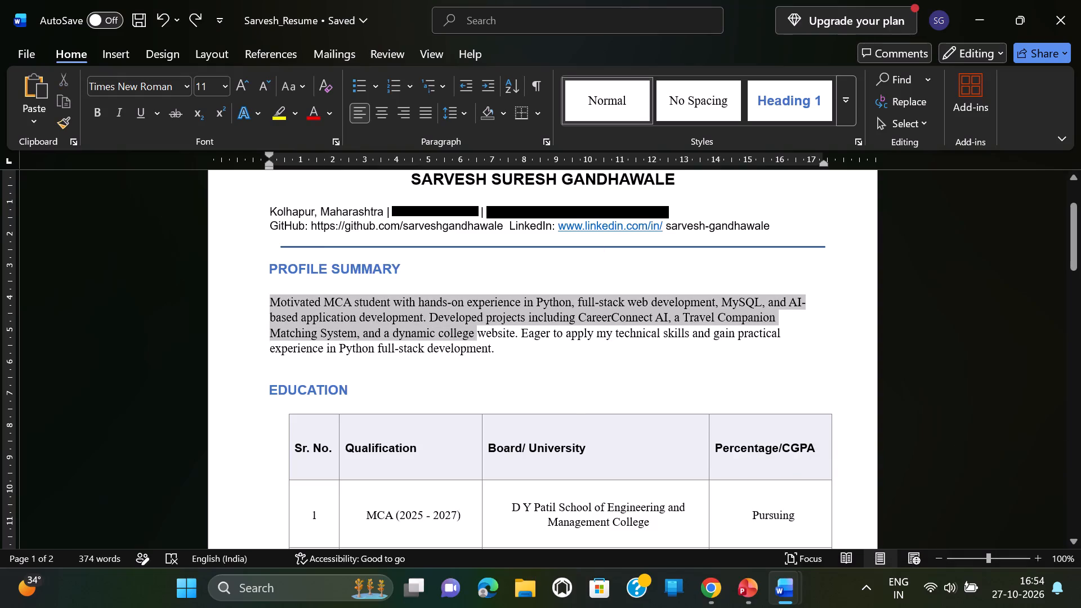
left_click_drag(460, 338, 517, 338)
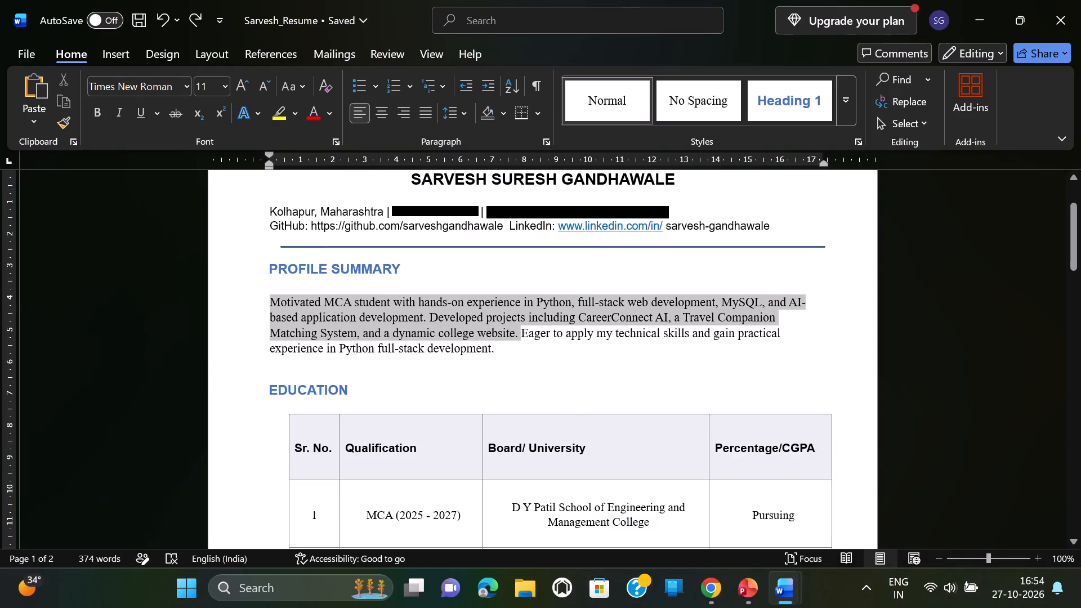
left_click_drag(517, 338, 768, 342)
key("ctrl+v")
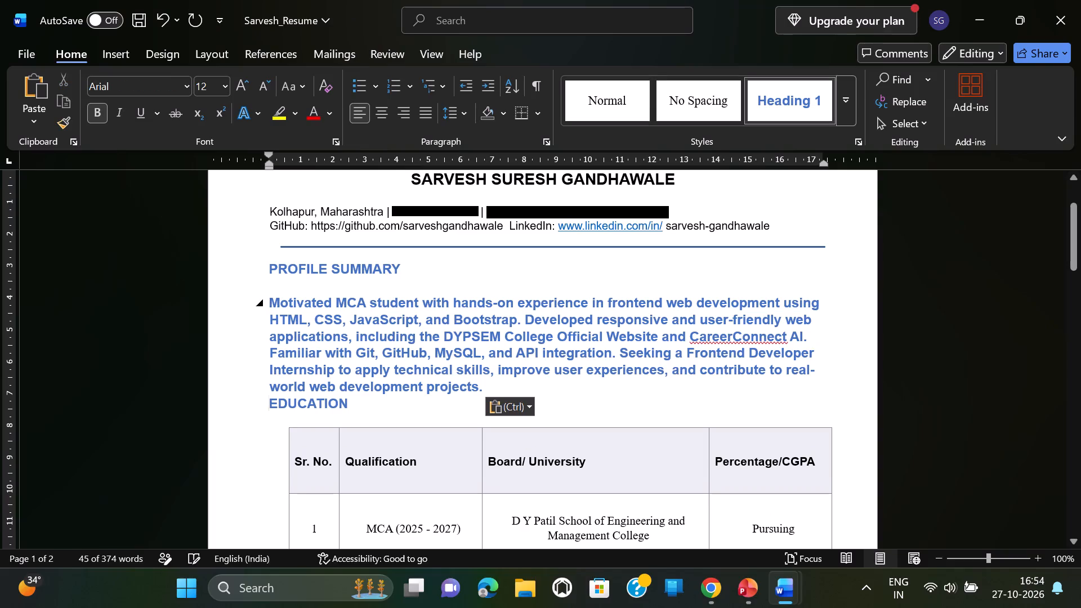
Format the pasted Profile Summary paragraph as black, non-bold, justified text at 11 pt.
left_click_drag(490, 386, 279, 308)
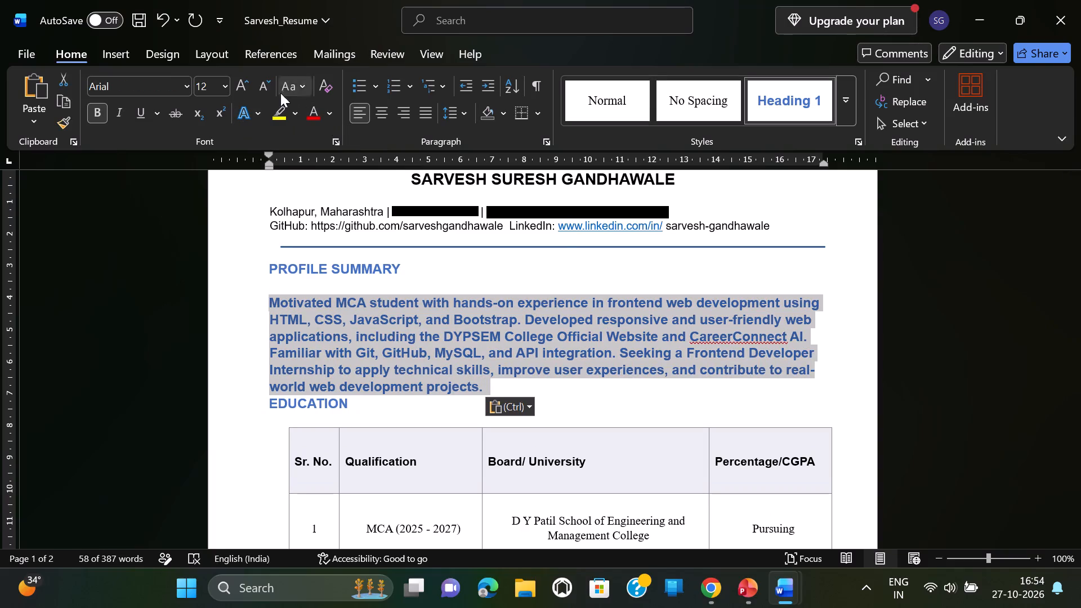
left_click(331, 111)
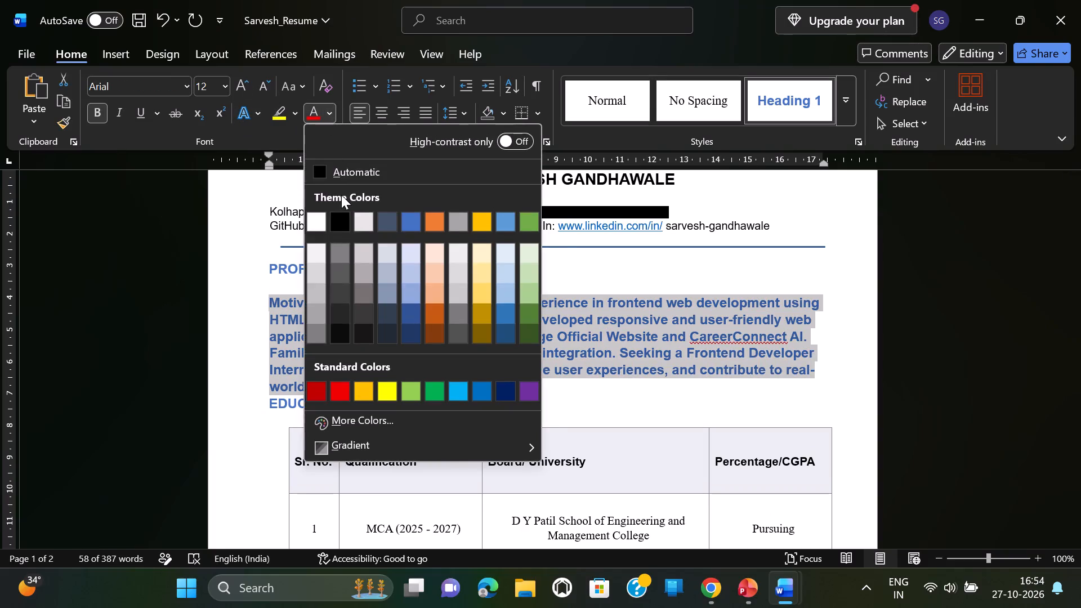
left_click(346, 219)
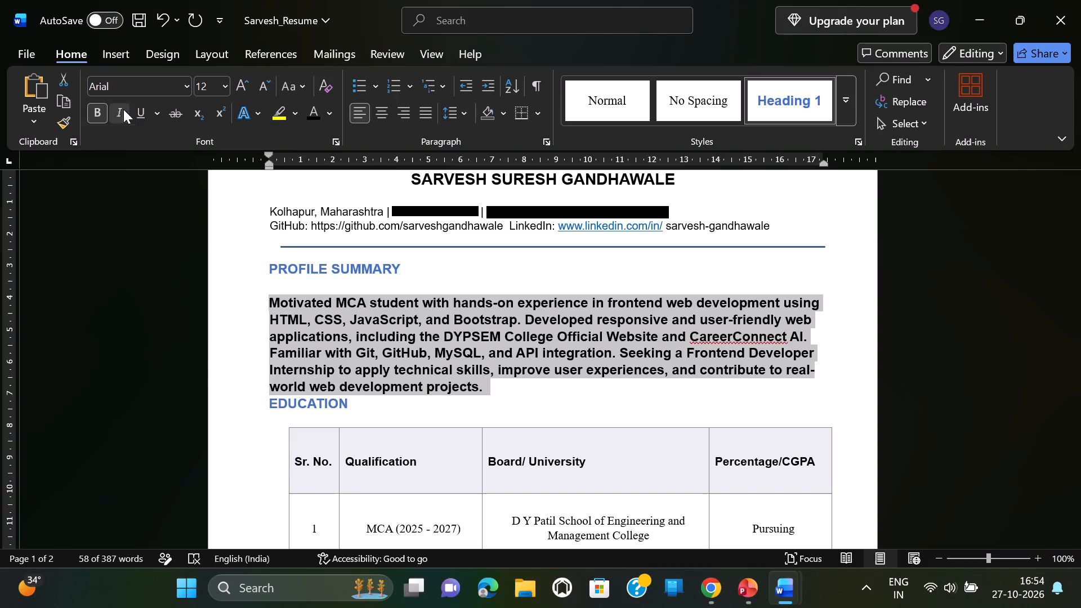
left_click(101, 118)
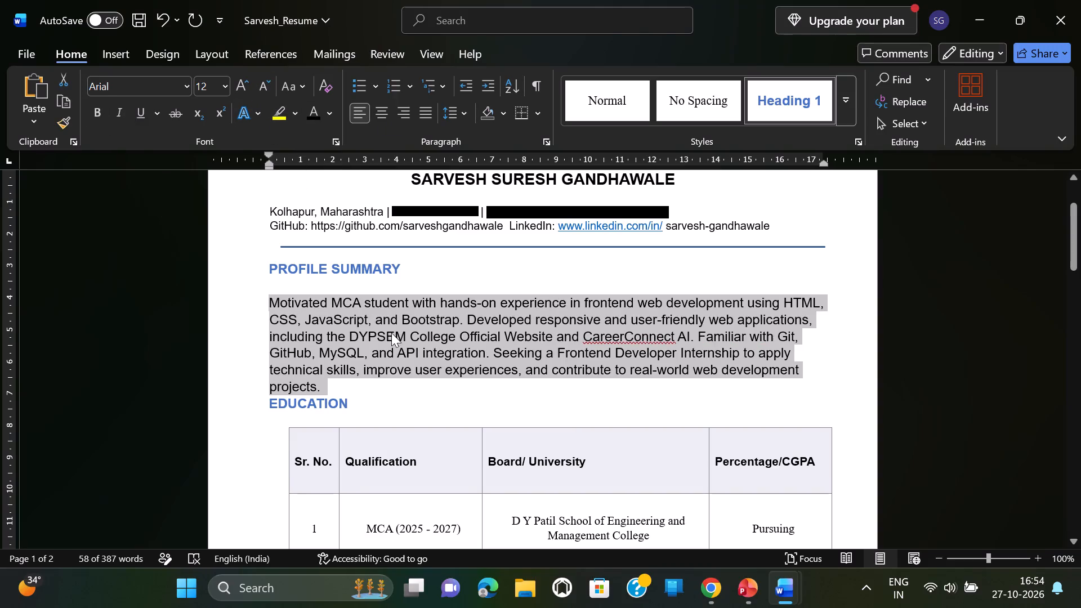
left_click(430, 120)
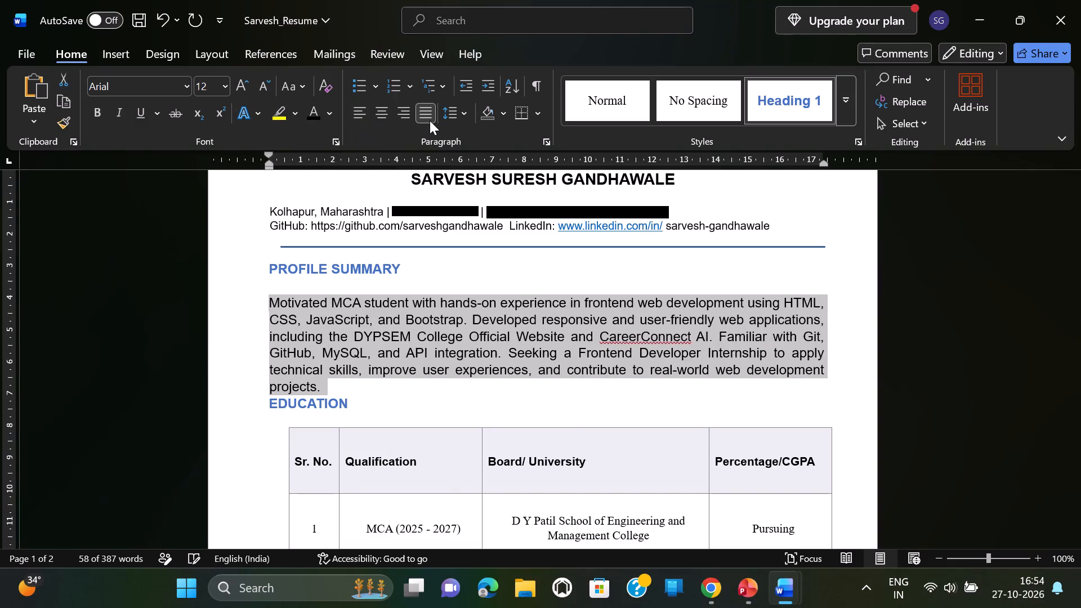
left_click(263, 90)
left_click(628, 315)
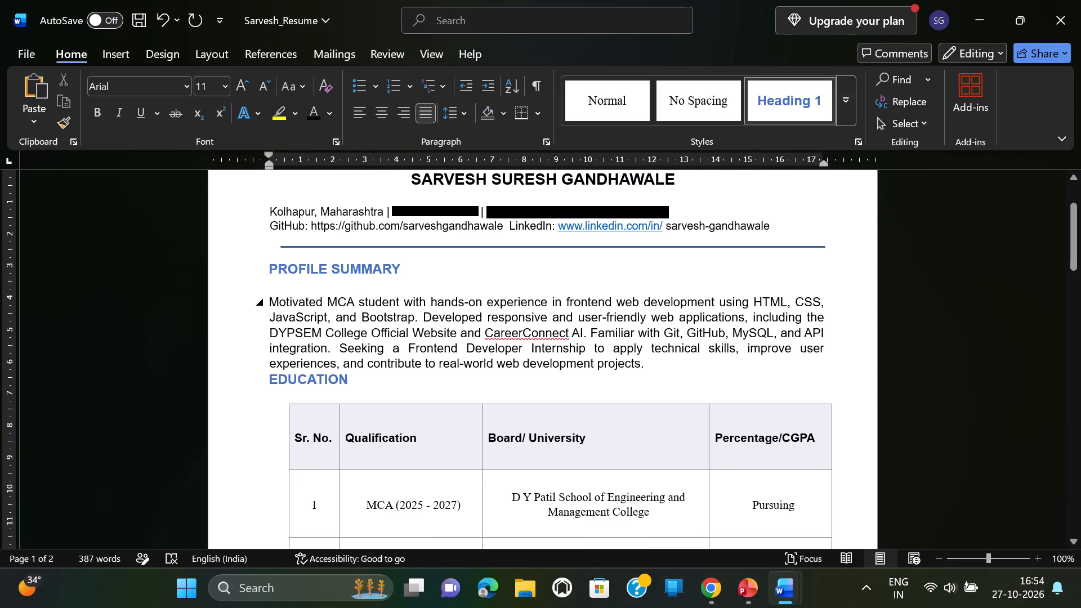
Add a blank line between the profile summary and the EDUCATION heading, check the page layout, and save the resume.
left_click(646, 367)
key("Return")
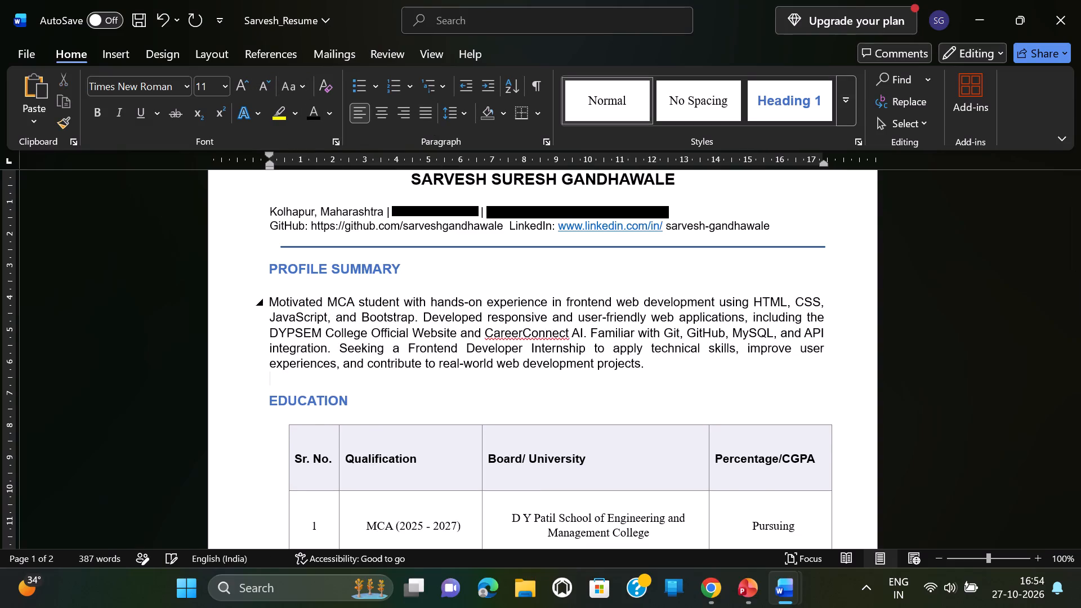
scroll(643, 367, "down", 15)
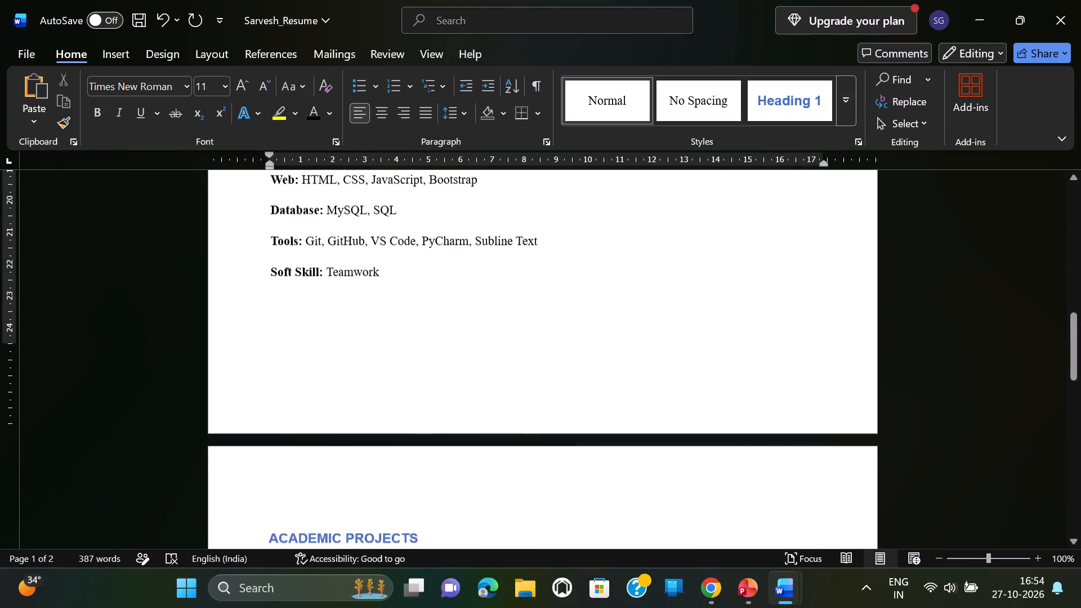
scroll(645, 369, "up", 3)
key("ctrl+s")
scroll(645, 369, "up", 7)
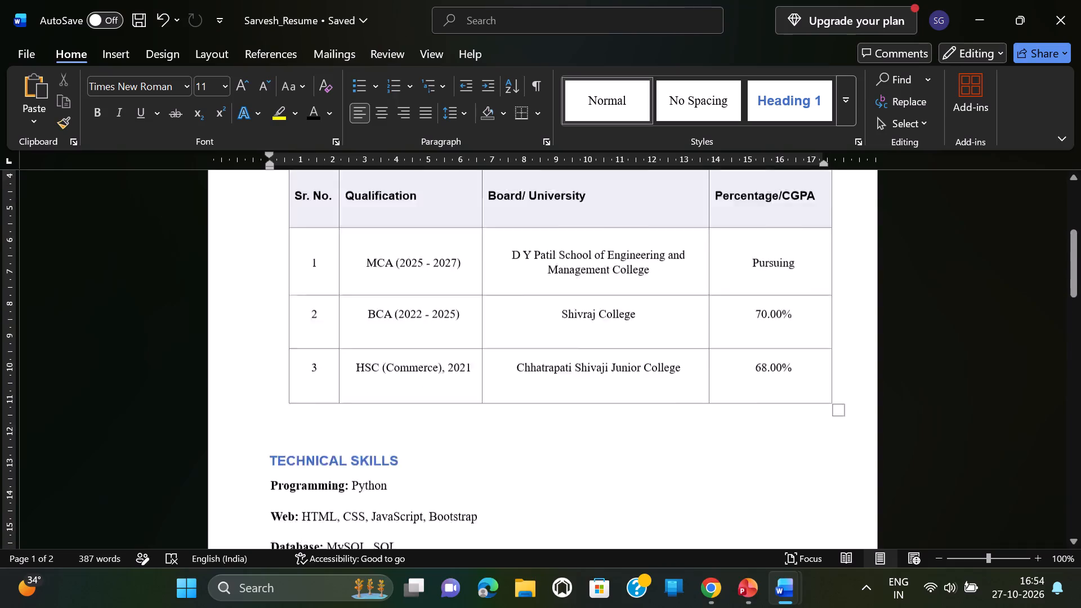
scroll(645, 368, "up", 7)
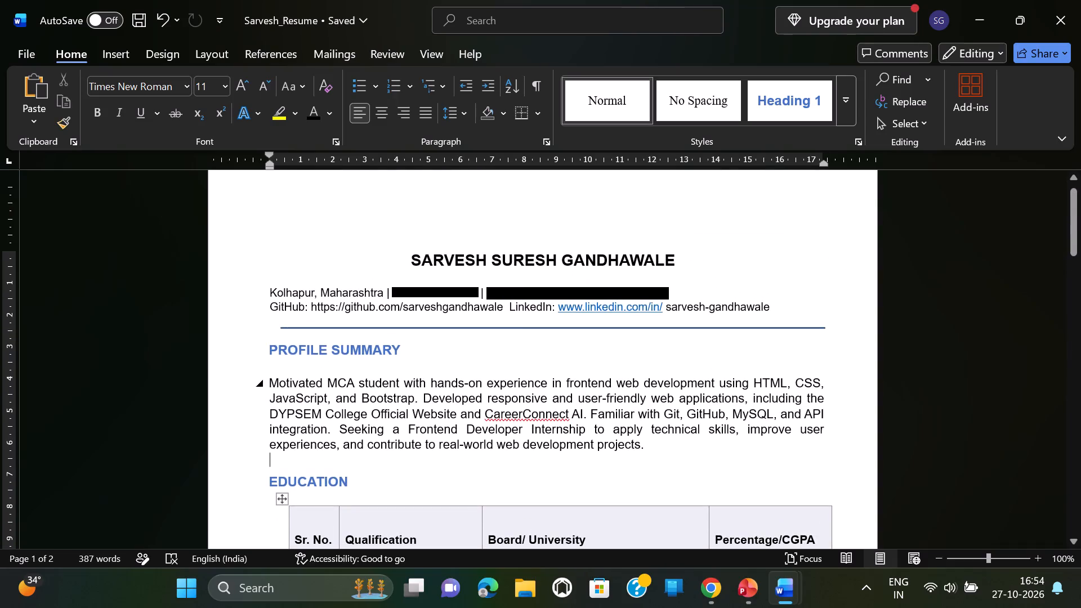
Change the font of the entire resume to Times New Roman.
scroll(522, 368, "down", 1)
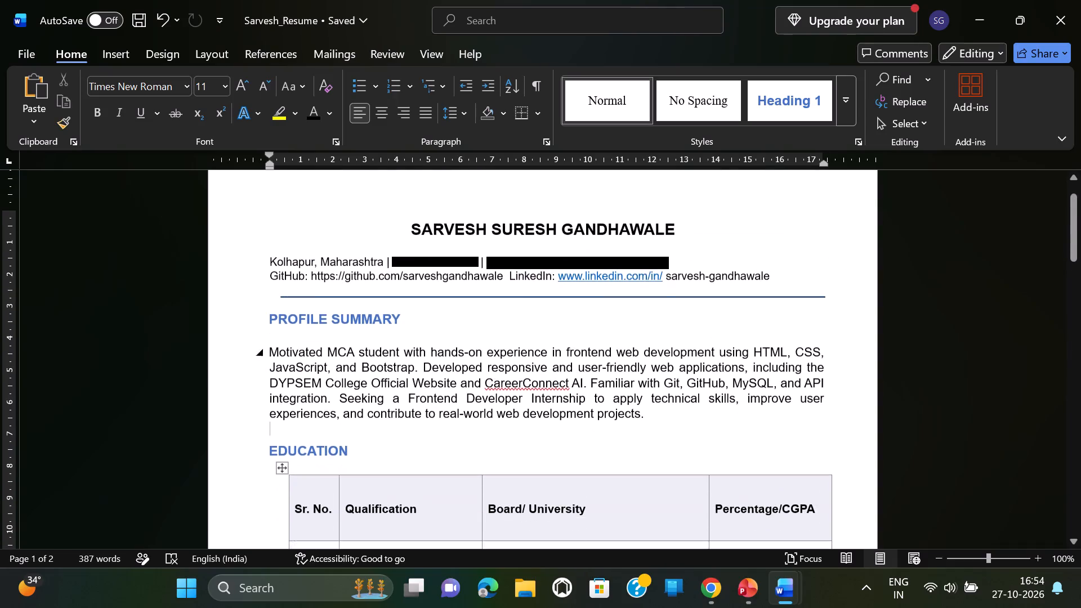
scroll(466, 481, "down", 2)
left_click_drag(436, 489, 390, 479)
left_click(435, 361)
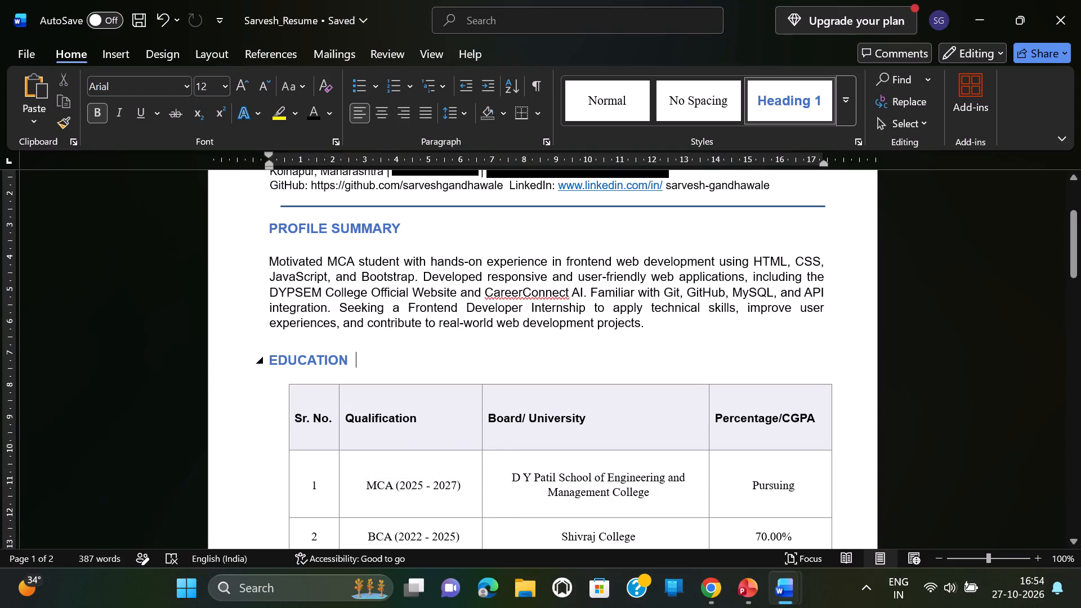
key("ctrl+a")
left_click(186, 79)
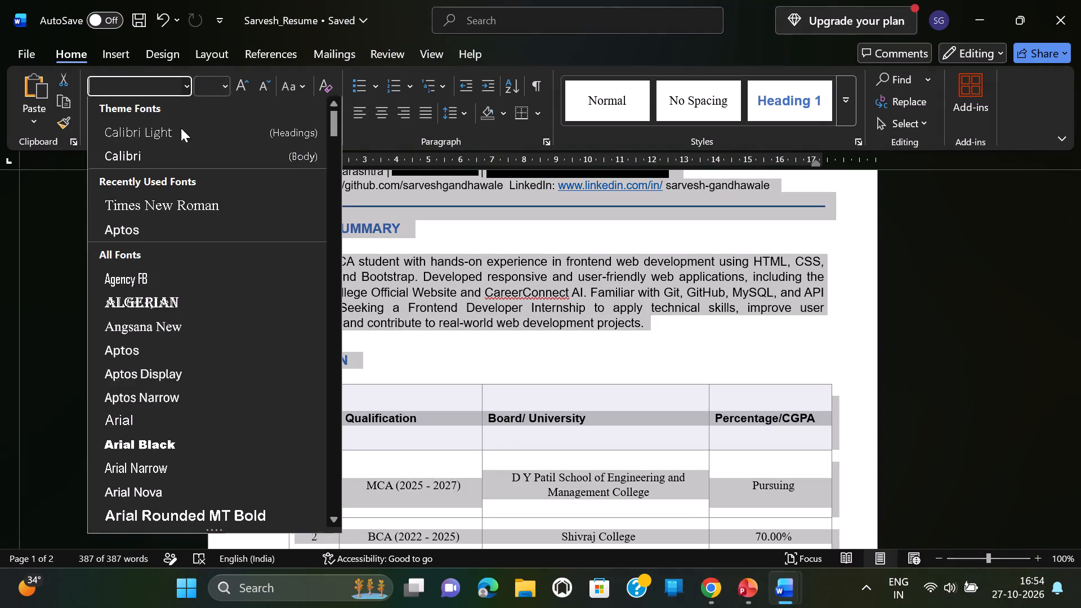
left_click(179, 207)
left_click(486, 250)
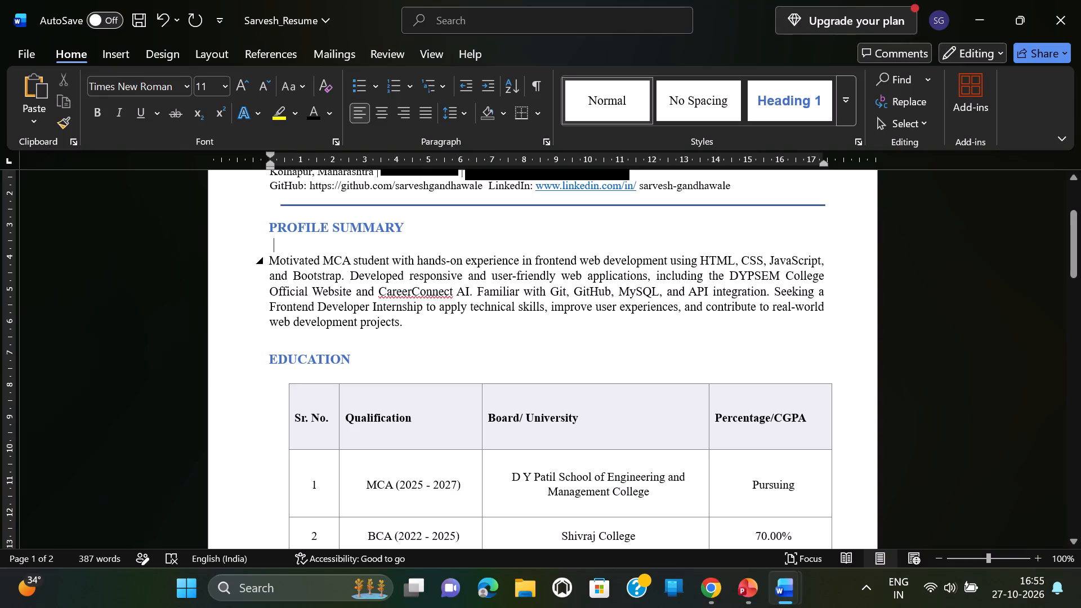
scroll(445, 341, "up", 2)
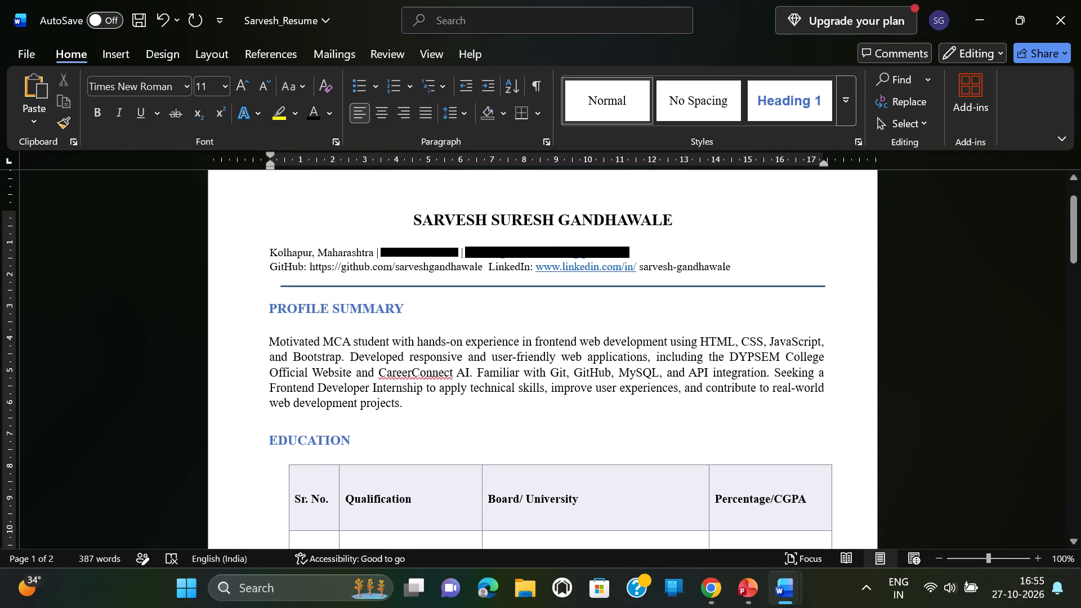
Look through the resume from the profile summary to the academic projects to check the Times New Roman text and page layout.
scroll(404, 349, "down", 1)
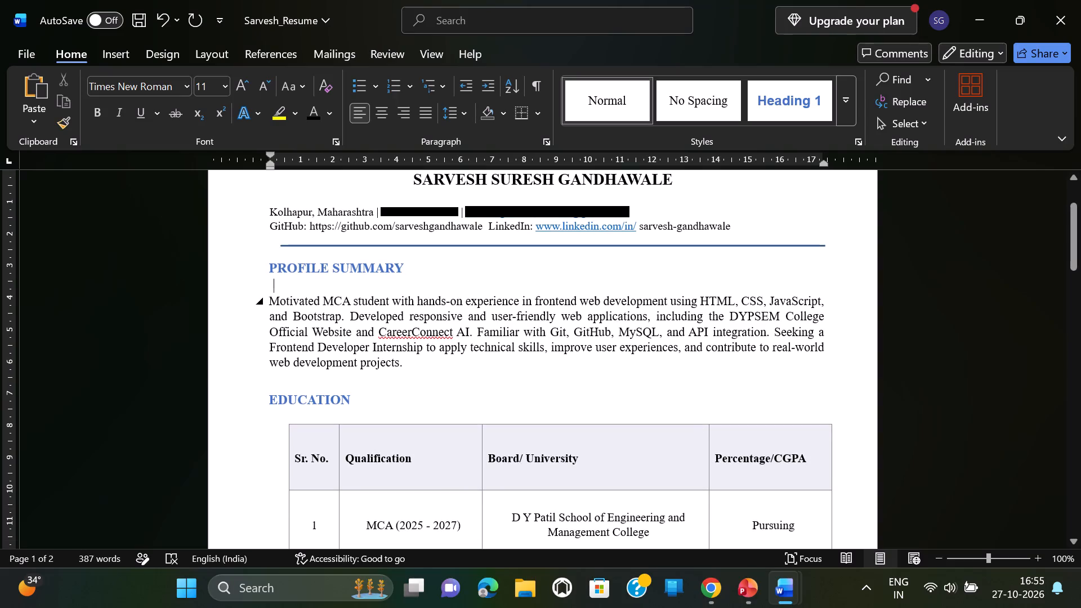
scroll(365, 356, "down", 2)
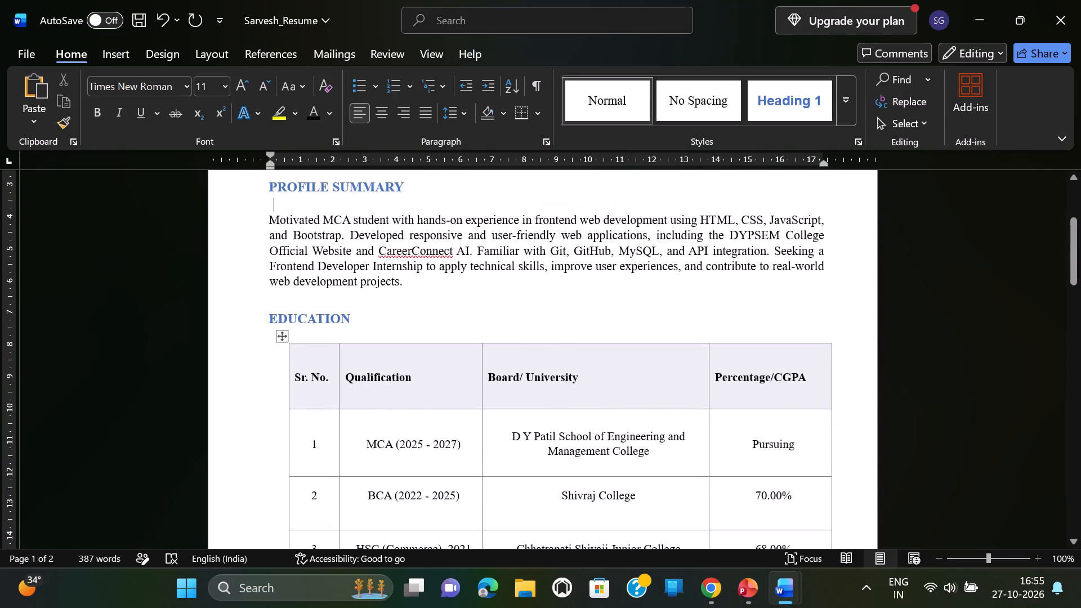
scroll(363, 359, "down", 18)
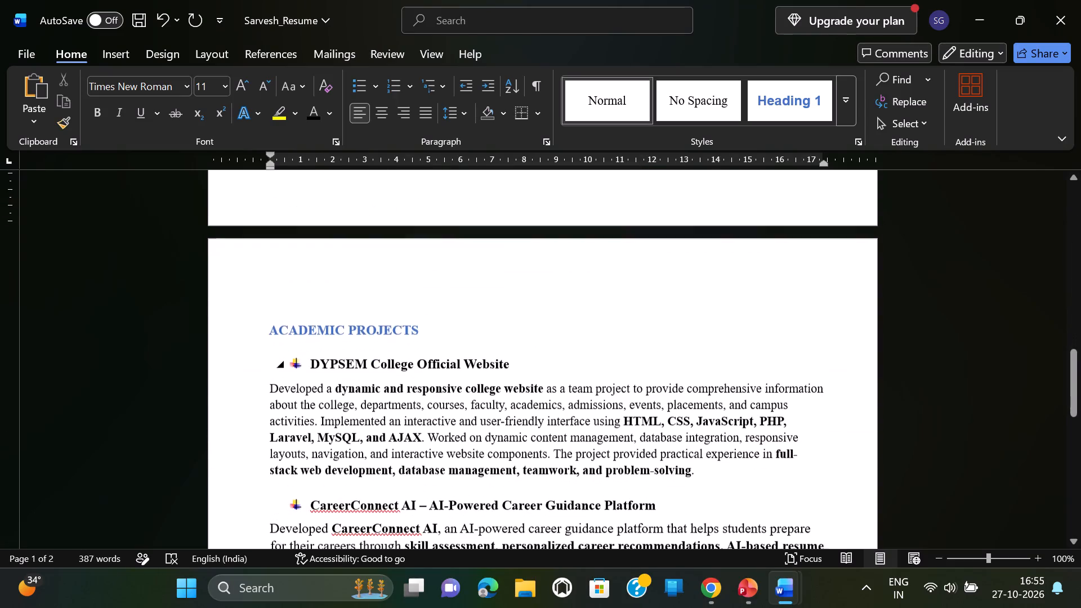
scroll(354, 314, "down", 5)
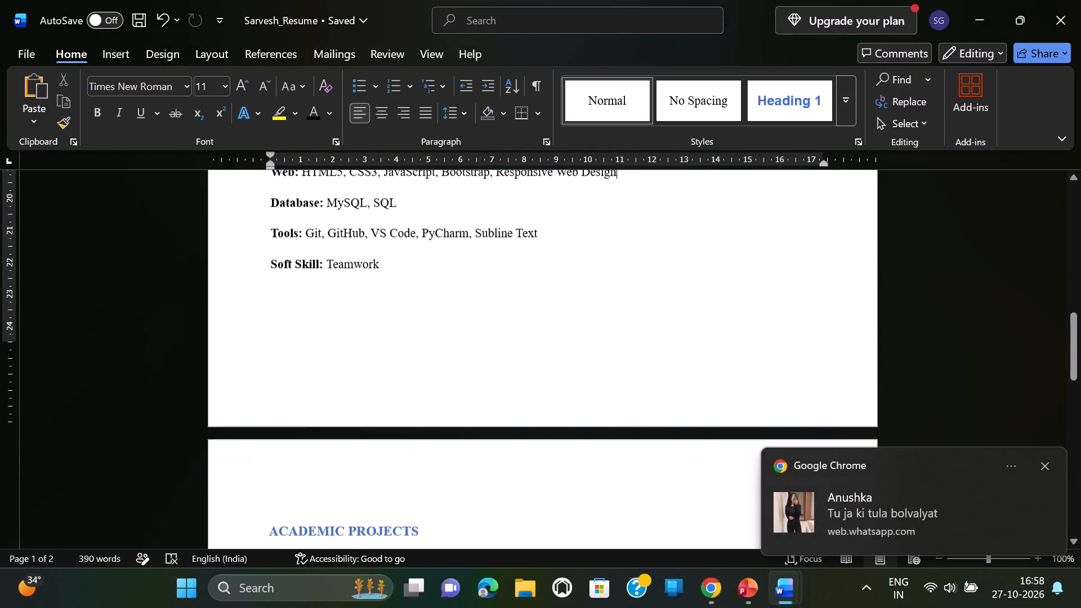
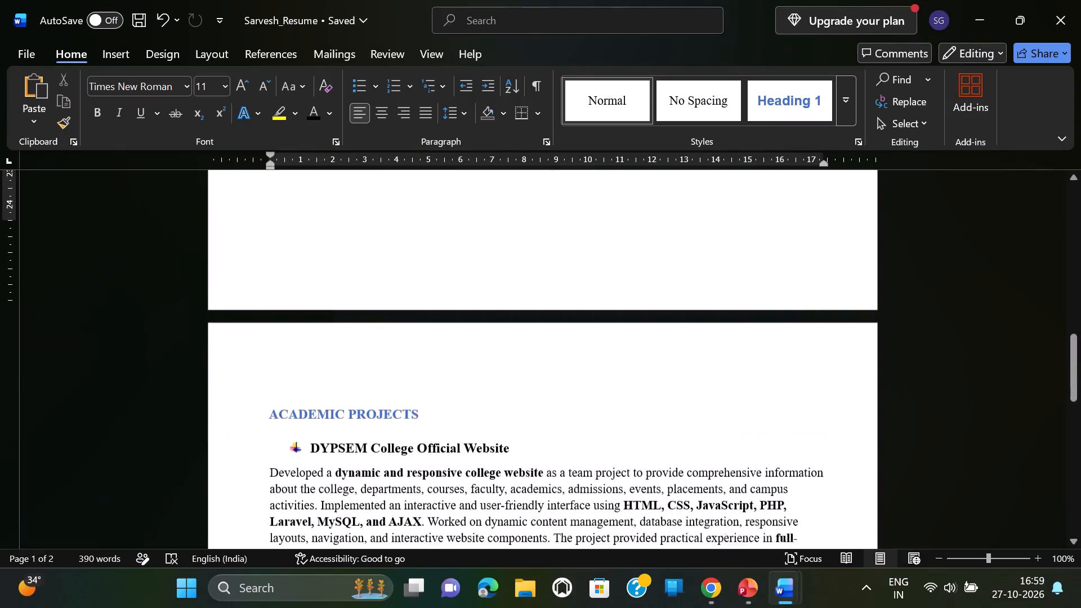
Review the Word resume from the Profile Summary through Technical Skills to the Academic Projects section, and save it.
scroll(448, 328, "down", 5)
scroll(397, 339, "down", 3)
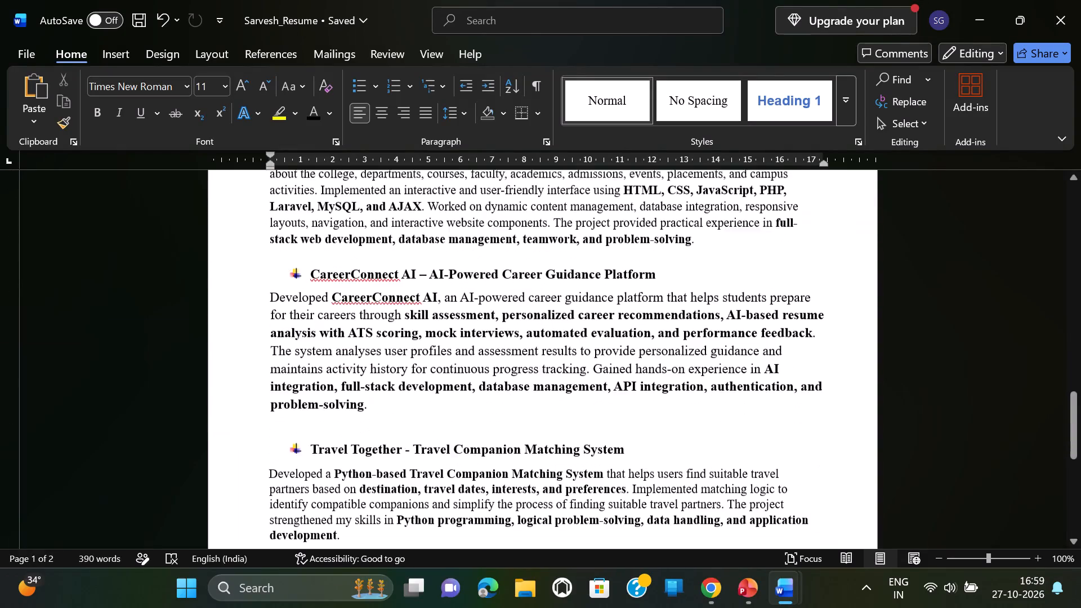
scroll(405, 374, "up", 3)
scroll(348, 345, "up", 7)
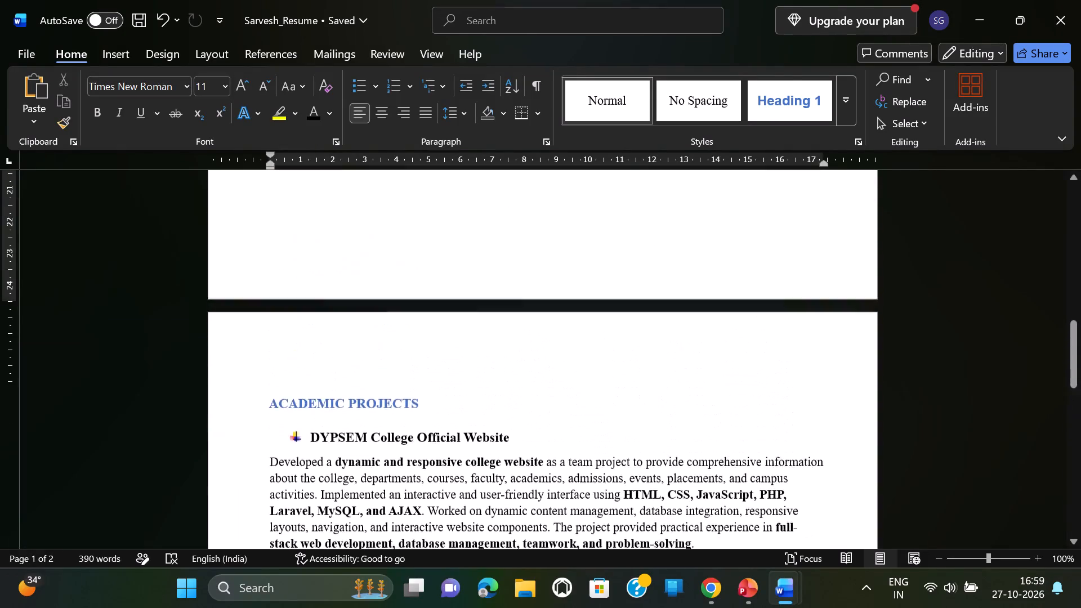
scroll(348, 345, "up", 15)
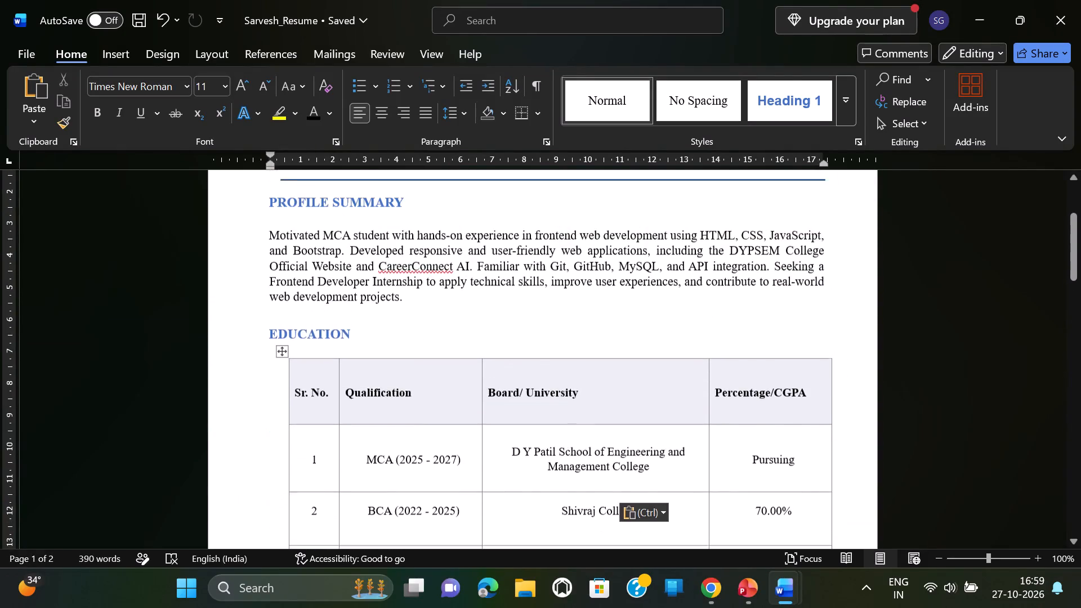
scroll(358, 358, "up", 5)
scroll(419, 406, "down", 4)
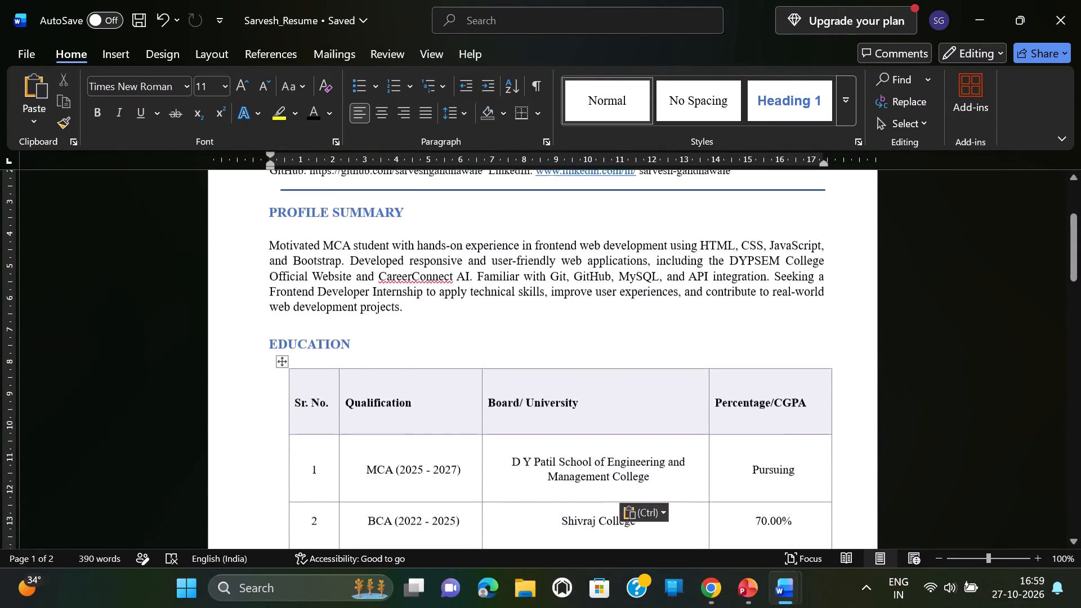
scroll(418, 401, "down", 13)
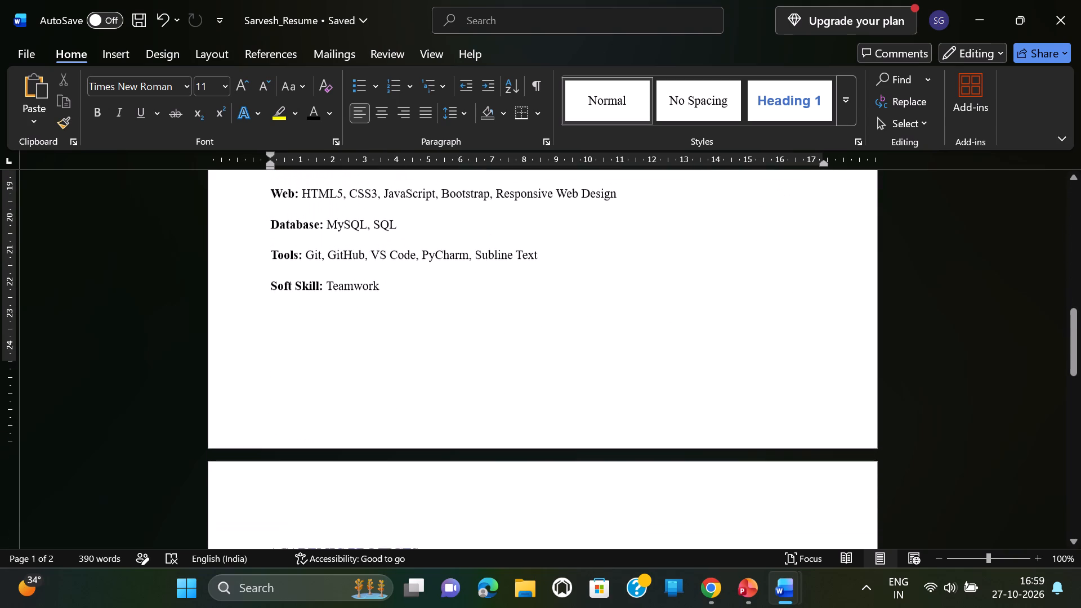
scroll(417, 399, "down", 3)
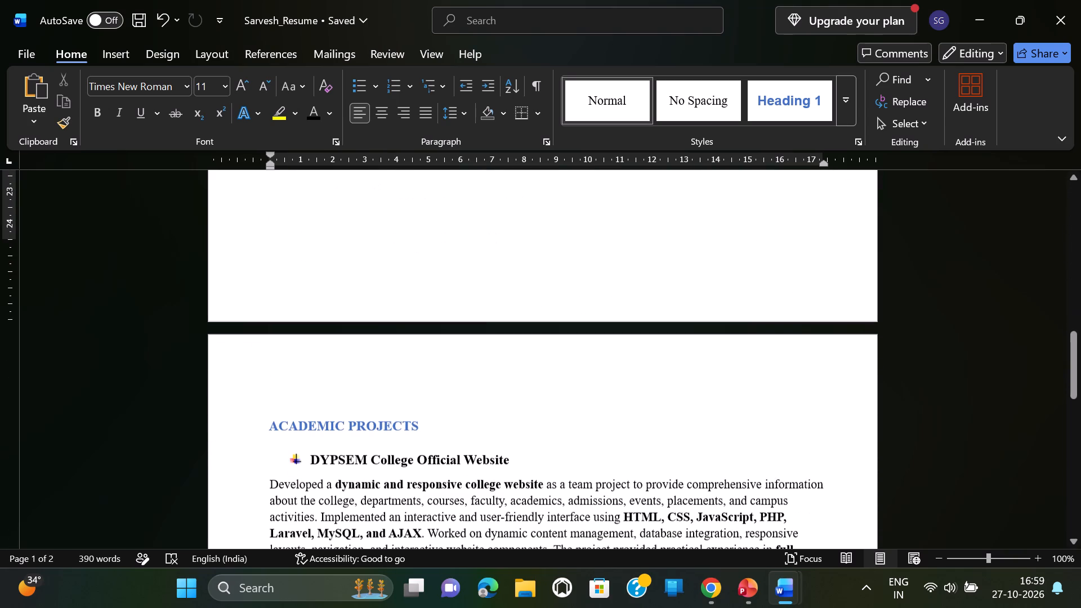
key("ctrl+s")
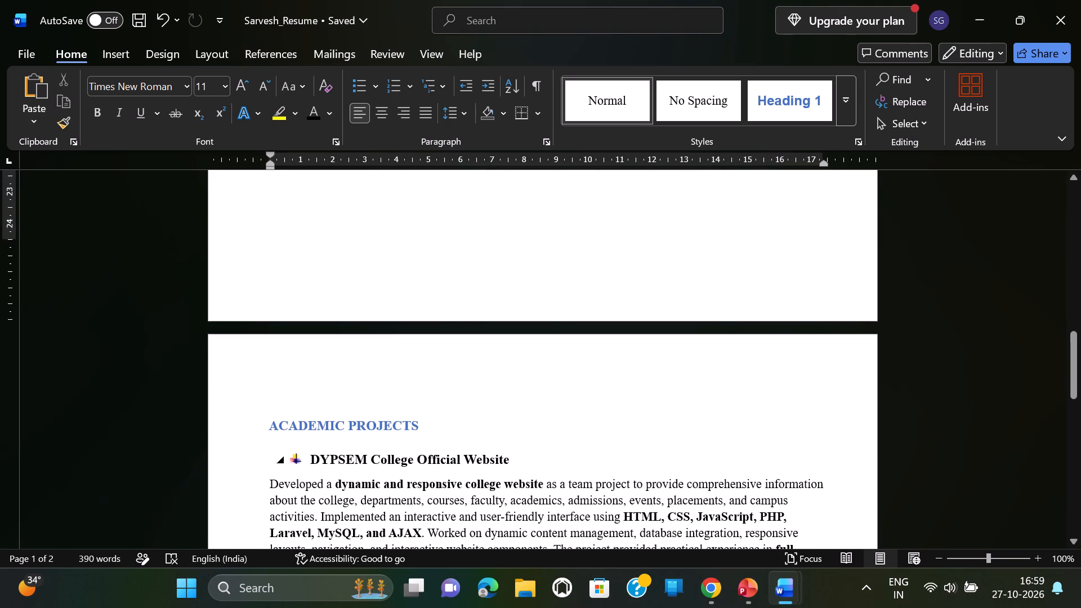
Remove the bullet symbols and indents from the three project headings under Academic Projects, and save the resume.
left_click(309, 458)
key("BackSpace")
key("BackSpace")
scroll(326, 454, "down", 1)
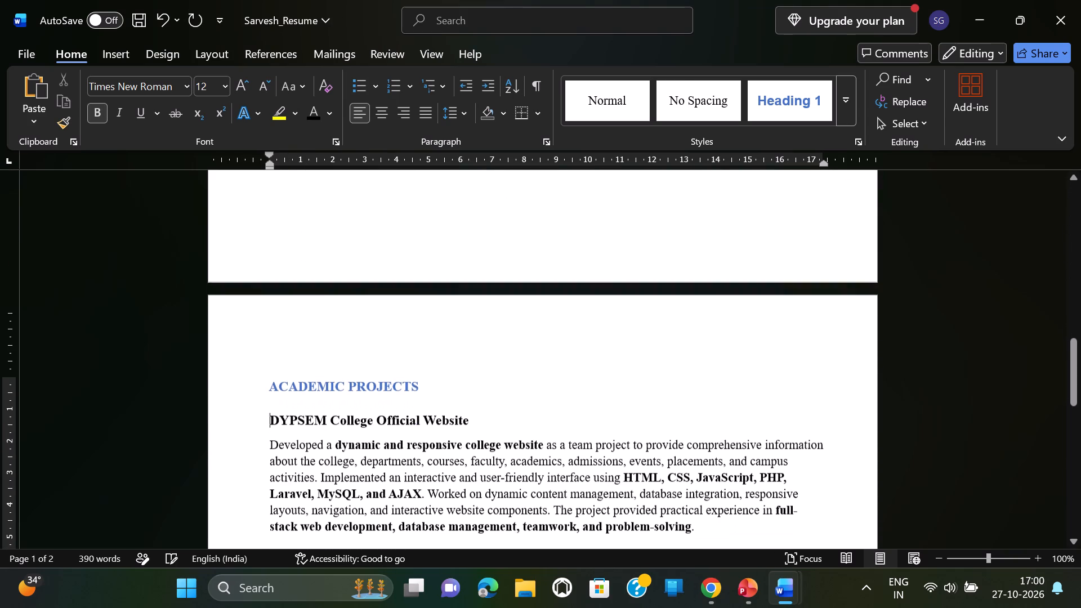
scroll(323, 459, "down", 3)
left_click(307, 440)
key("BackSpace")
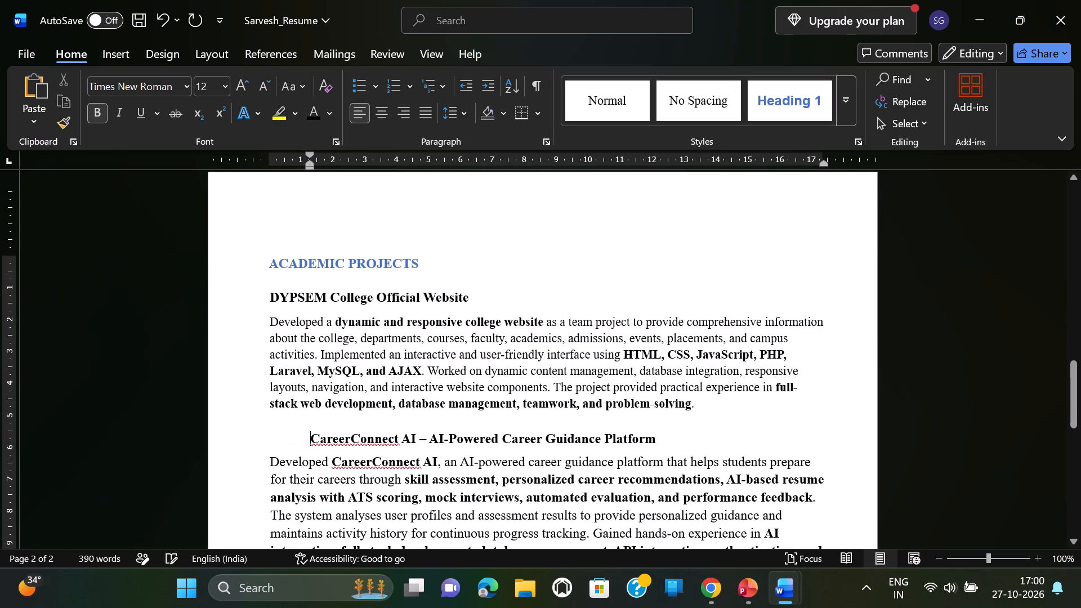
scroll(310, 446, "down", 3)
key("BackSpace")
left_click(315, 493)
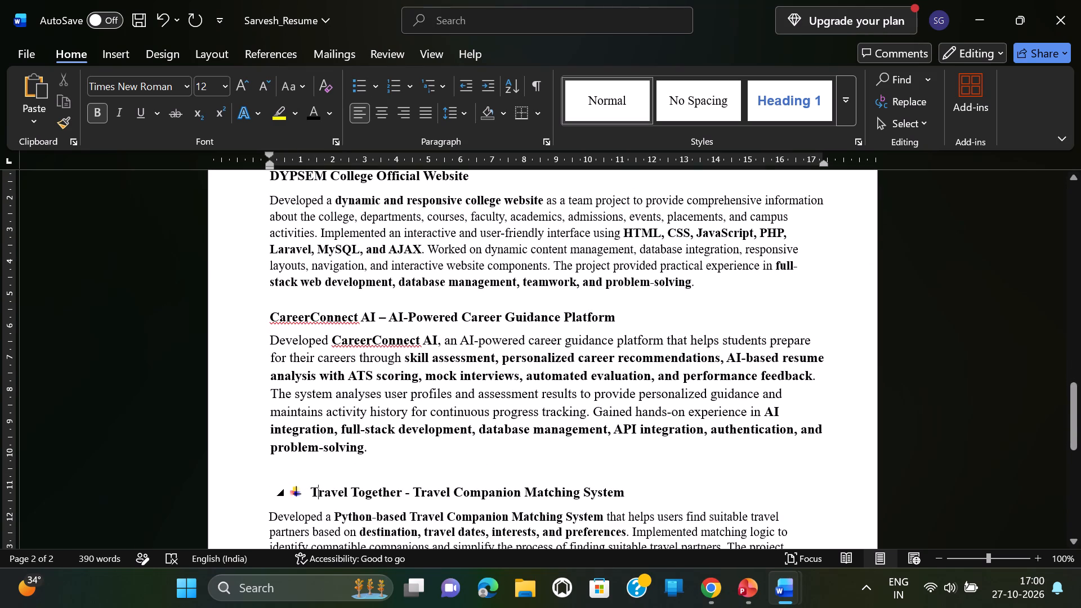
left_click(307, 489)
key("BackSpace")
key("BackSpace")
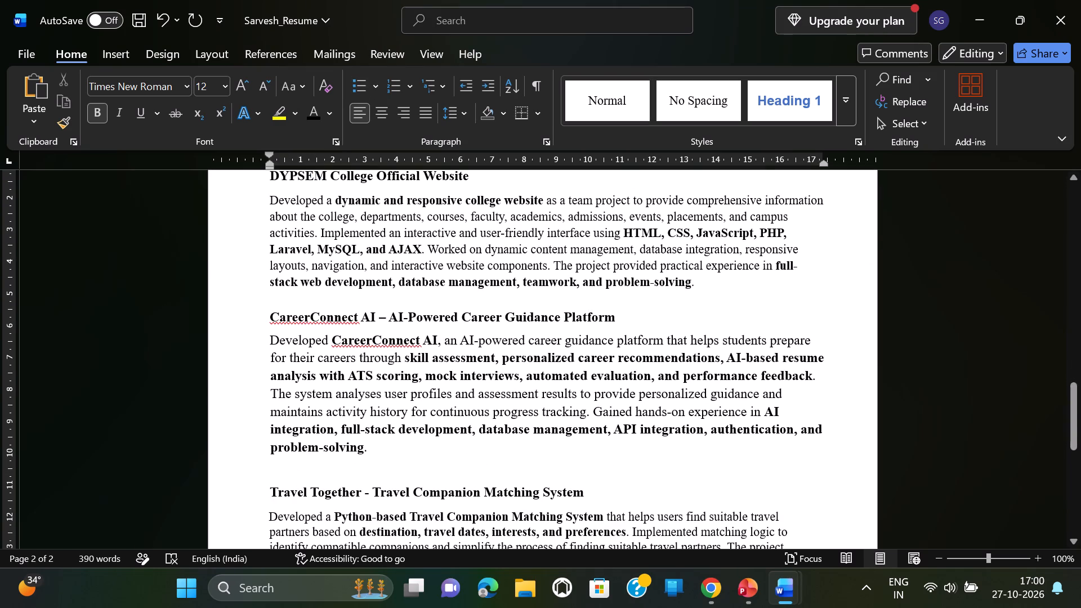
key("ctrl+s")
Check the resume's layout from Academic Projects down to Languages and back up to the Profile Summary, and save it.
scroll(415, 448, "up", 2)
scroll(432, 425, "down", 3)
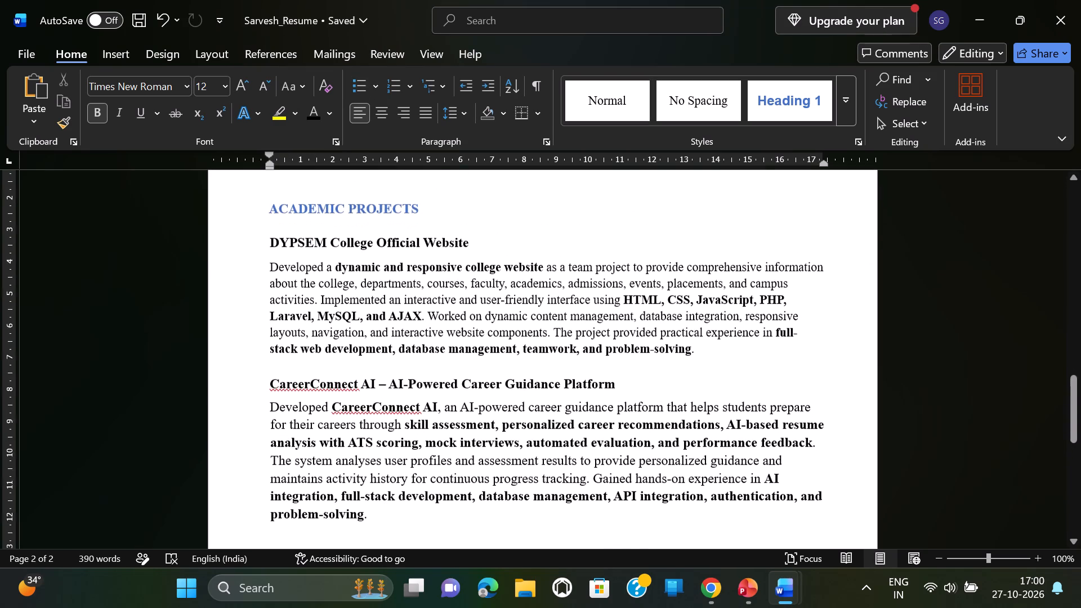
scroll(432, 425, "down", 9)
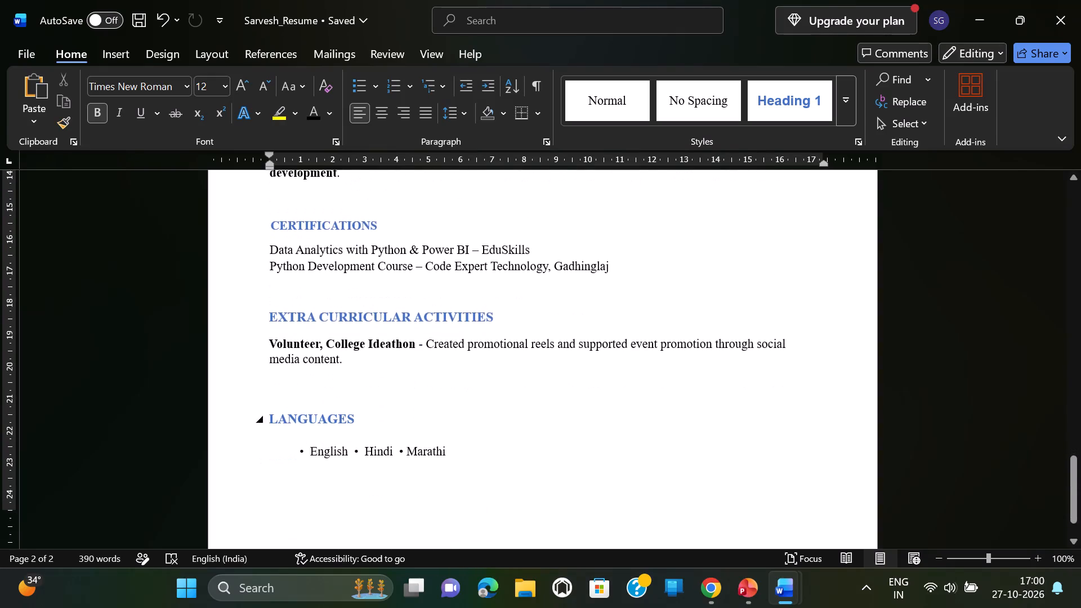
key("ctrl+s")
scroll(438, 406, "up", 20)
scroll(438, 406, "up", 4)
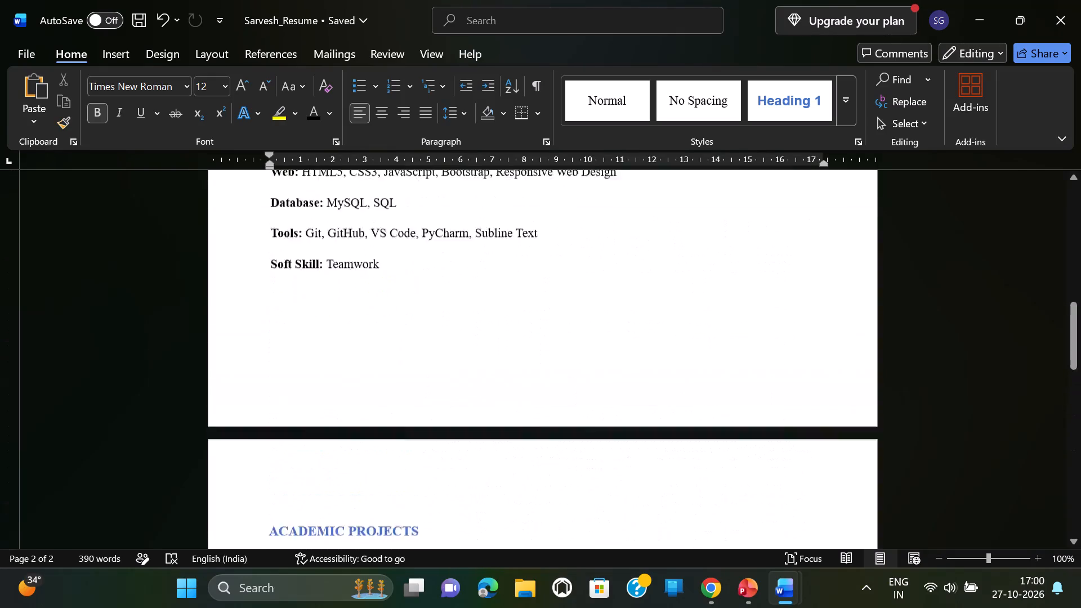
scroll(439, 406, "up", 3)
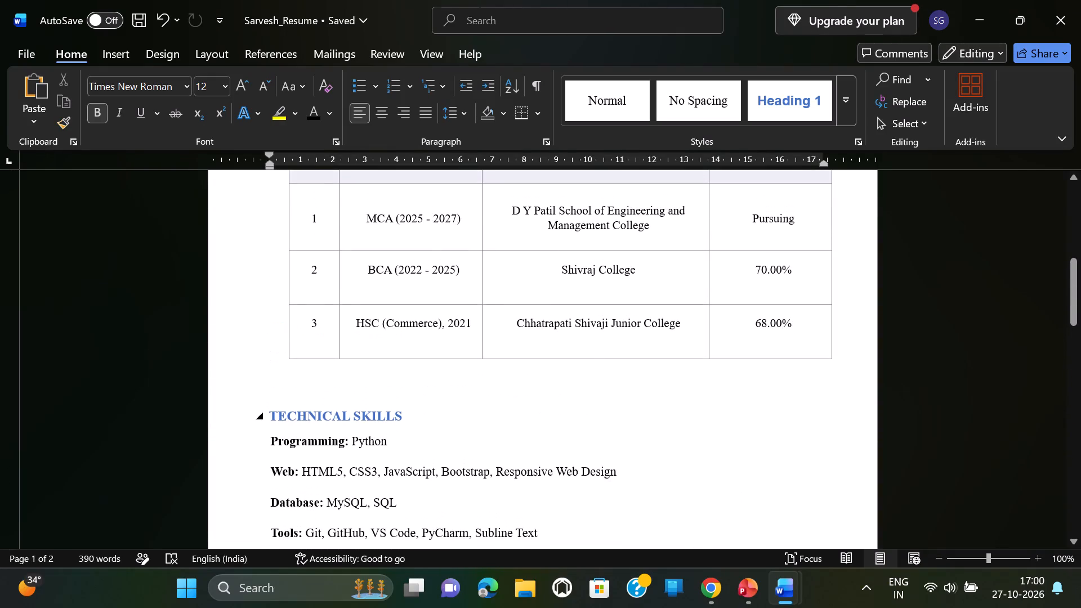
scroll(444, 410, "up", 7)
key("ctrl+s")
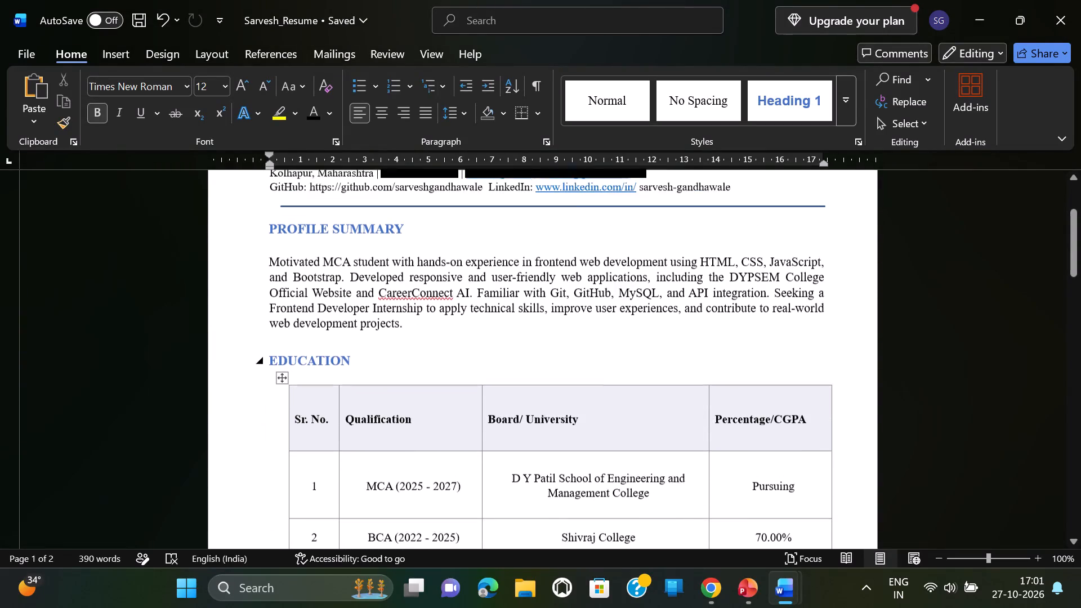
scroll(642, 372, "down", 1)
scroll(642, 372, "up", 2)
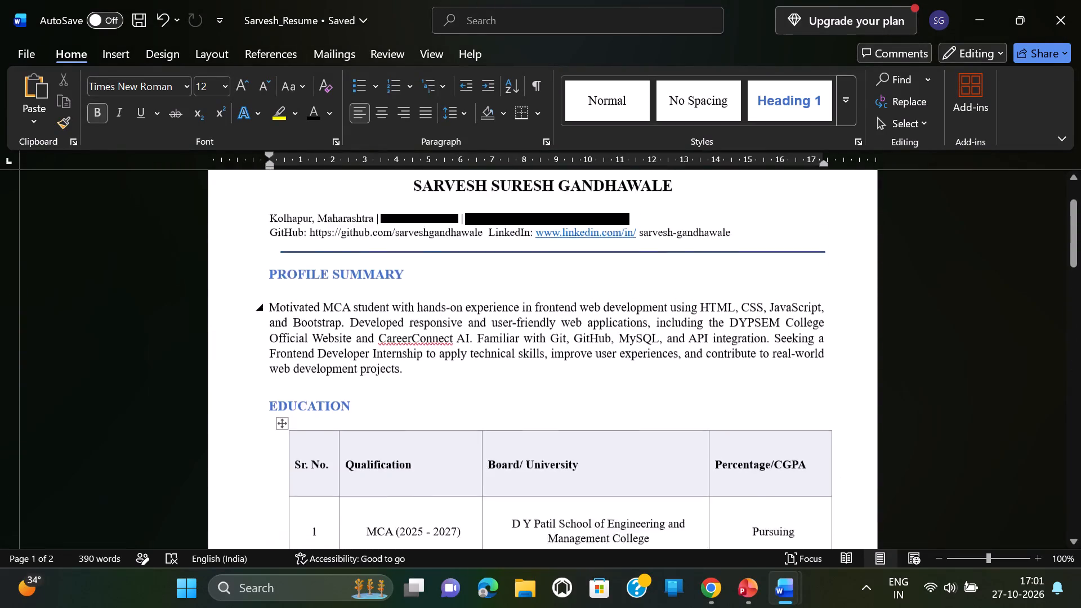
scroll(642, 372, "down", 9)
scroll(642, 372, "up", 4)
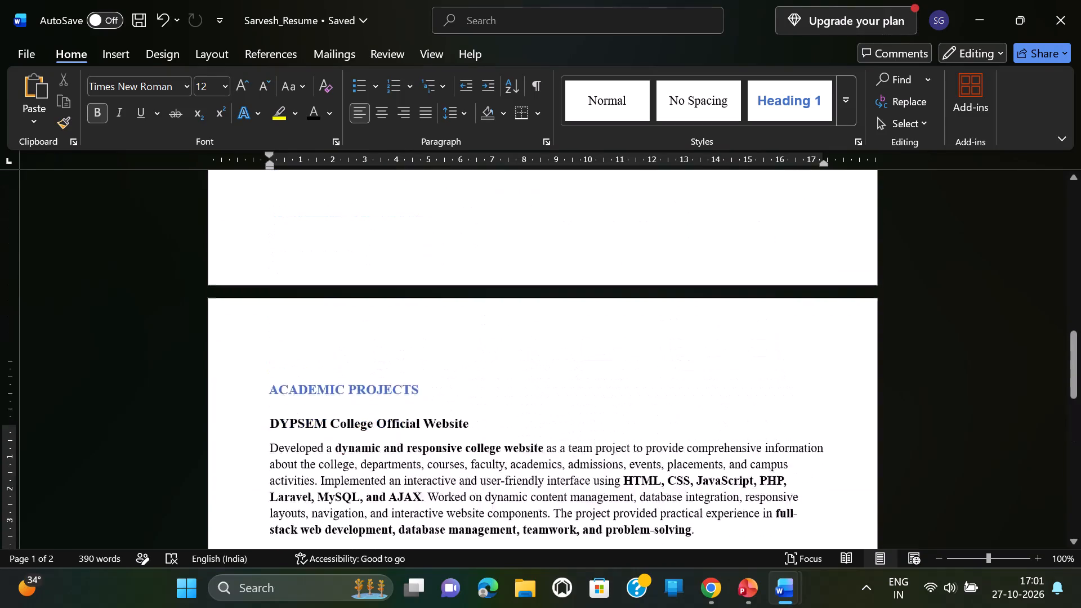
scroll(642, 372, "up", 9)
scroll(642, 372, "down", 2)
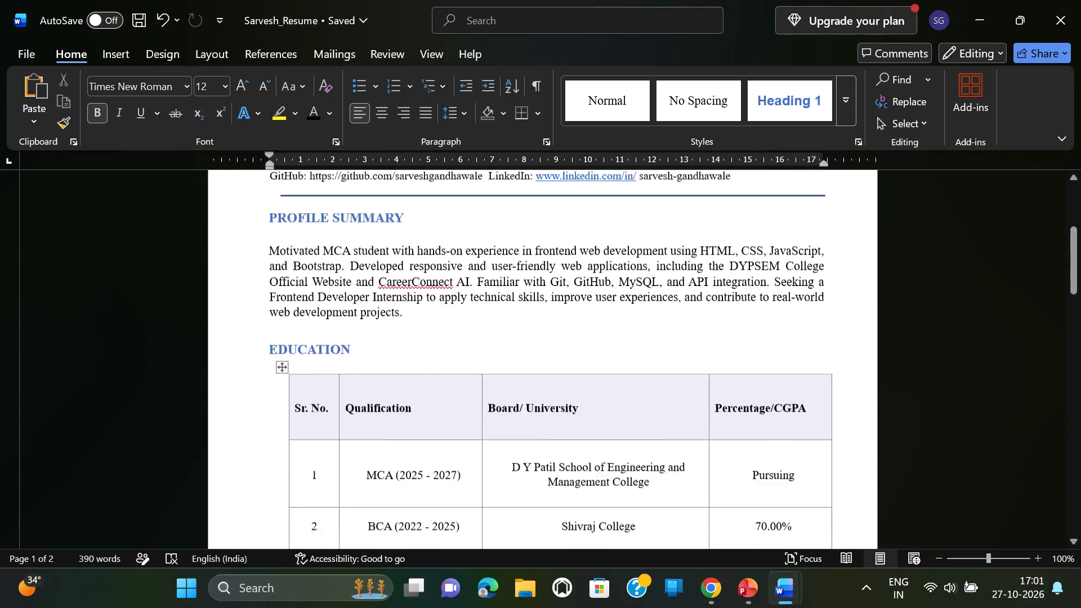
Resize the Education table to a more compact height, with its width ending at the page's text margin.
scroll(642, 372, "down", 3)
left_click(674, 386)
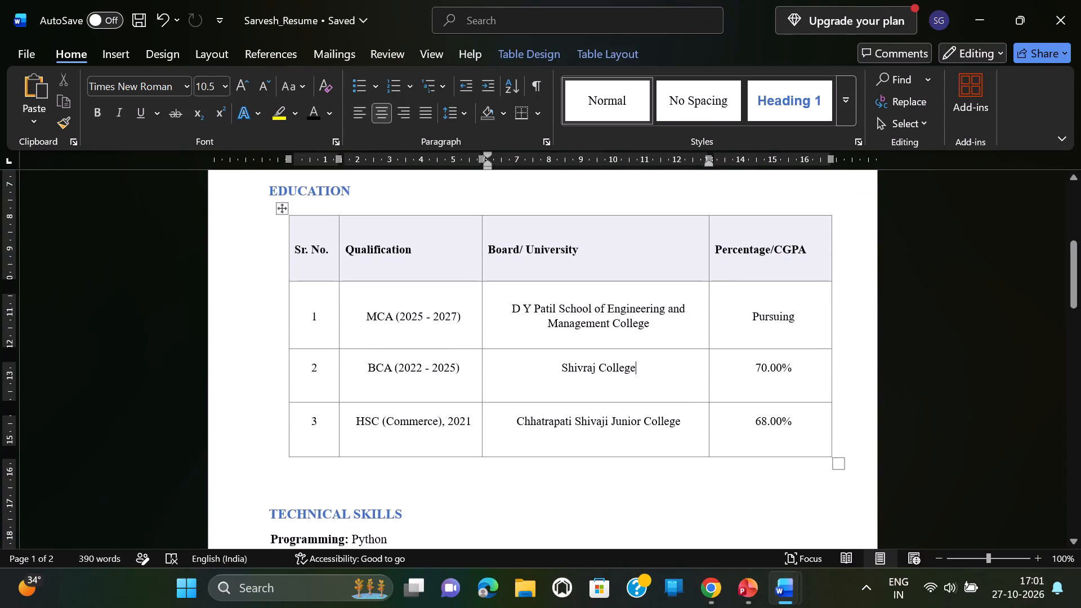
left_click_drag(838, 462, 820, 346)
left_click_drag(830, 395, 814, 363)
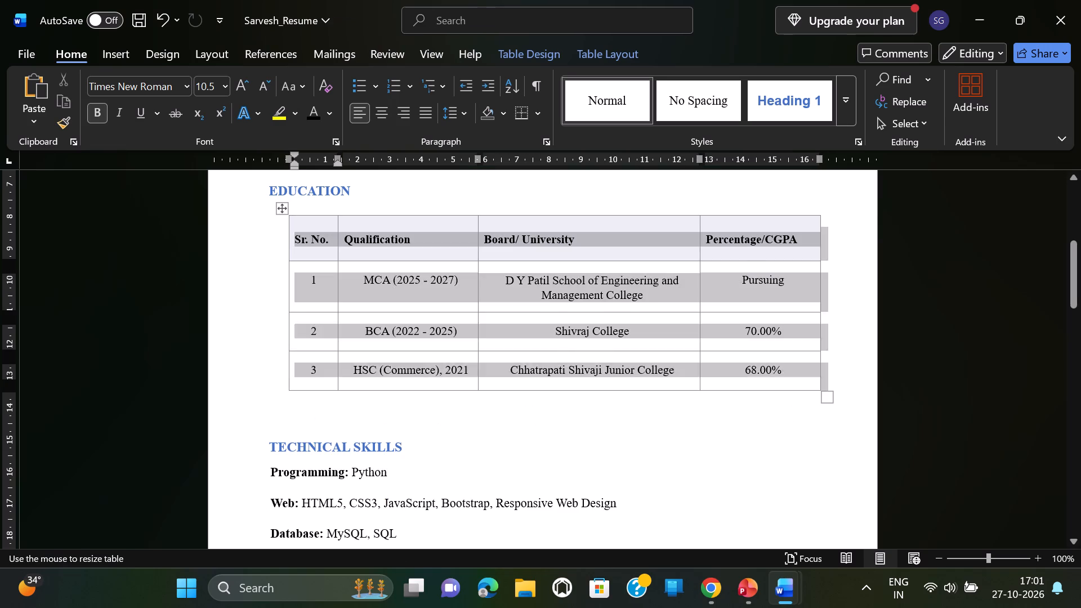
left_click_drag(814, 363, 807, 337)
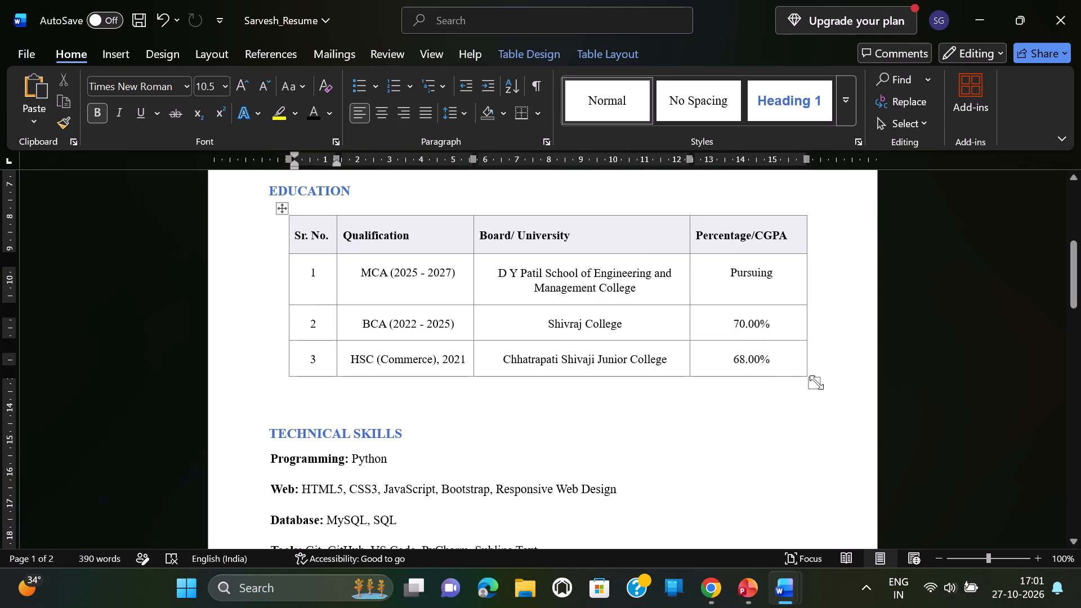
left_click_drag(816, 382, 818, 314)
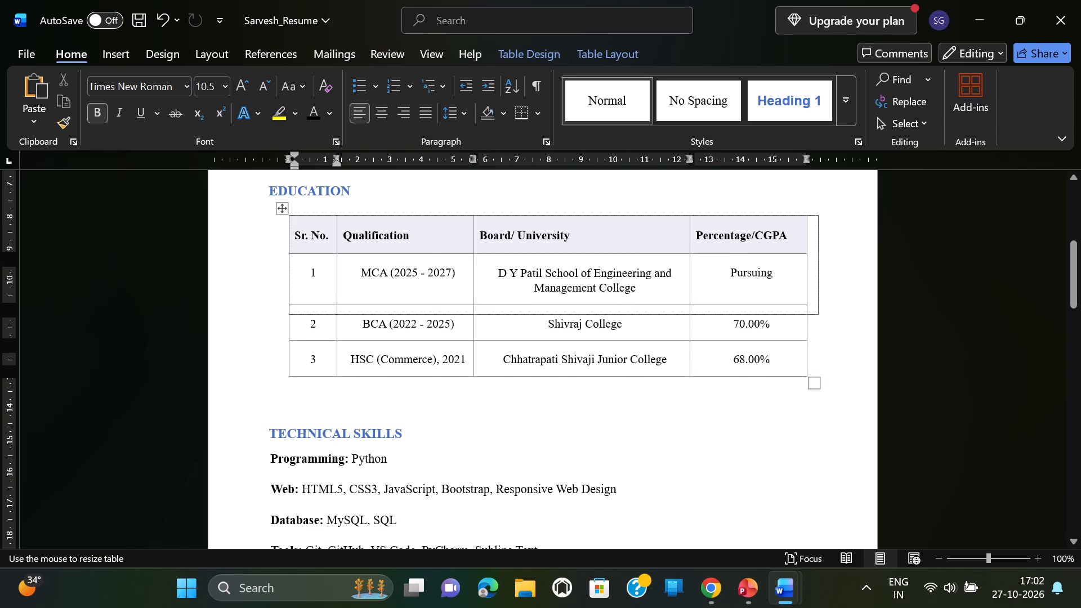
left_click_drag(818, 314, 814, 301)
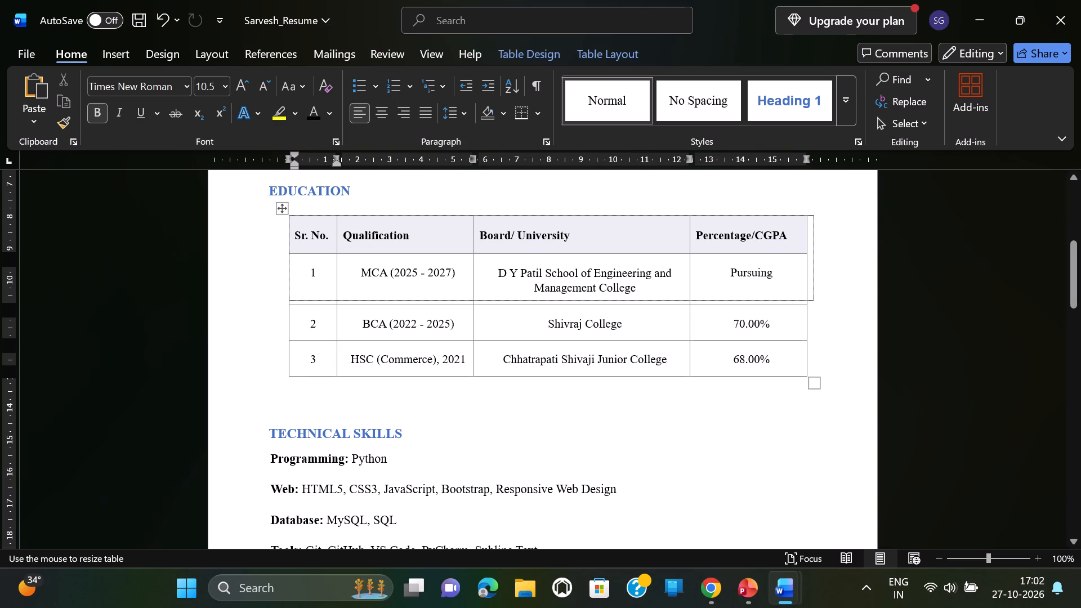
left_click_drag(814, 301, 815, 305)
left_click_drag(827, 379, 674, 258)
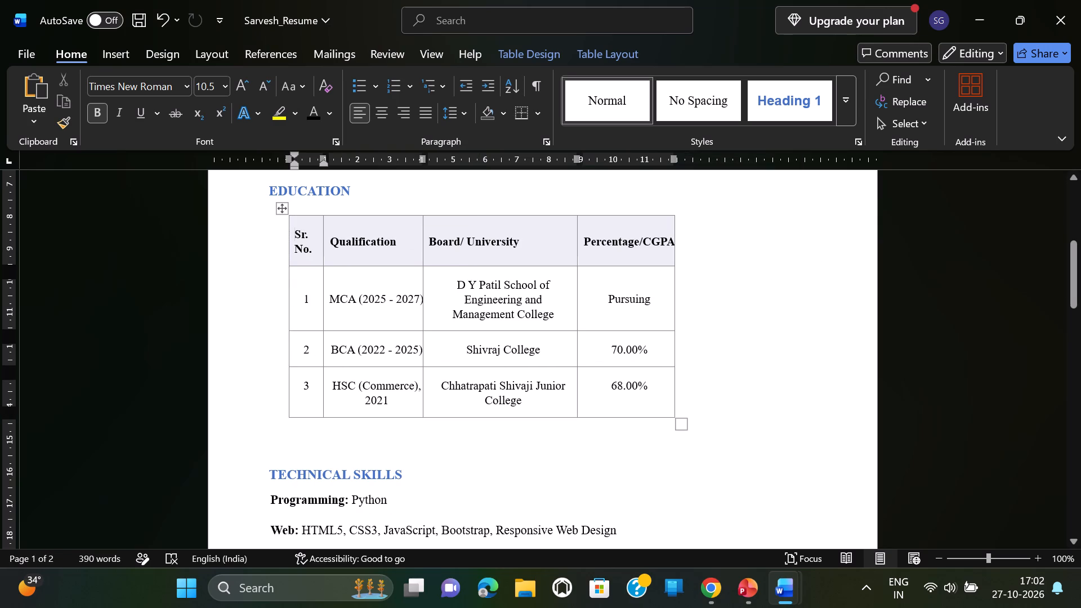
left_click_drag(678, 421, 826, 275)
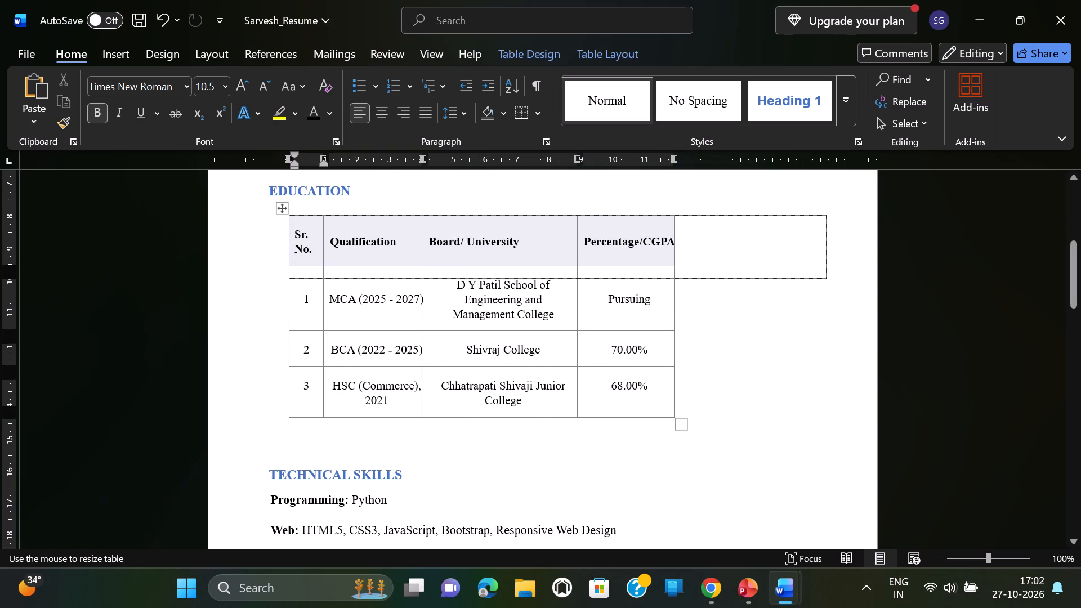
left_click_drag(826, 275, 824, 278)
left_click(733, 446)
Examine the page flow and spacing from the resized Education table down to the Languages section.
scroll(731, 444, "up", 4)
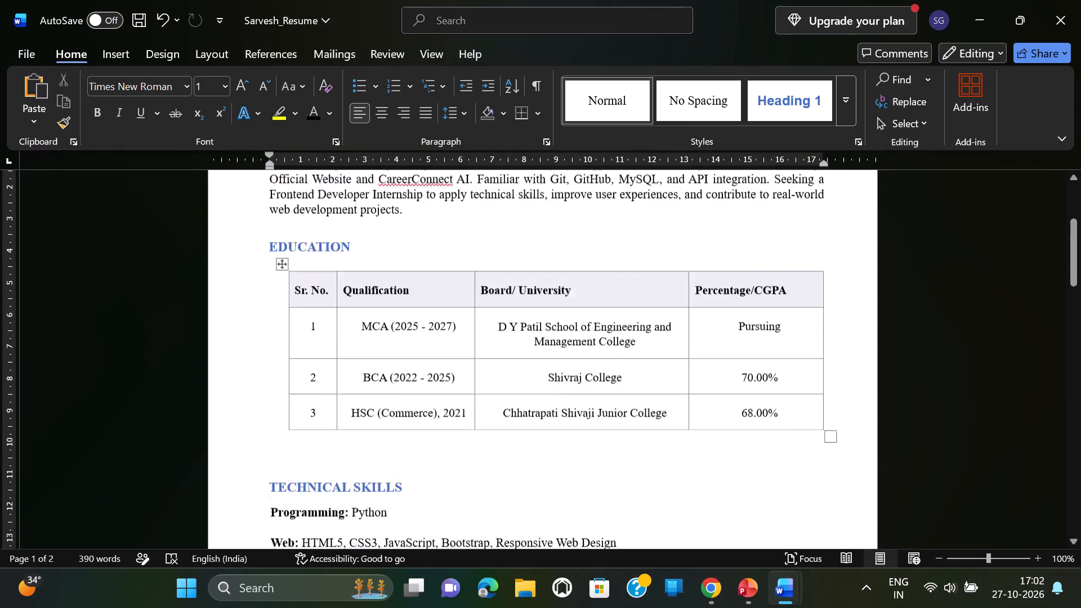
scroll(598, 461, "down", 12)
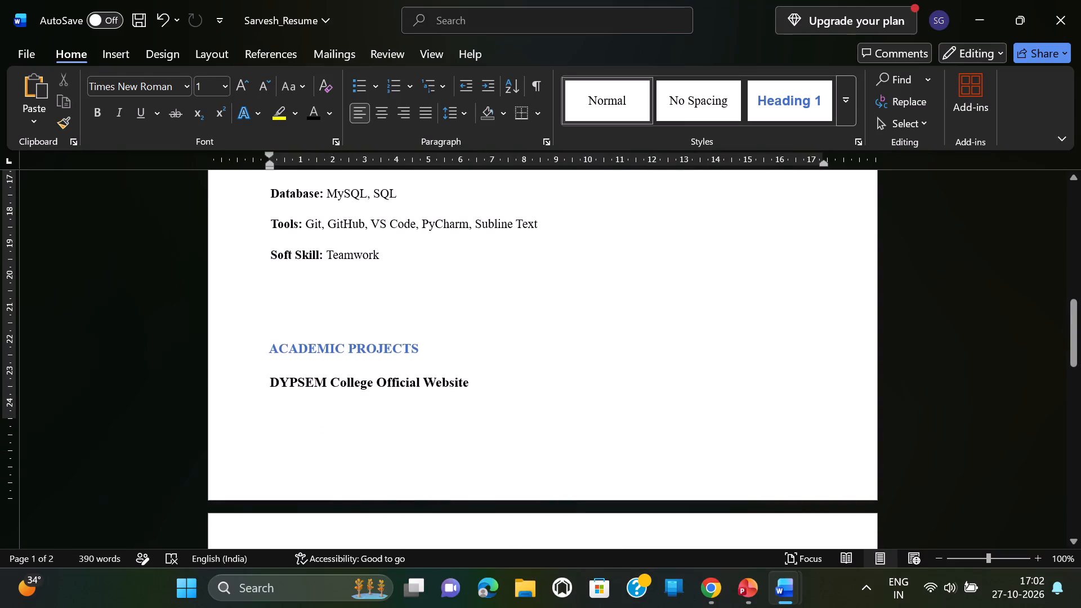
scroll(530, 403, "up", 8)
left_click(384, 395)
scroll(467, 422, "up", 6)
scroll(467, 422, "down", 20)
scroll(467, 422, "down", 8)
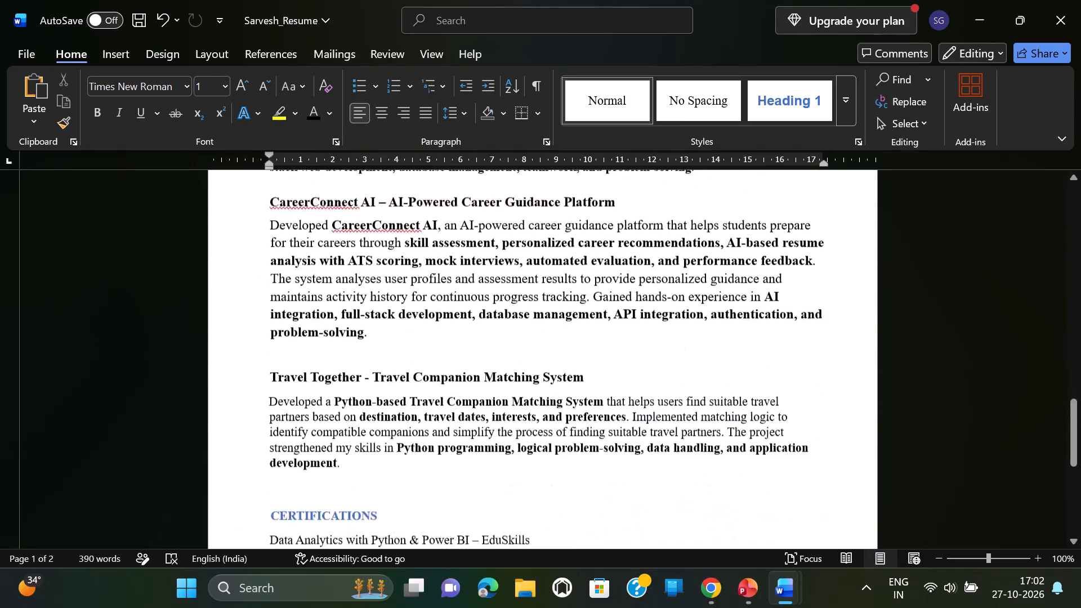
scroll(457, 568, "down", 2)
scroll(419, 471, "down", 7)
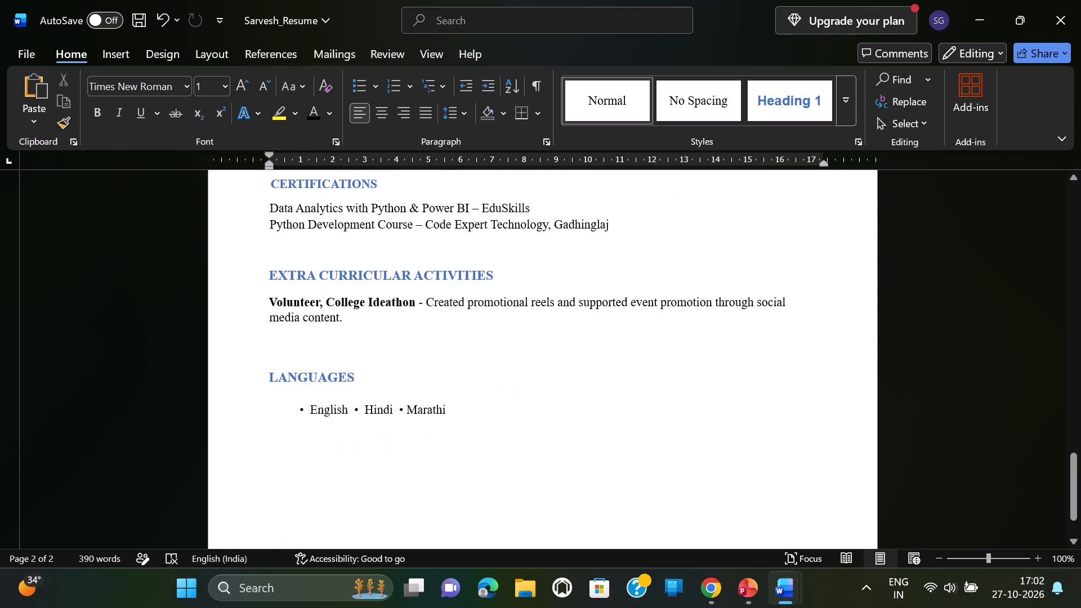
scroll(409, 431, "up", 3)
scroll(409, 431, "down", 3)
left_click_drag(447, 418, 241, 382)
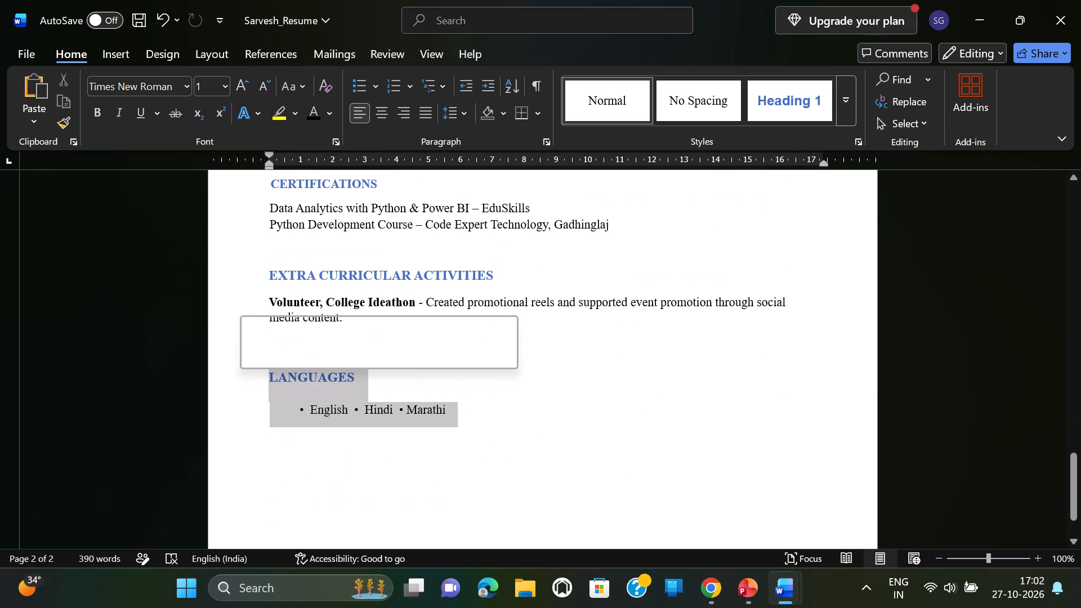
left_click(544, 387)
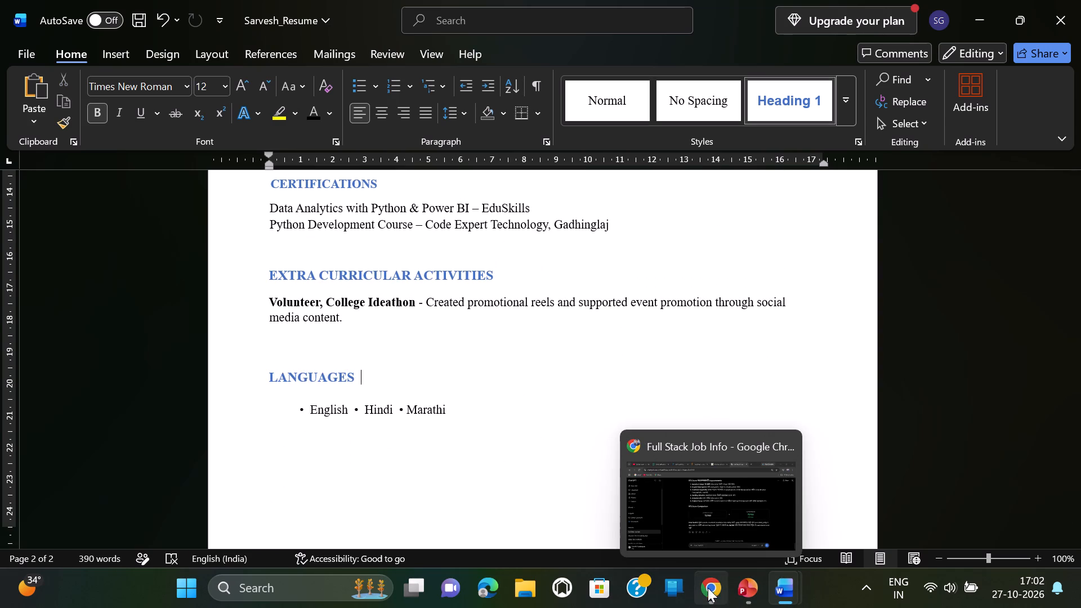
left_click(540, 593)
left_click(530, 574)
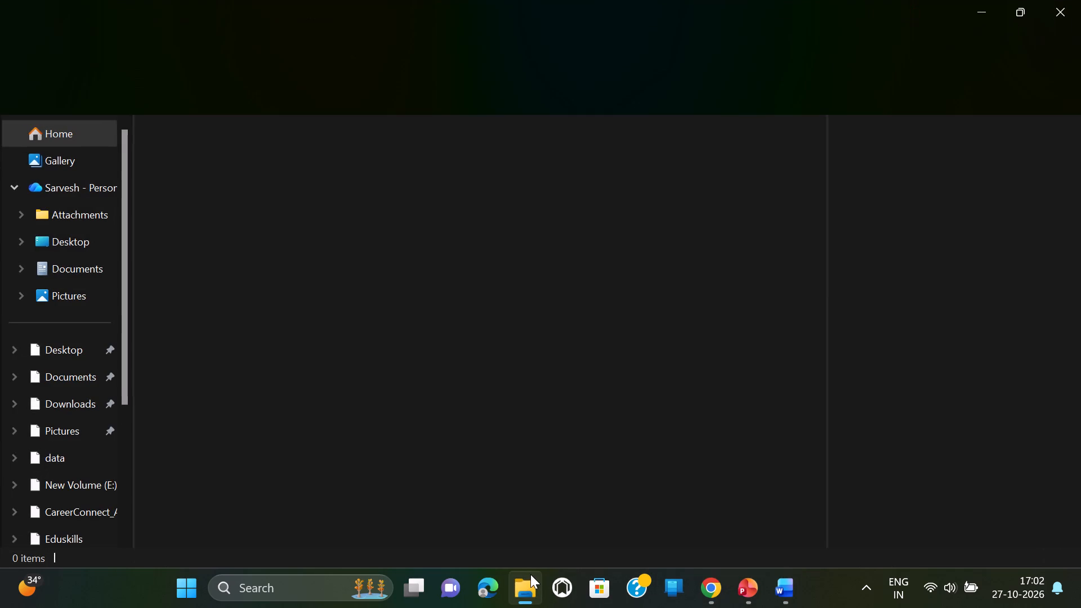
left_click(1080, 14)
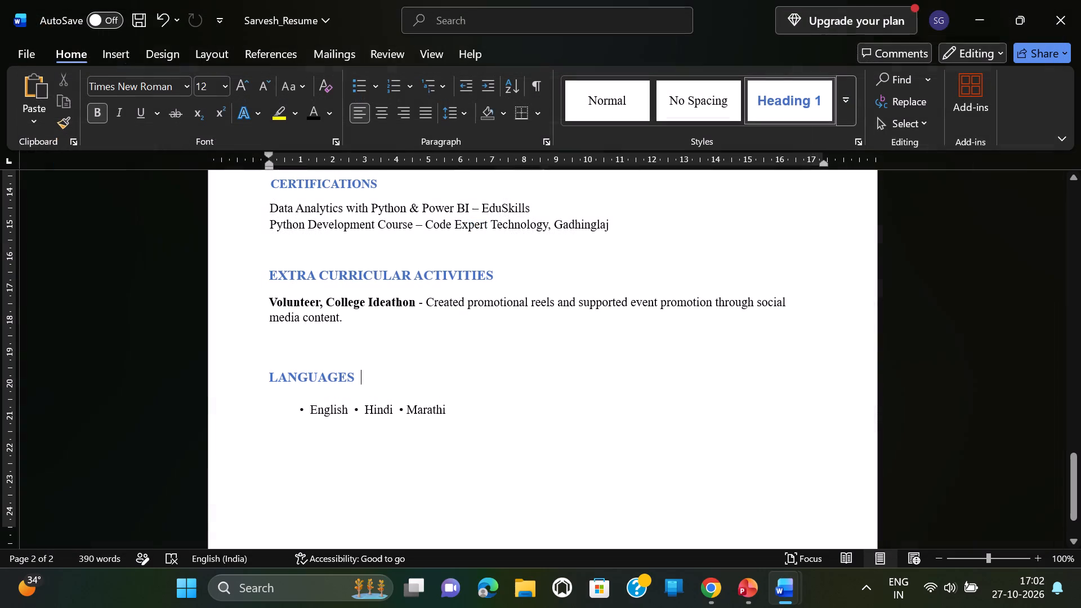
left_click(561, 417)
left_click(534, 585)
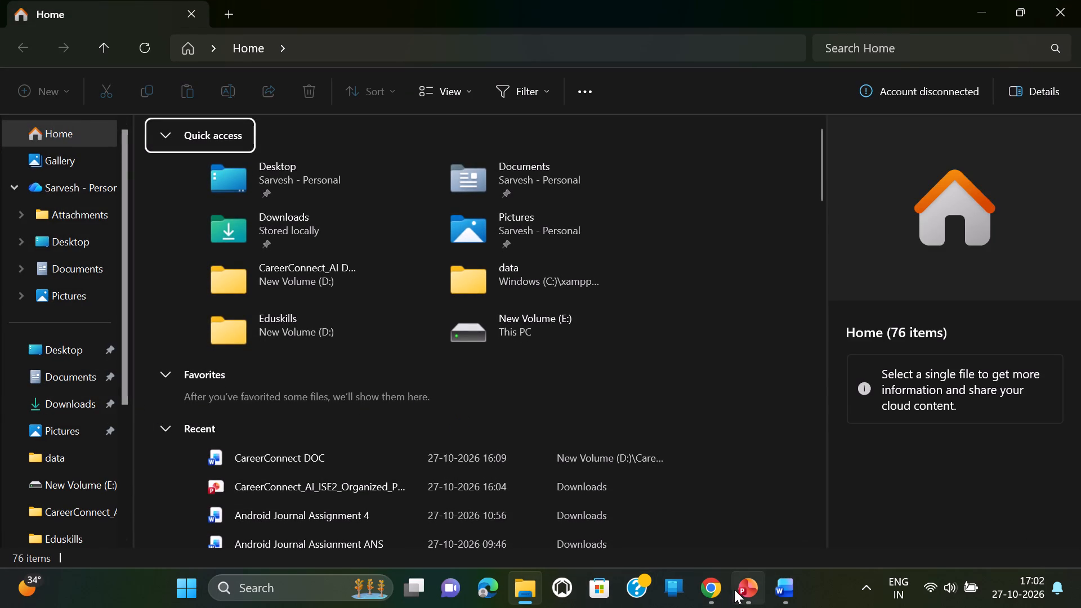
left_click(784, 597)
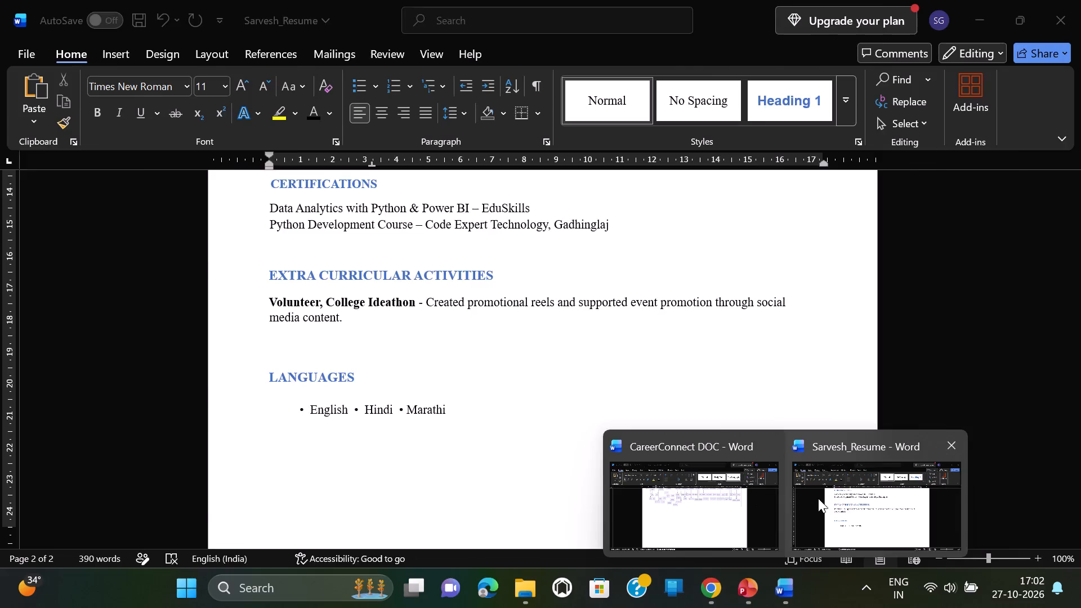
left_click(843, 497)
Save the resume with the resized Education table.
scroll(608, 387, "up", 9)
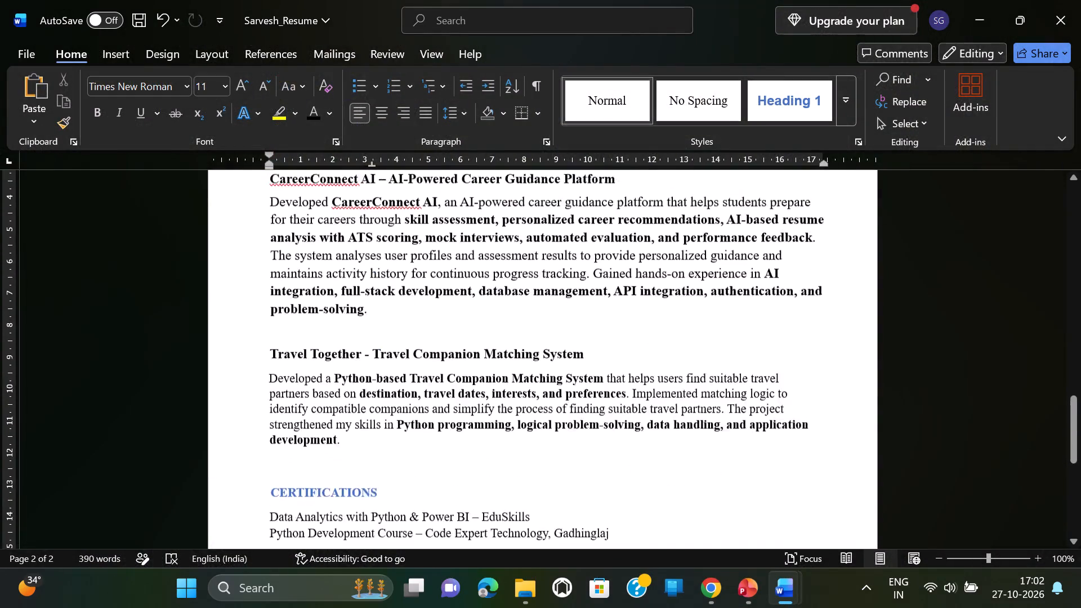
scroll(606, 386, "up", 20)
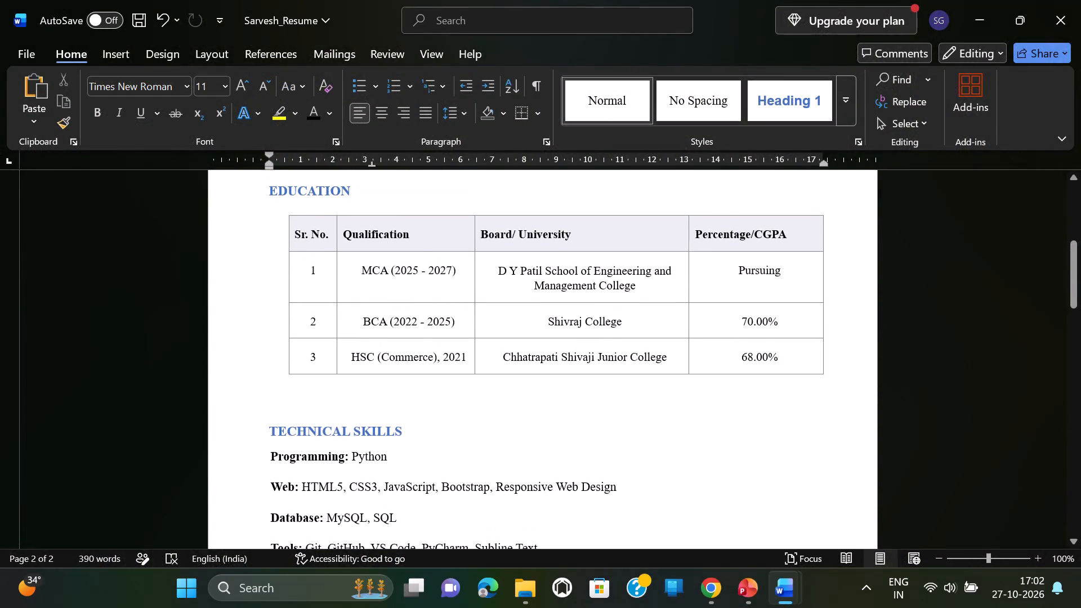
key("ctrl+s")
scroll(606, 386, "up", 4)
key("ctrl+s")
Centre the two contact lines, location and contact details plus GitHub and LinkedIn, beneath the name heading.
scroll(606, 386, "up", 3)
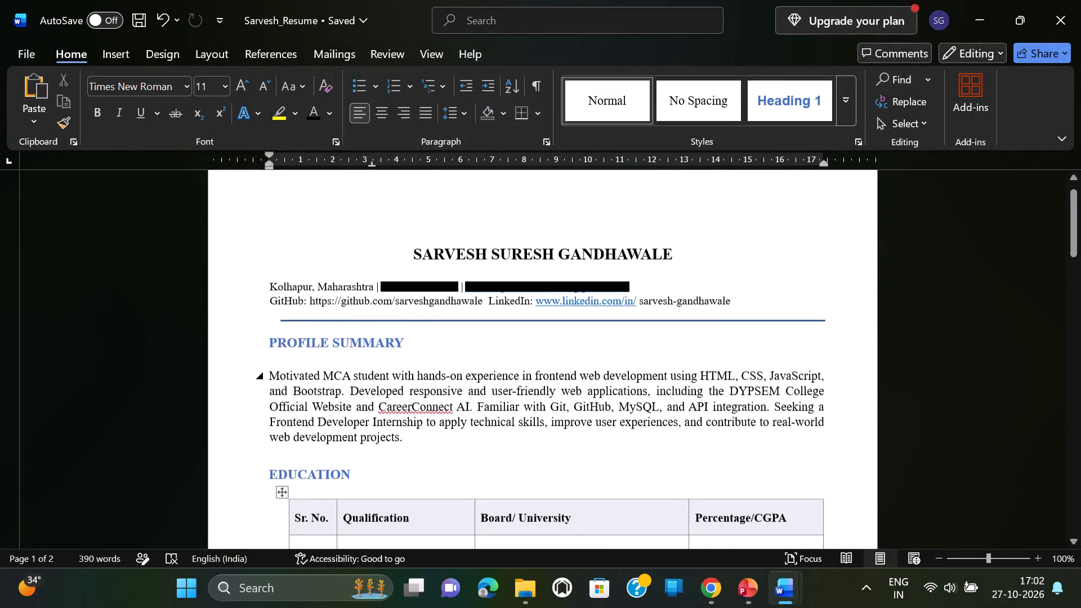
scroll(591, 361, "up", 4)
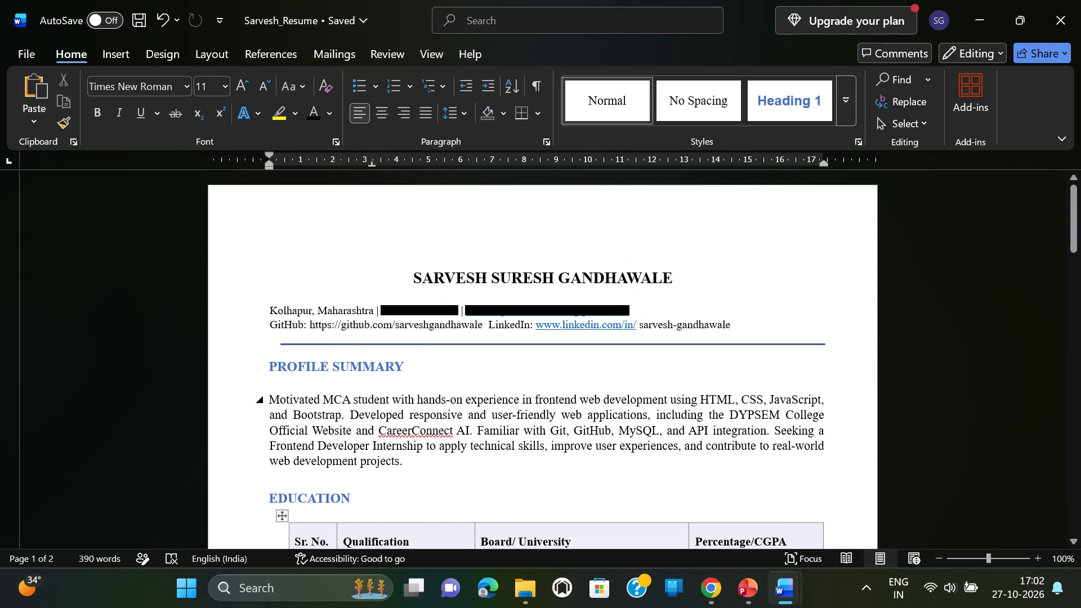
left_click_drag(749, 323, 273, 299)
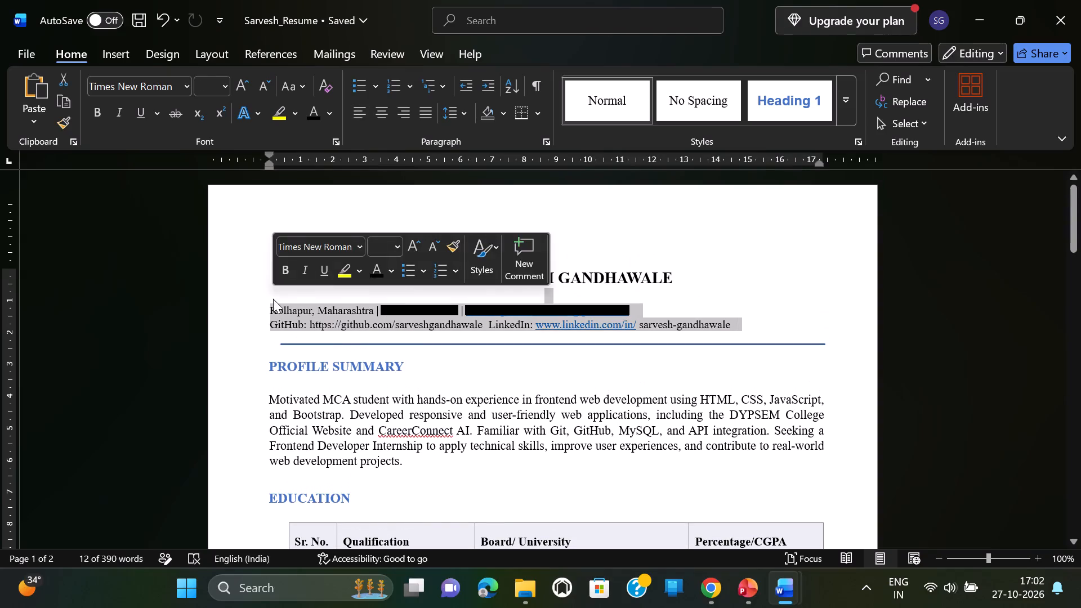
left_click(310, 336)
left_click_drag(265, 309, 698, 327)
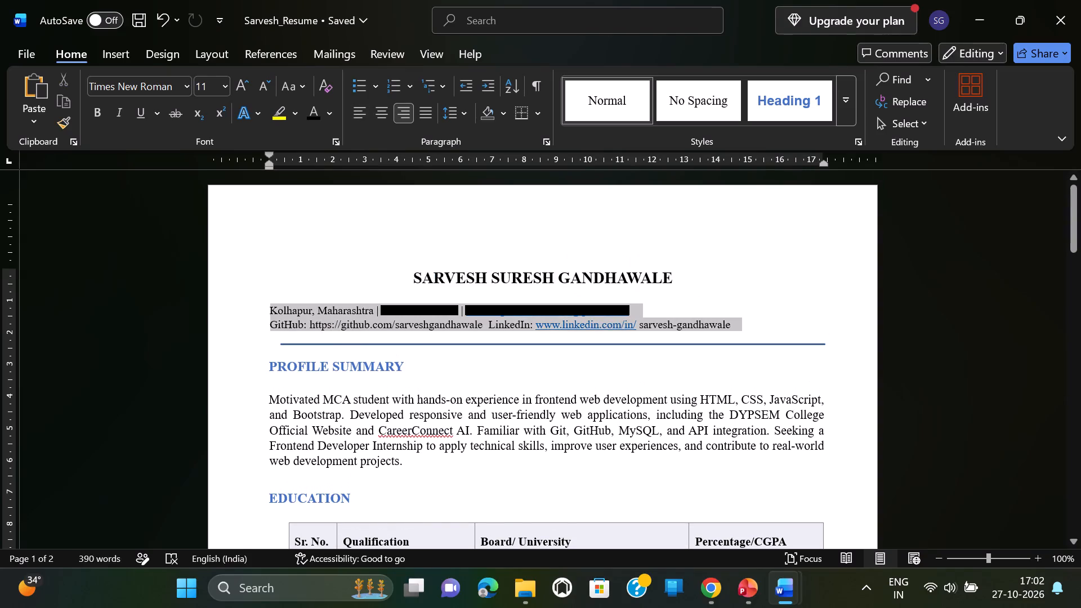
left_click_drag(698, 327, 707, 321)
left_click(381, 114)
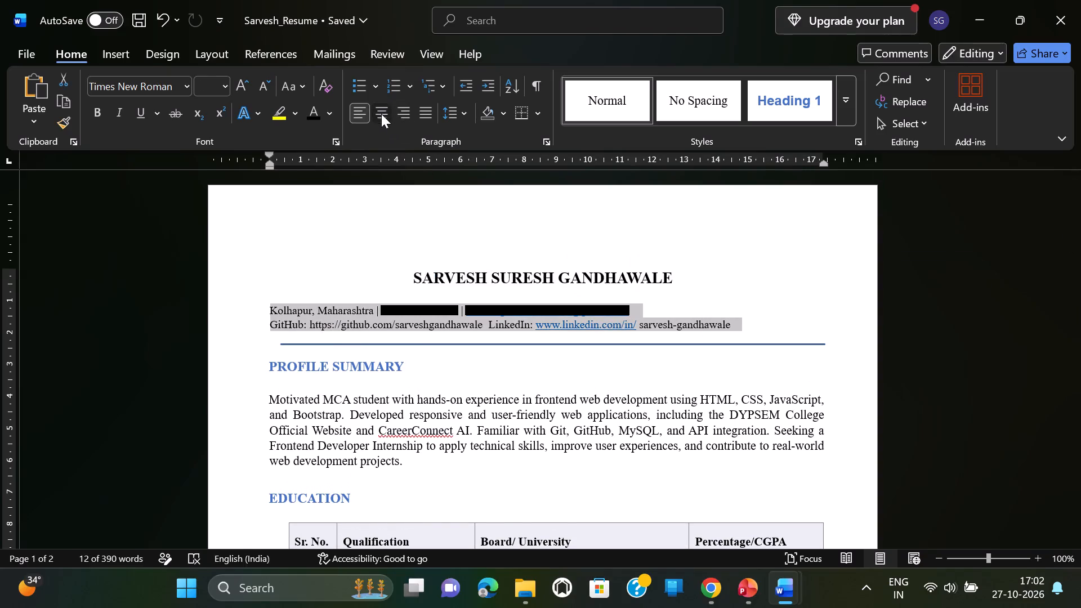
left_click(373, 282)
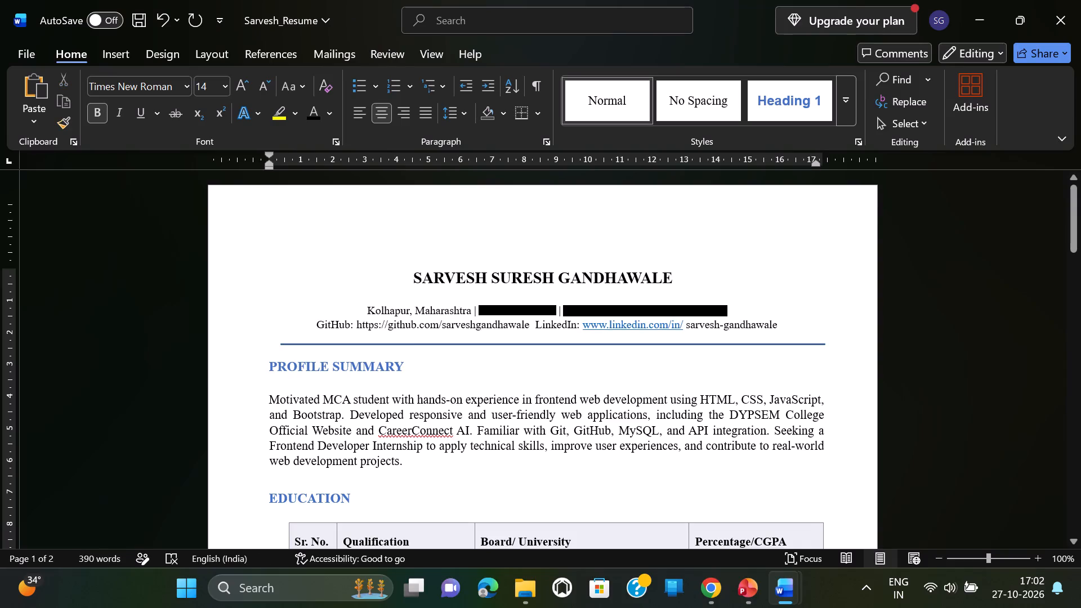
scroll(535, 375, "up", 2)
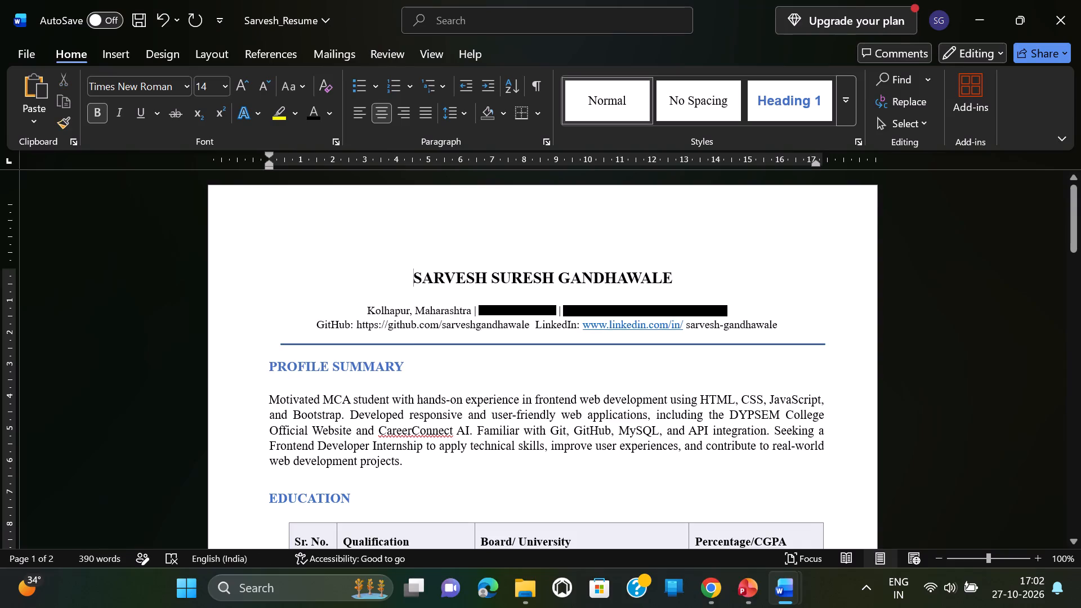
left_click(497, 244)
left_click(496, 253)
Remove the blank lines between the Programming, Web, Database, Tools and Soft Skill lines under Technical Skills.
scroll(408, 399, "down", 1)
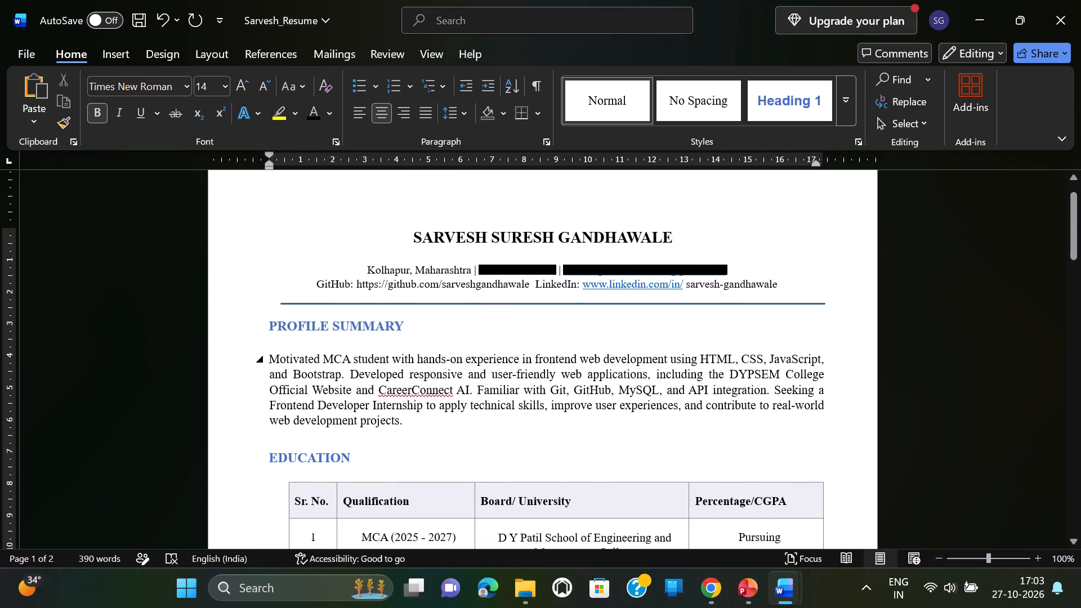
scroll(409, 382, "down", 8)
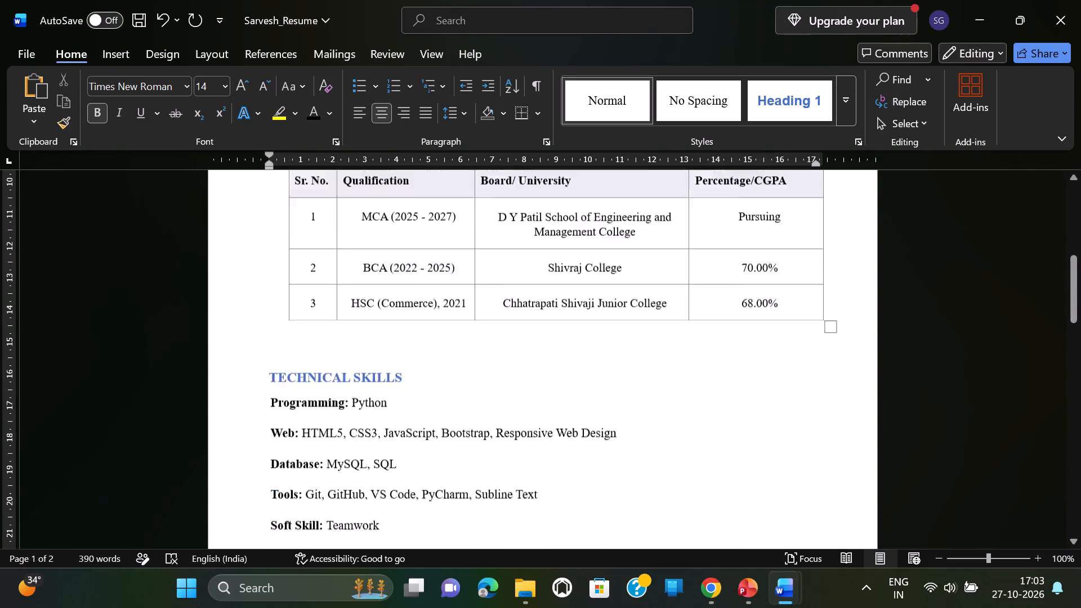
scroll(420, 395, "down", 4)
left_click(381, 344)
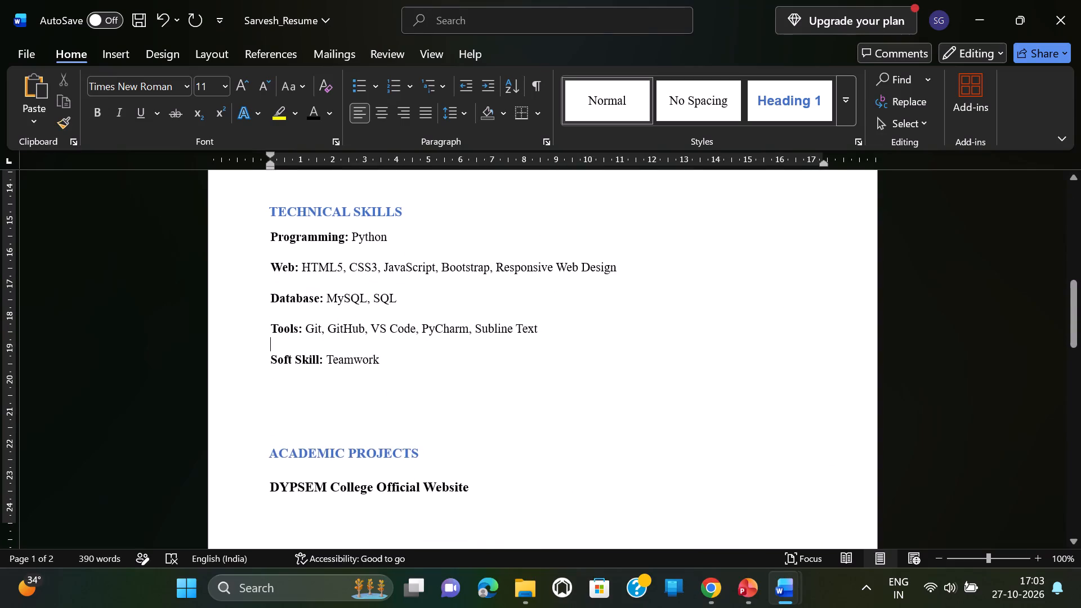
key("BackSpace")
key("BackSpace")
key("BackSpace")
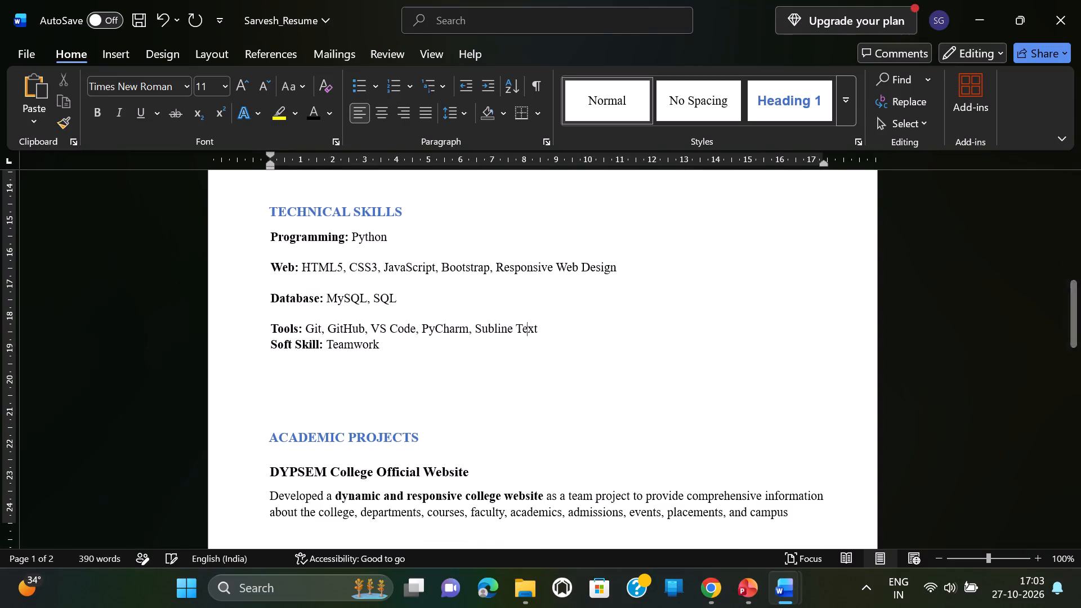
left_click(369, 307)
key("BackSpace")
key("BackSpace")
key("BackSpace")
left_click(363, 279)
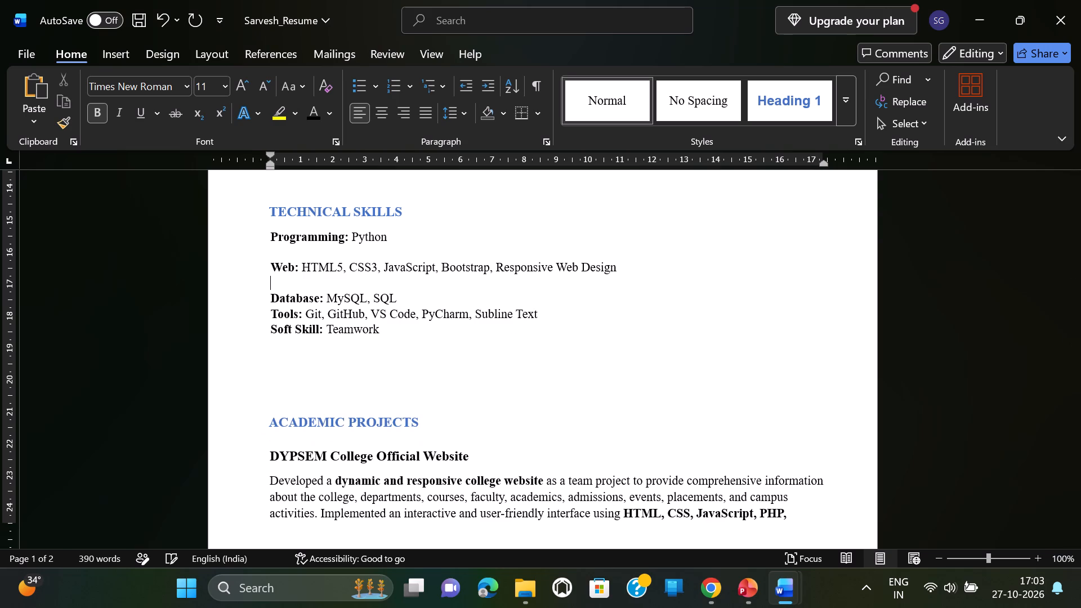
key("BackSpace")
key("BackSpace")
key("BackSpace")
left_click(369, 254)
key("BackSpace")
key("BackSpace")
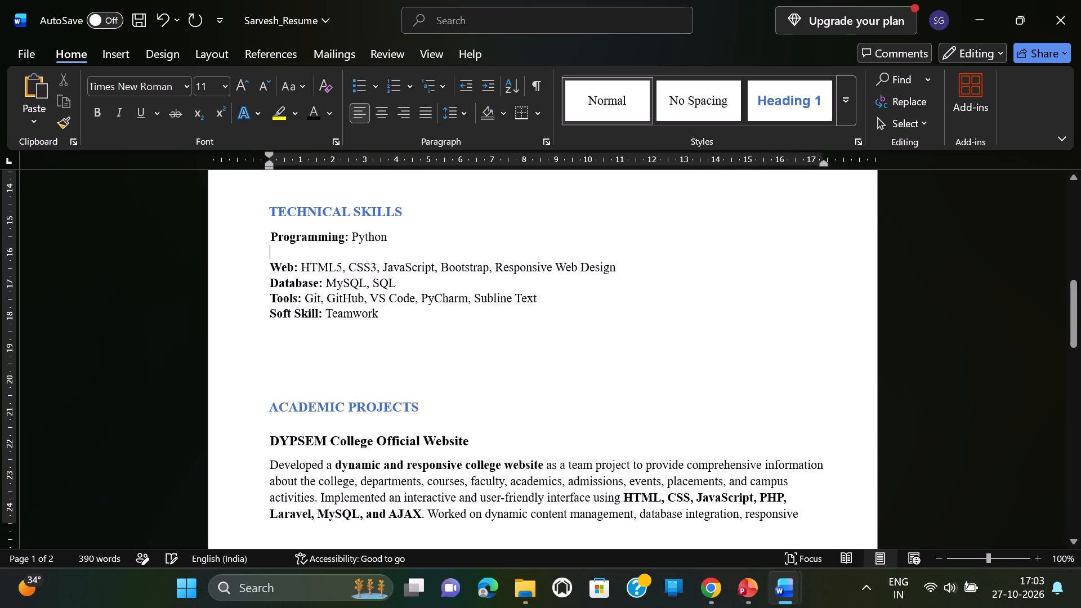
key("BackSpace")
Set the line spacing of the five Technical Skills lines, from Programming to Soft Skill, to 1.5.
left_click_drag(404, 306, 267, 247)
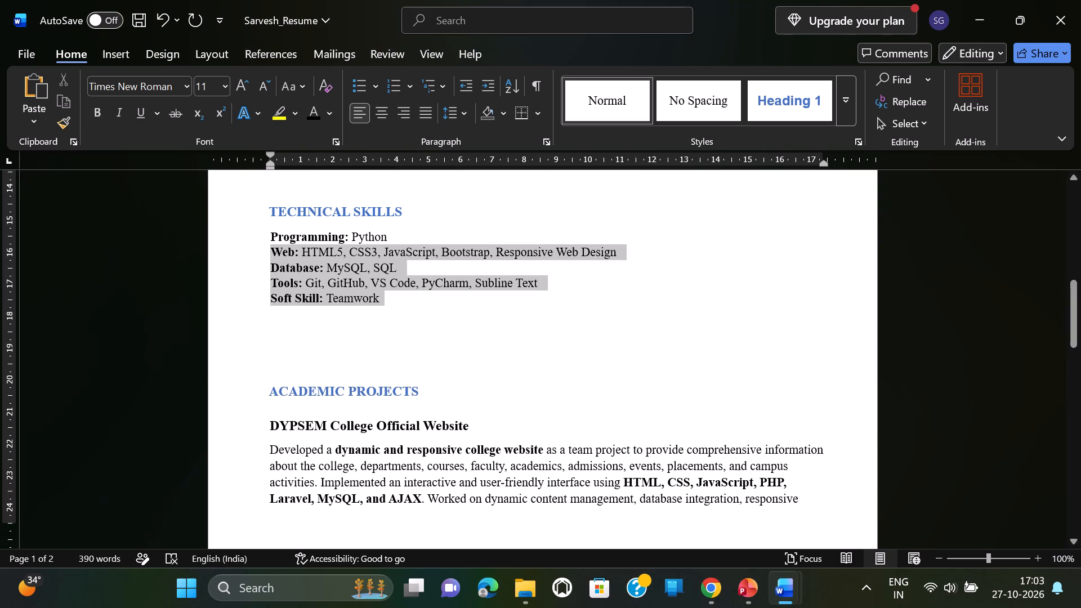
left_click_drag(267, 247, 267, 237)
left_click(471, 117)
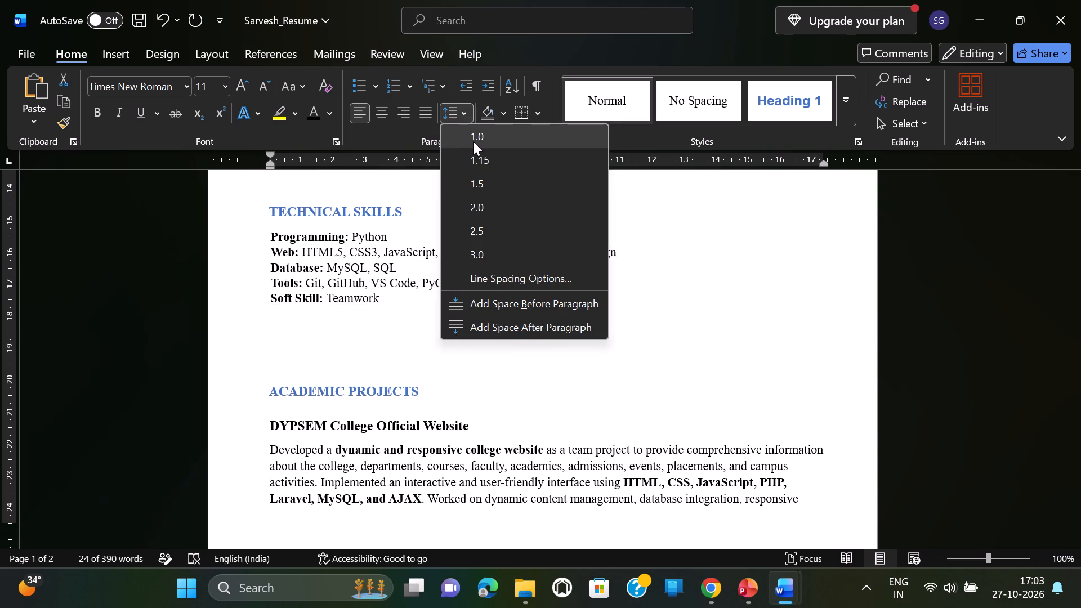
left_click(473, 176)
Reduce the gap between the Soft Skill line and the Academic Projects heading to a single blank line.
left_click(400, 343)
left_click_drag(353, 401, 351, 348)
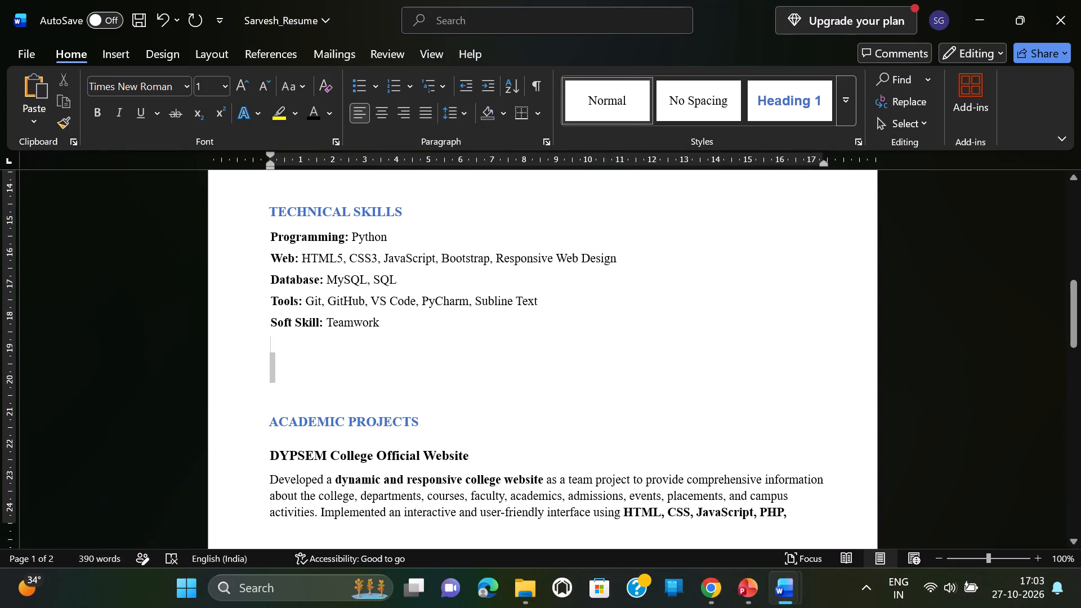
left_click_drag(351, 348, 351, 347)
key("BackSpace")
key("BackSpace")
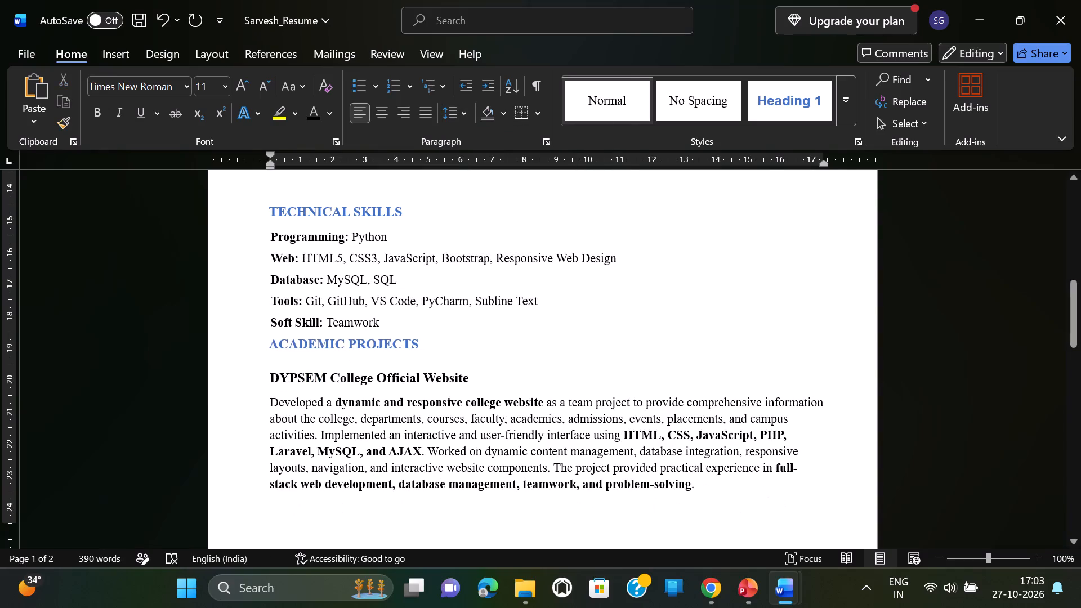
key("Return")
Examine the first page's spacing from the name header through Education and Technical Skills to the first academic project.
scroll(509, 360, "down", 8)
scroll(508, 361, "up", 4)
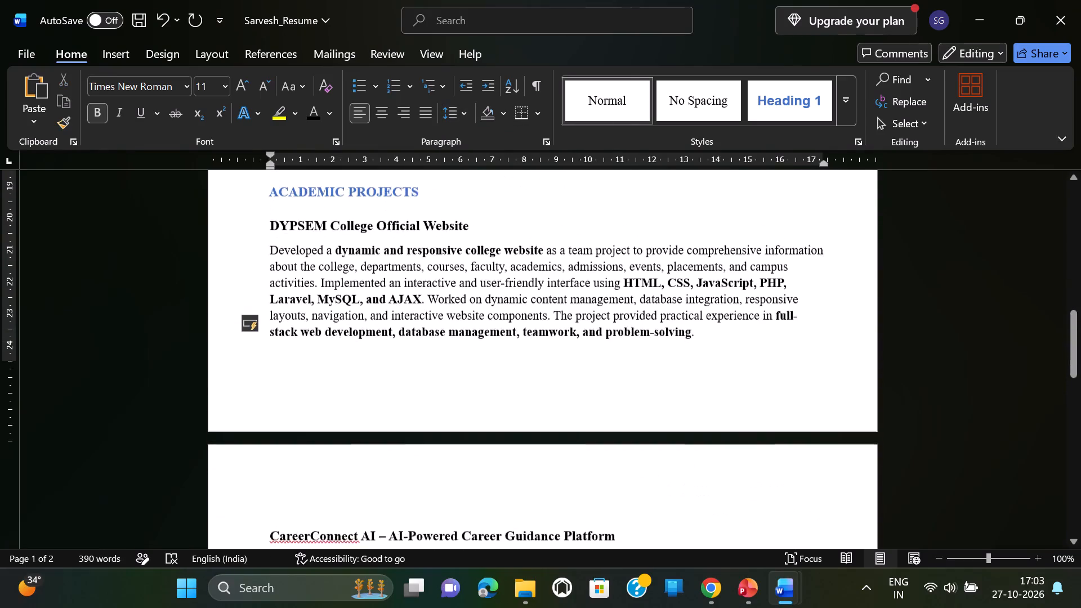
scroll(634, 382, "up", 10)
scroll(508, 392, "up", 5)
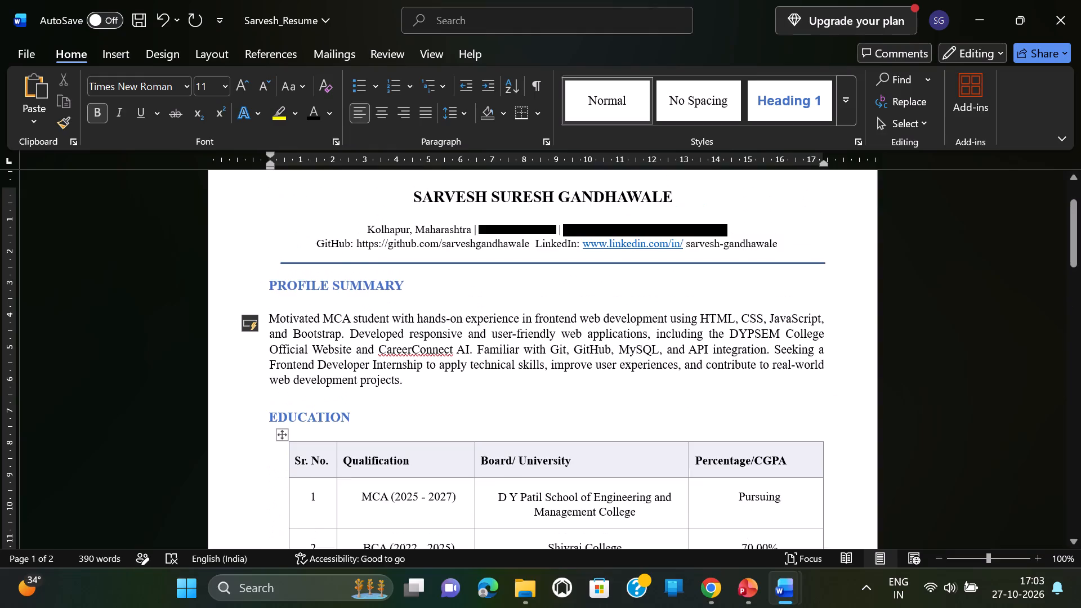
scroll(508, 392, "down", 6)
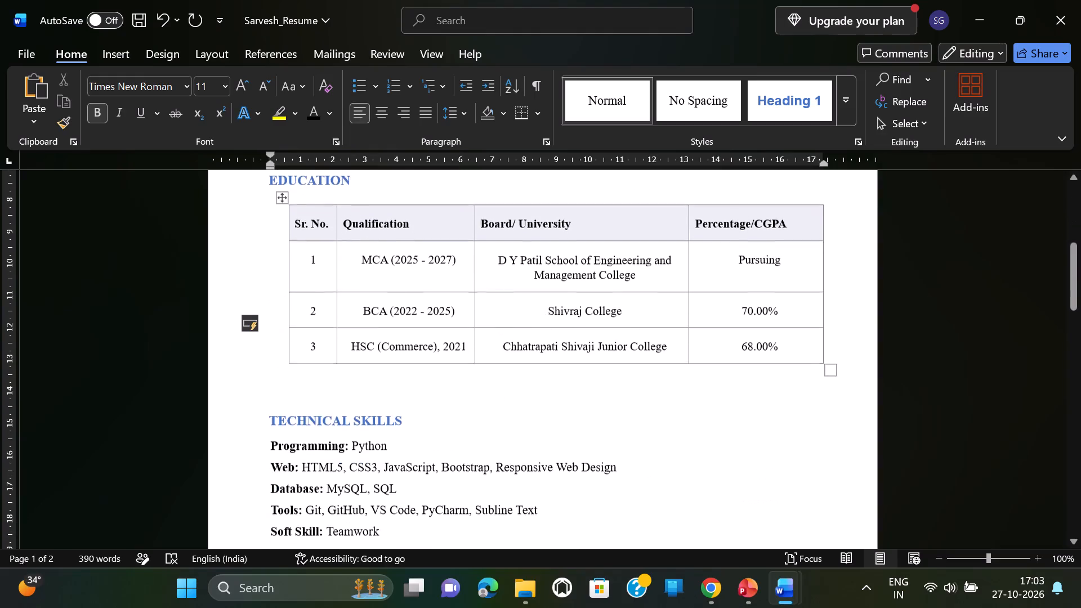
scroll(516, 405, "up", 2)
scroll(739, 445, "down", 3)
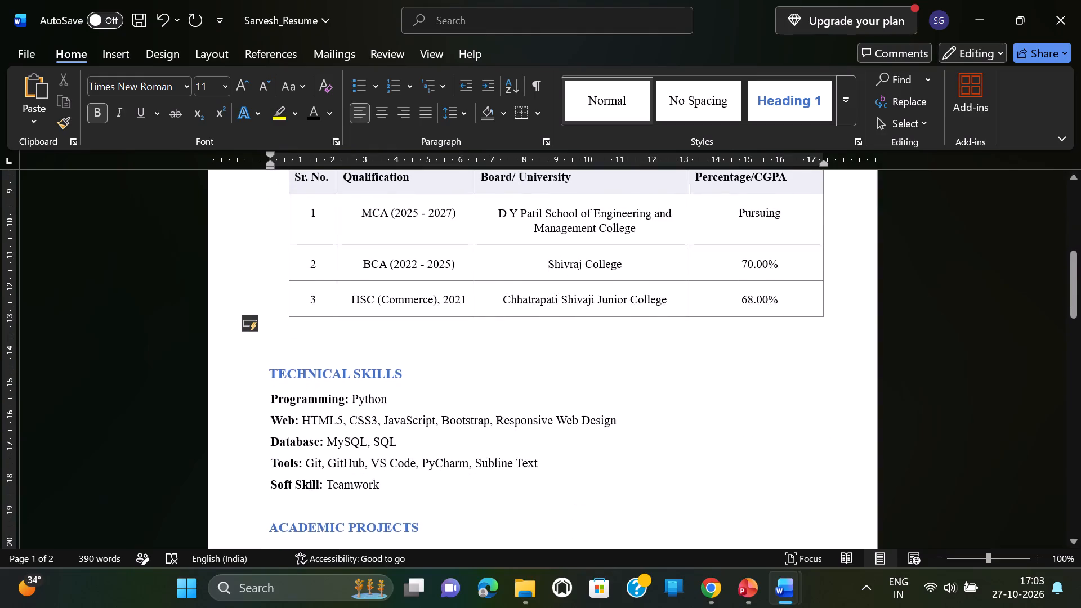
scroll(739, 445, "up", 3)
Delete the Languages section at the end of the resume, including its heading and the English, Hindi and Marathi list.
scroll(739, 445, "down", 16)
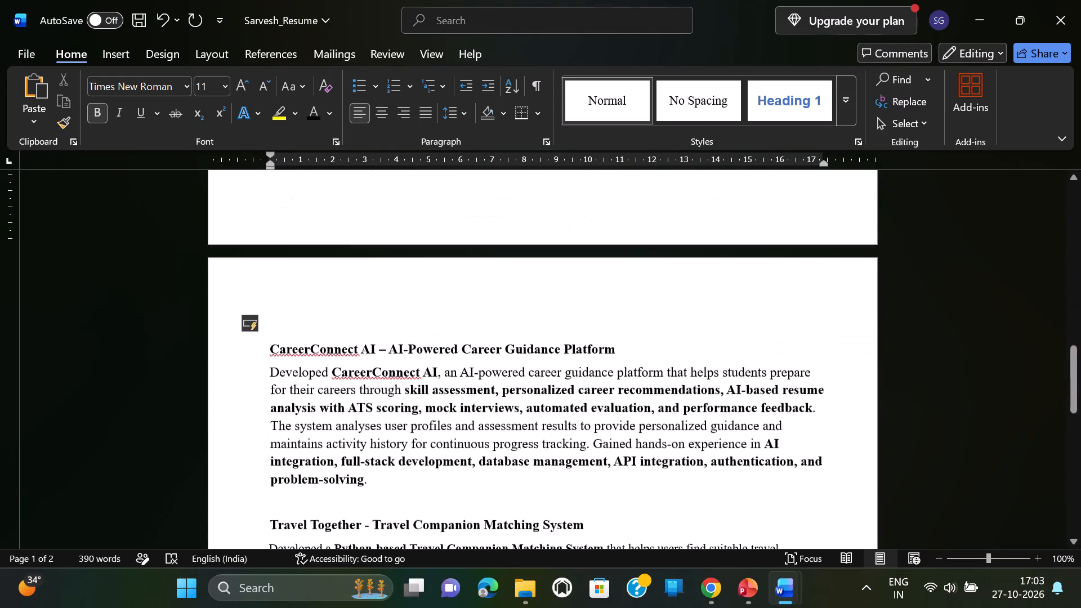
scroll(737, 449, "down", 3)
scroll(626, 437, "down", 7)
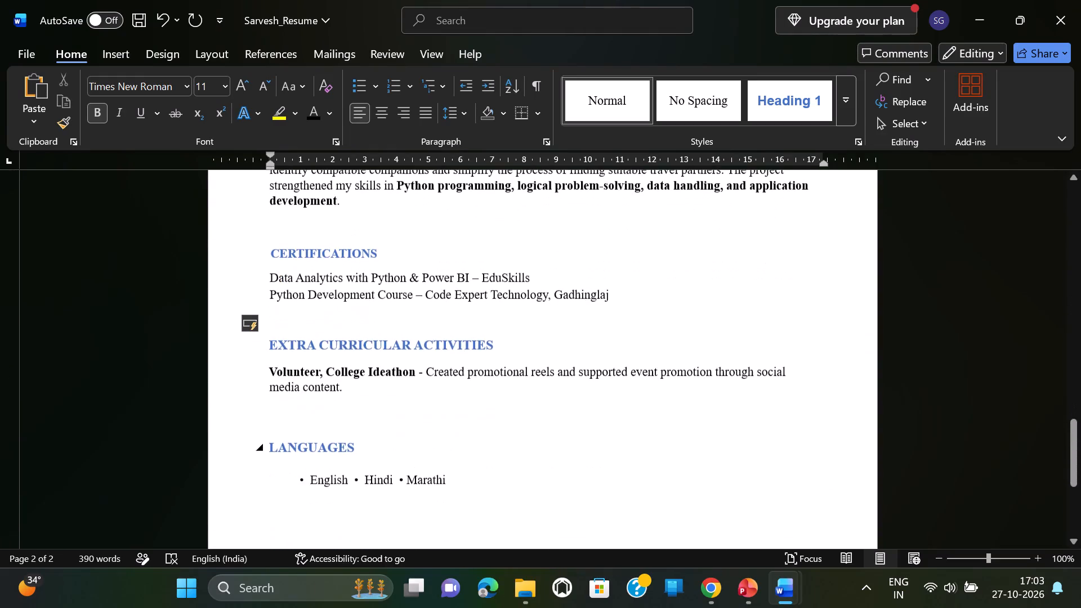
left_click_drag(486, 486, 255, 439)
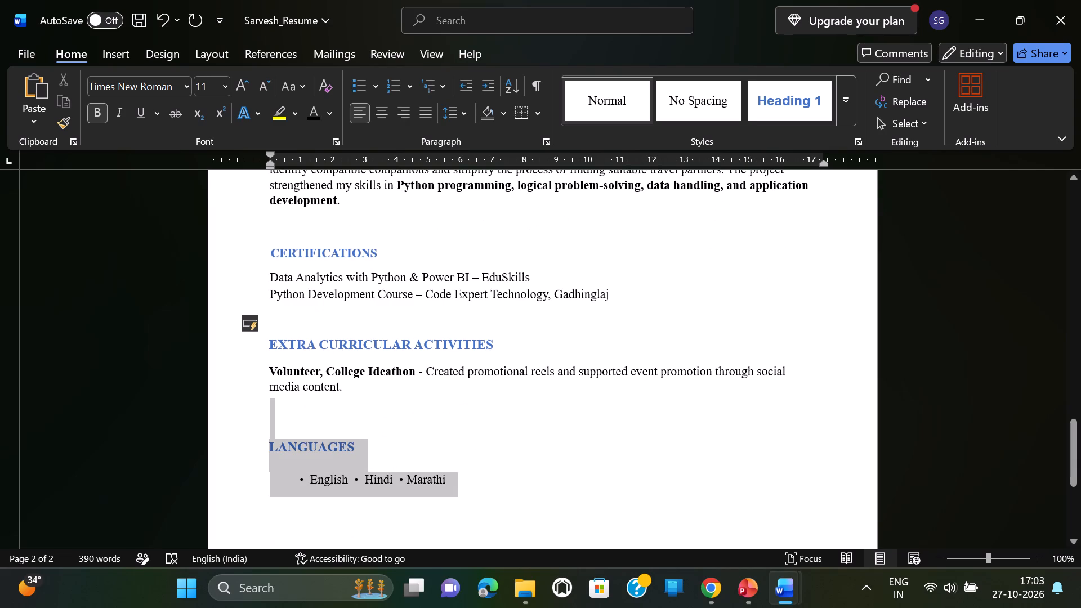
left_click_drag(255, 439, 262, 451)
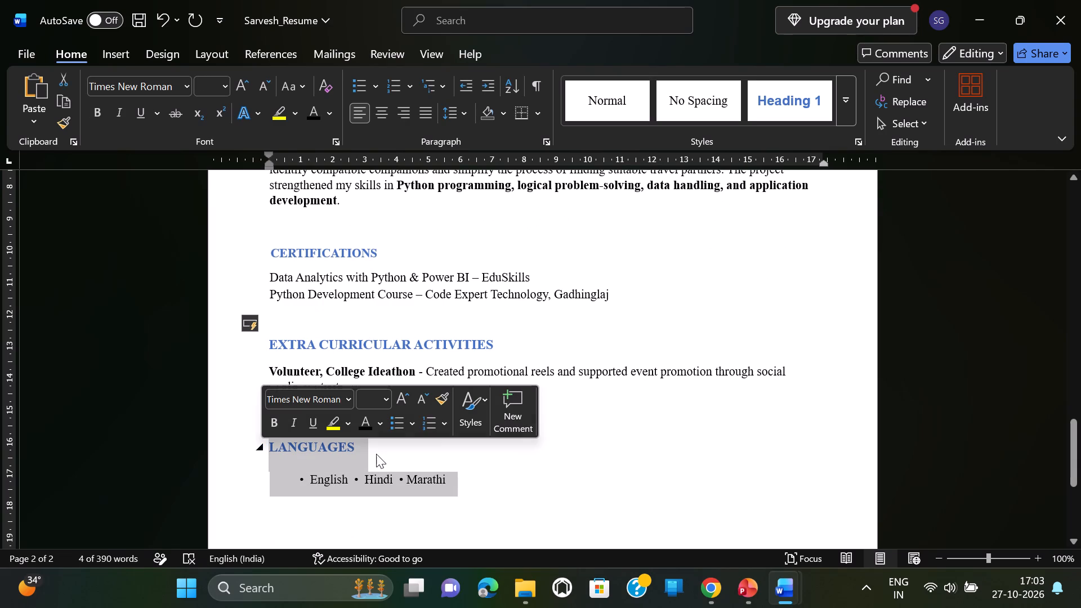
key("BackSpace")
key("BackSpace")
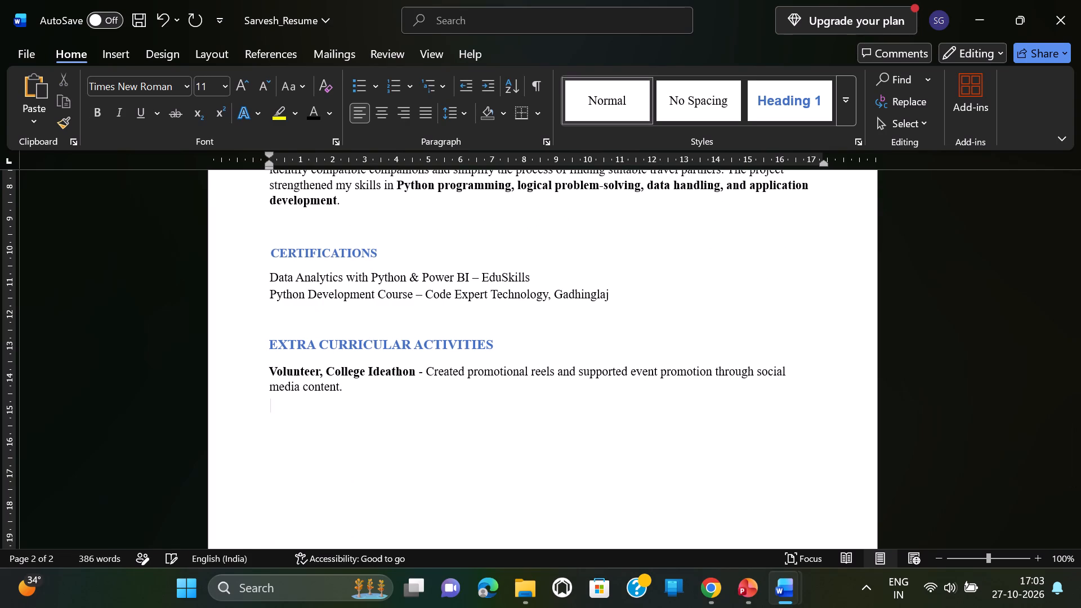
Save the edited resume and close the document.
key("ctrl+s")
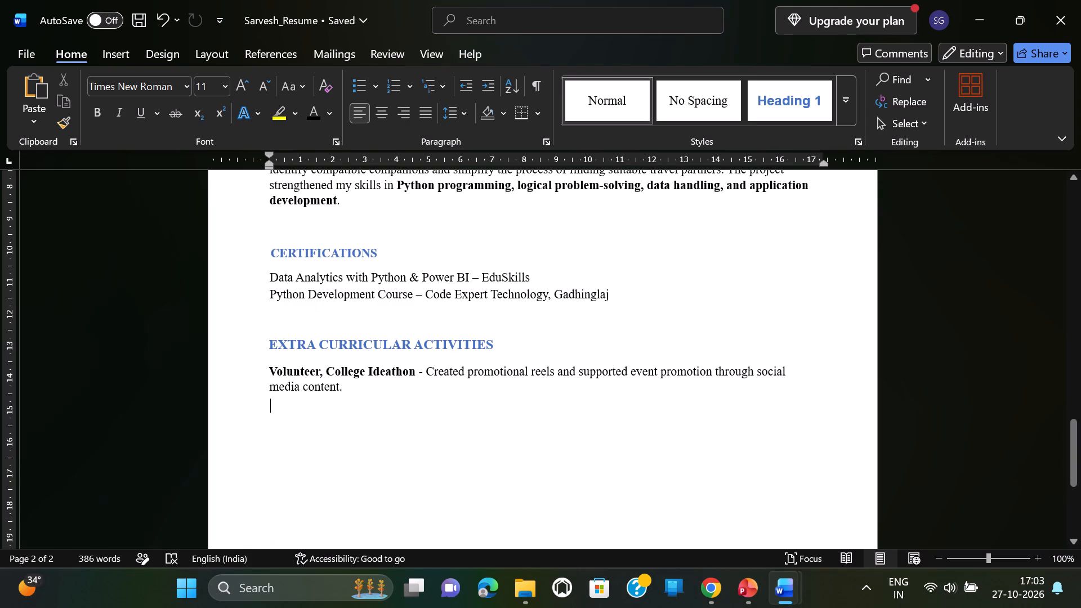
scroll(543, 436, "up", 2)
scroll(544, 436, "down", 2)
left_click(1080, 0)
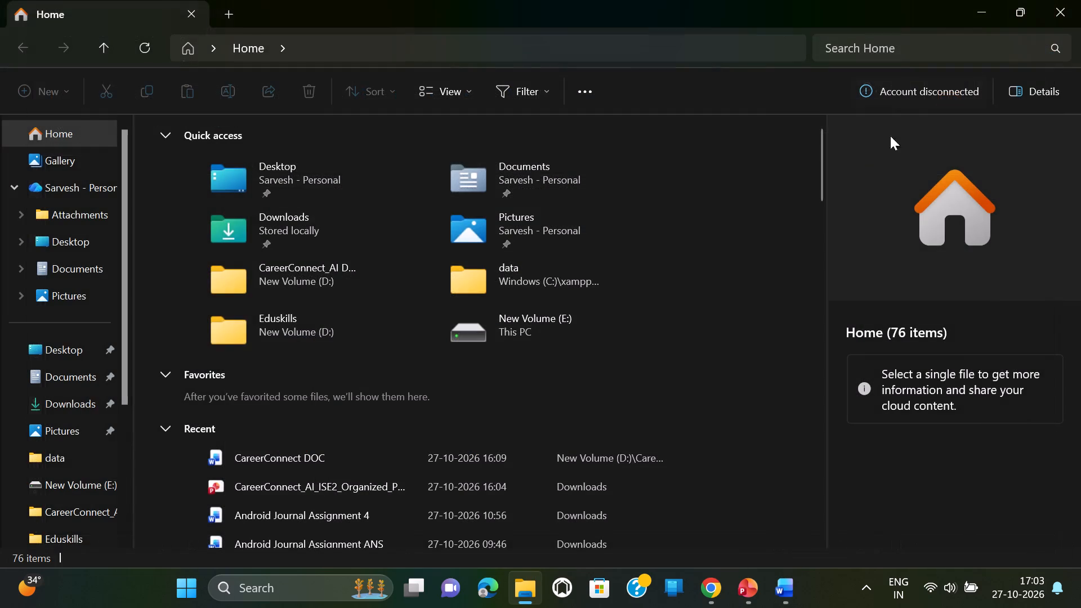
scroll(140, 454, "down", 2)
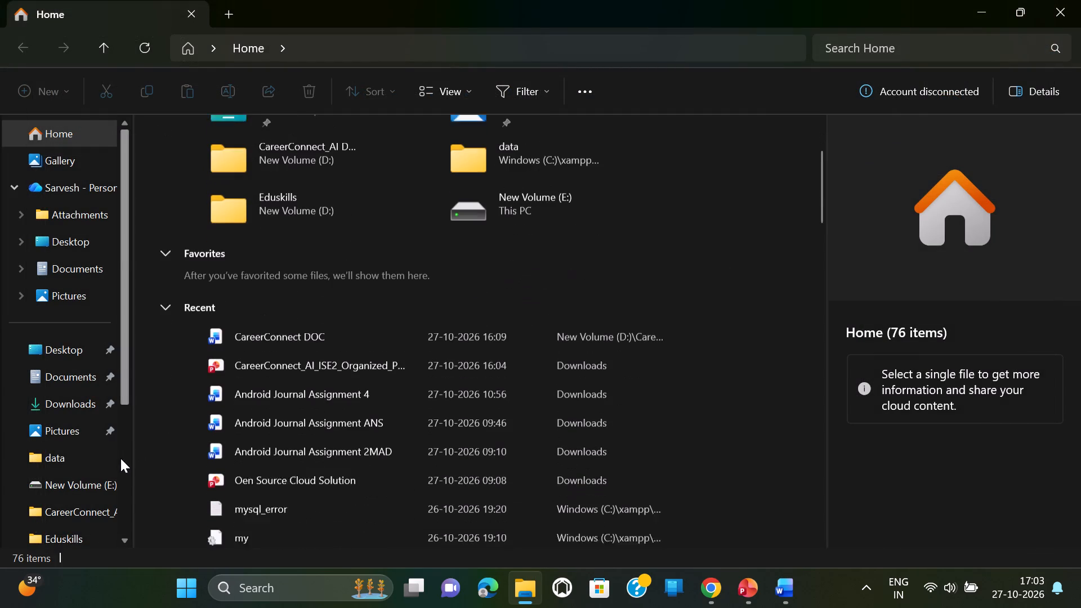
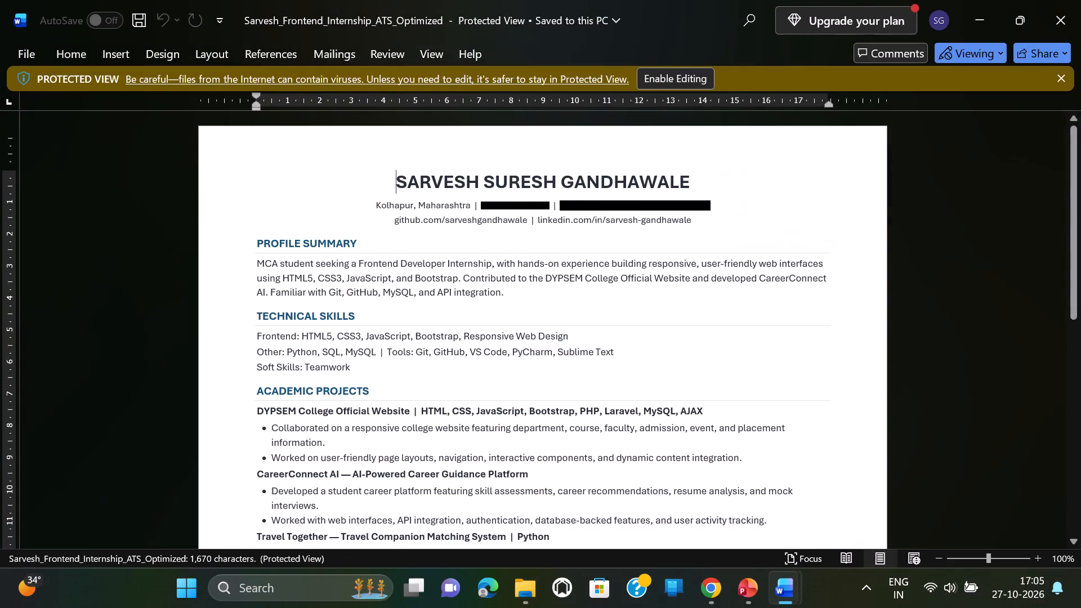
left_click(659, 91)
left_click(659, 82)
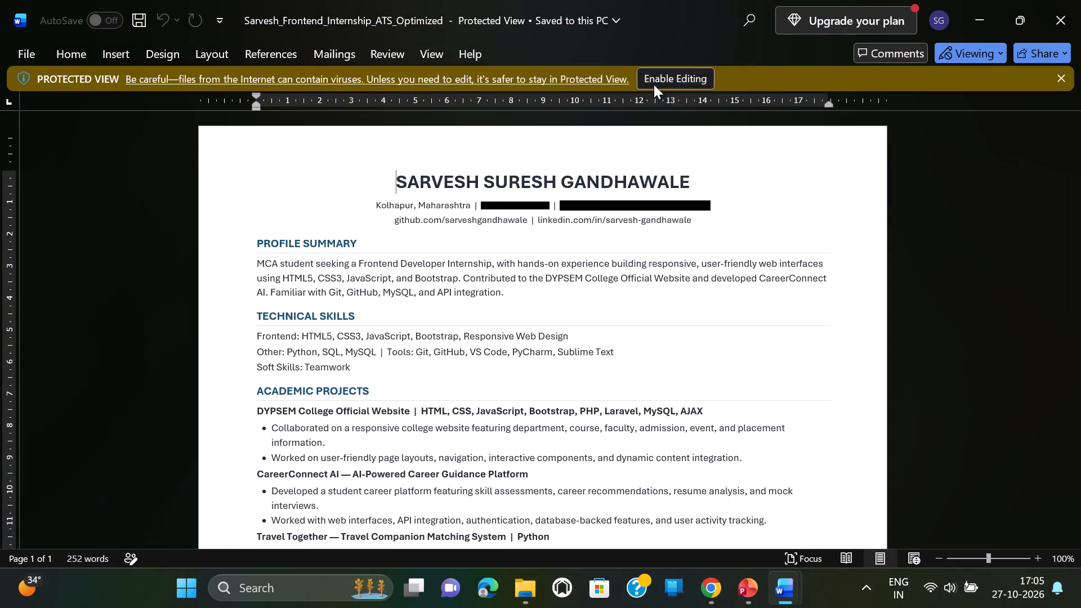
Insert two blank lines above the Additional Information heading, two above Certifications, and one above Education.
scroll(449, 303, "down", 8)
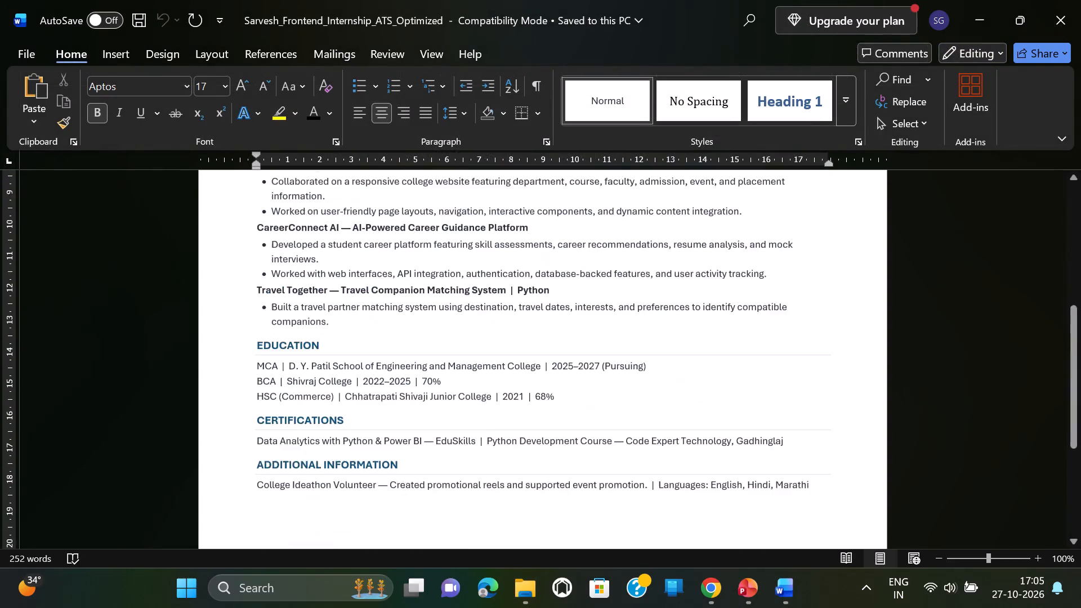
scroll(445, 321, "down", 4)
scroll(454, 373, "up", 3)
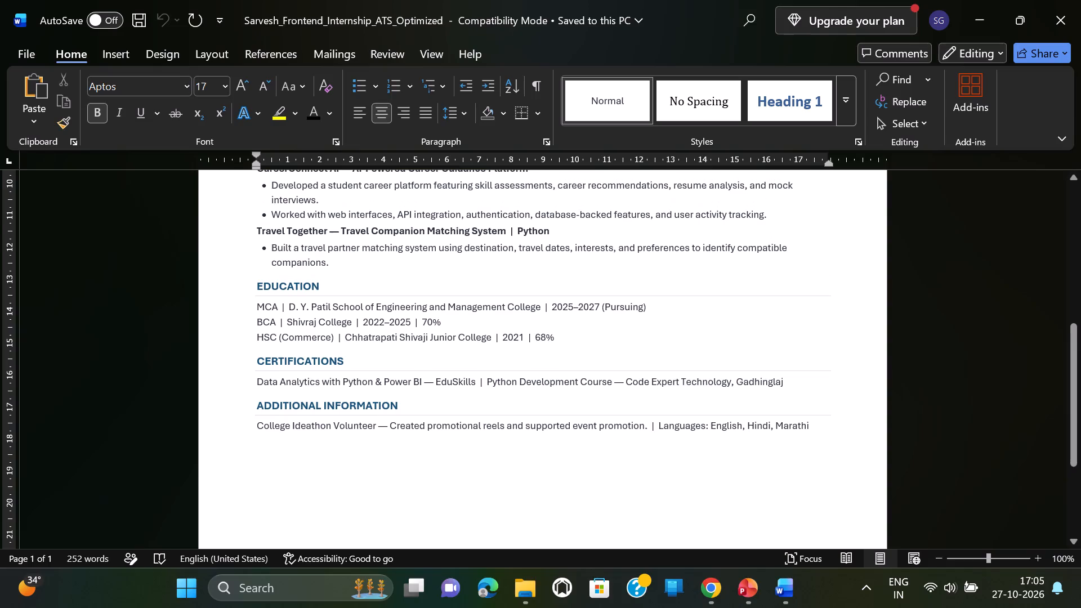
left_click(428, 395)
left_click(252, 406)
key("Return")
key("Return")
left_click(256, 359)
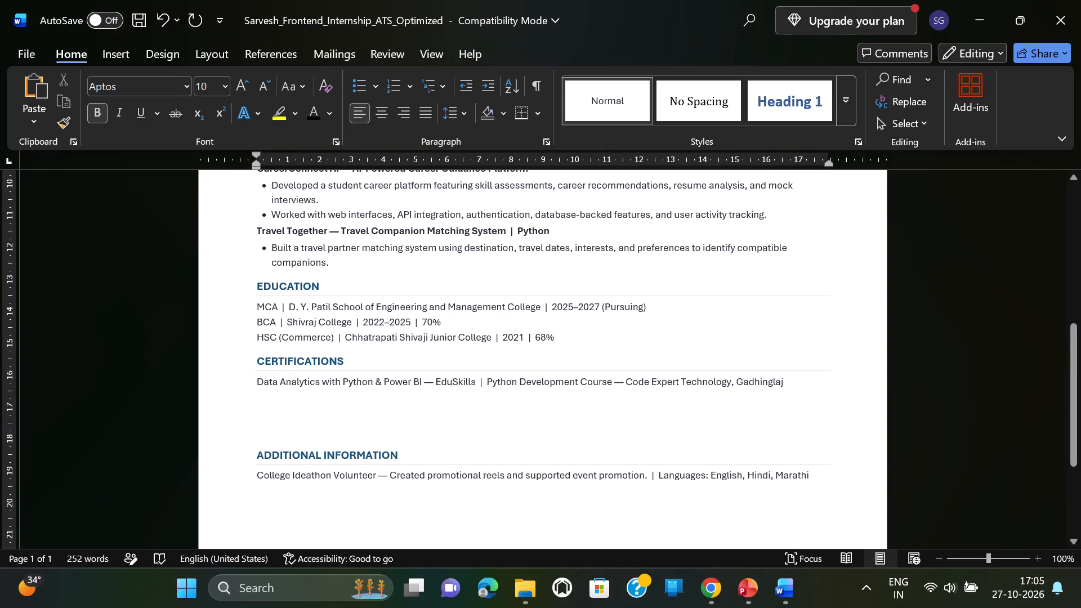
key("Return")
key("Return")
left_click(256, 283)
key("Return")
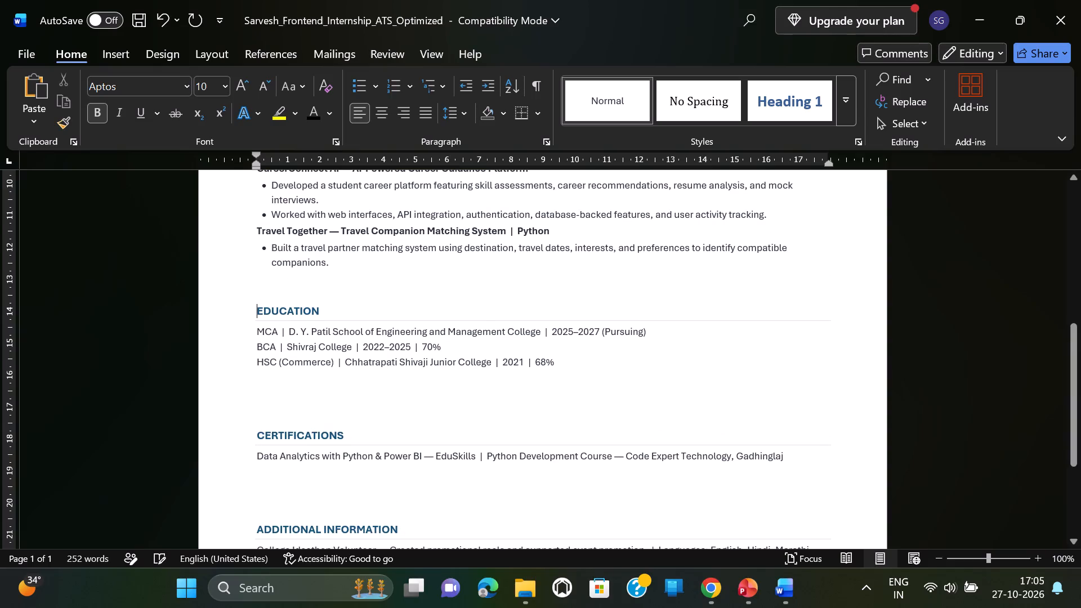
Insert one blank line above the Technical Skills heading and one above the Academic Projects heading.
scroll(272, 286, "up", 8)
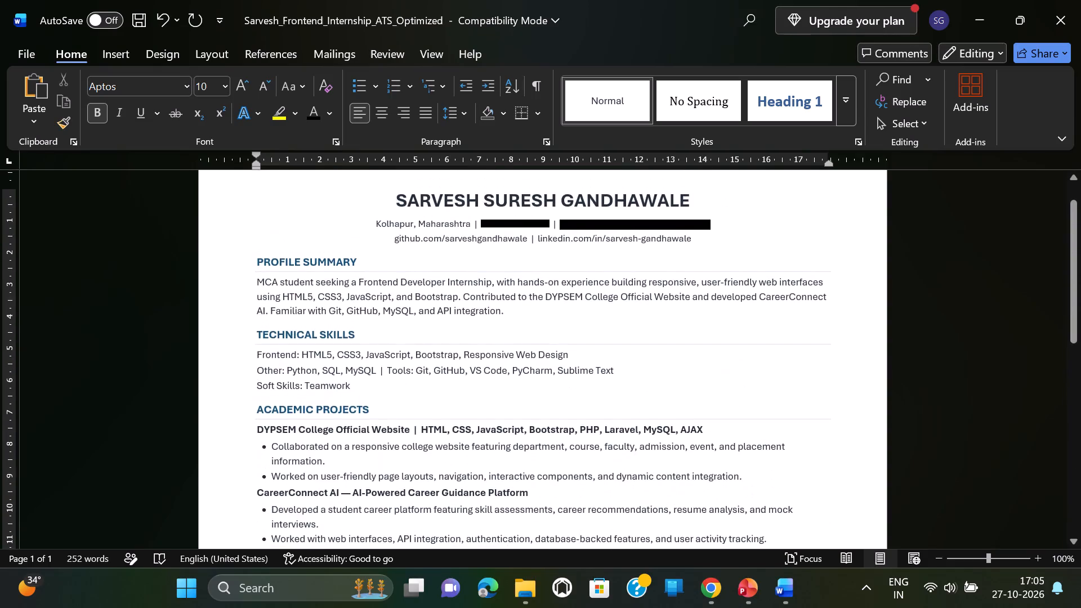
left_click(252, 332)
key("Return")
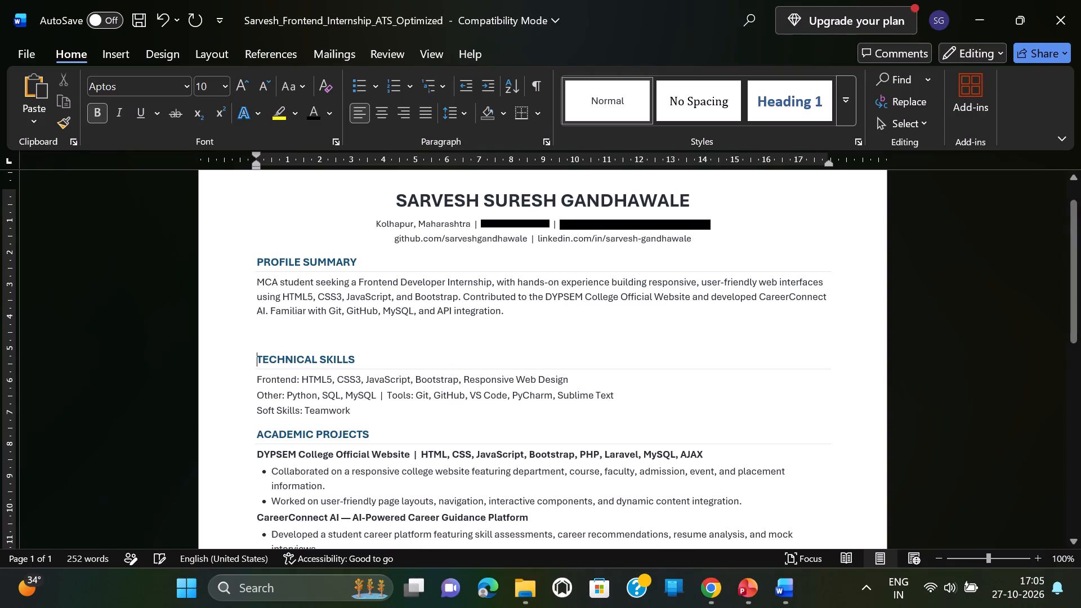
scroll(297, 365, "down", 1)
left_click(253, 391)
key("Return")
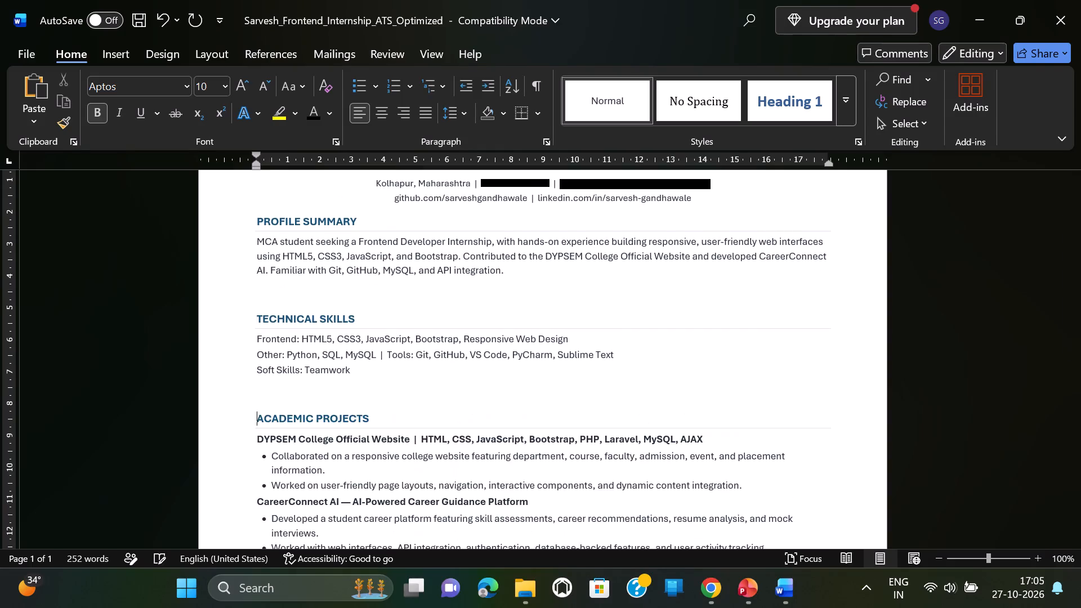
Examine the section spacing and page fit from the profile summary down to the end of the resume.
scroll(255, 392, "down", 8)
scroll(343, 376, "down", 4)
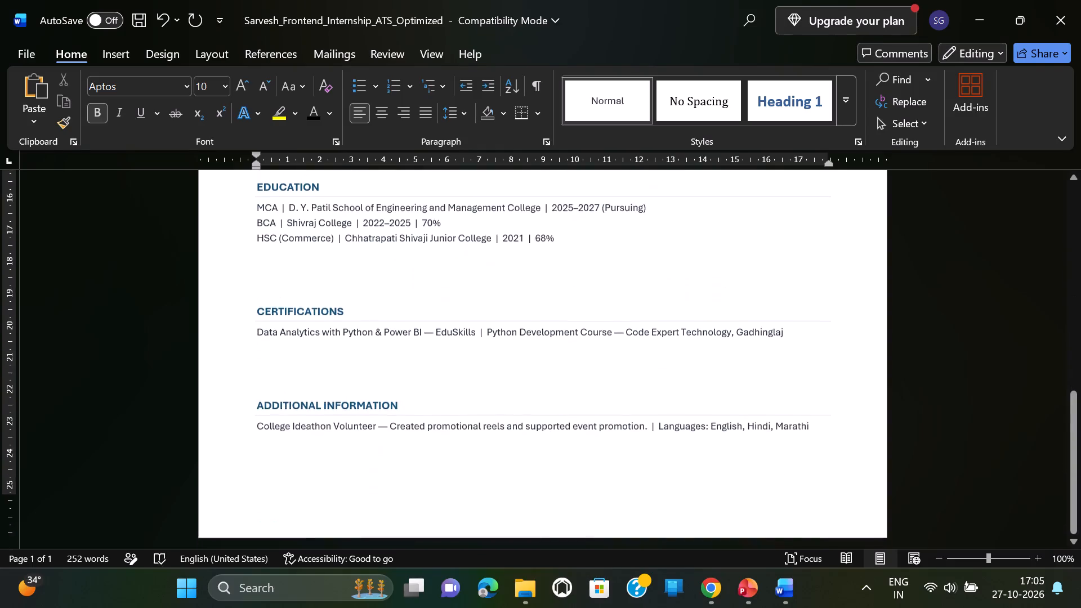
scroll(343, 376, "down", 4)
scroll(343, 375, "up", 10)
scroll(349, 390, "down", 1)
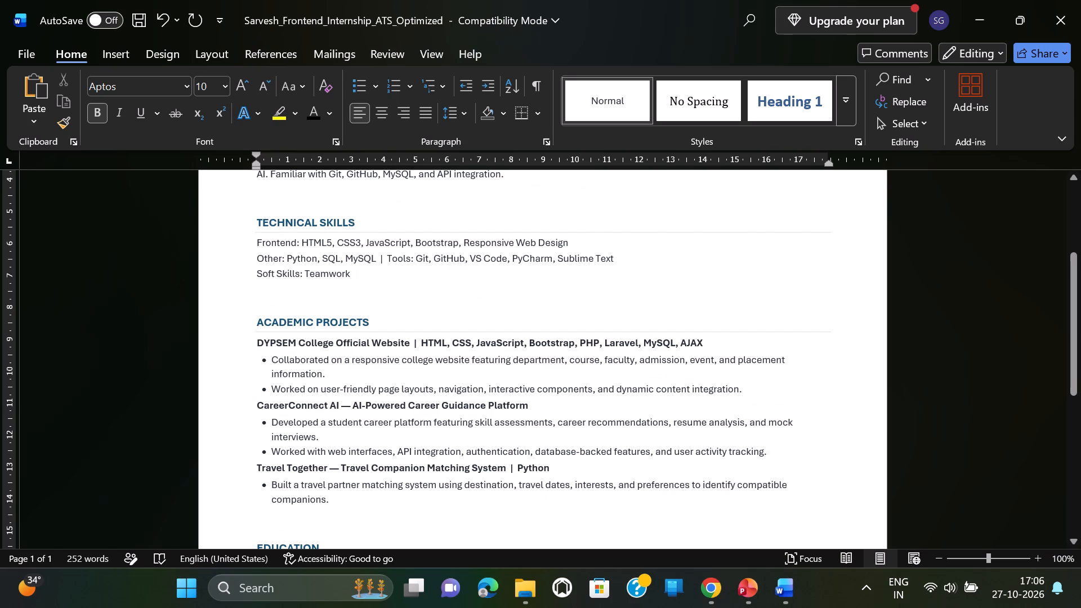
scroll(448, 345, "down", 1)
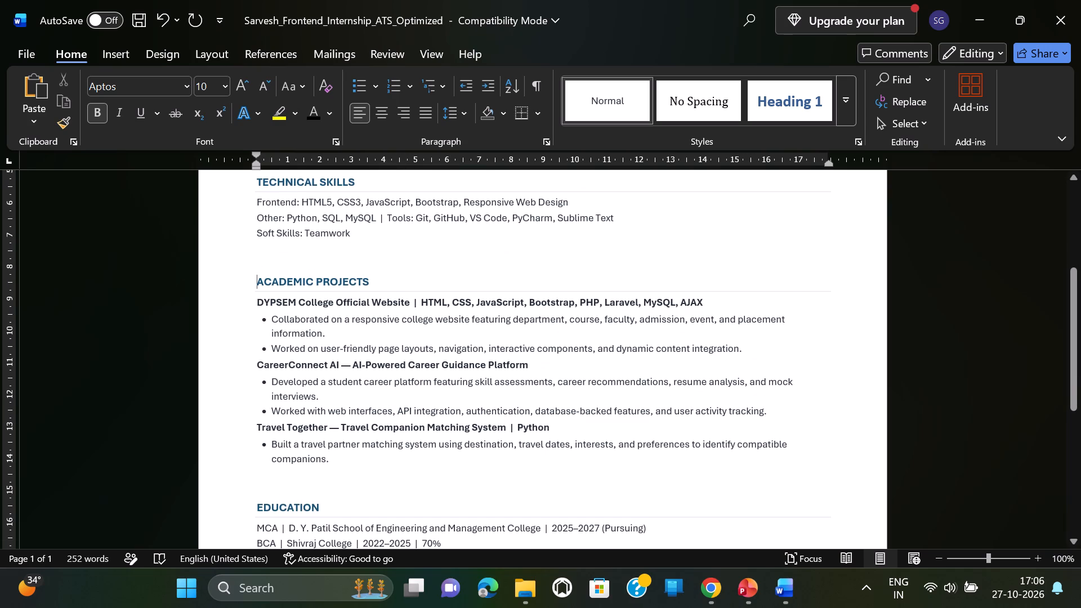
scroll(432, 350, "down", 1)
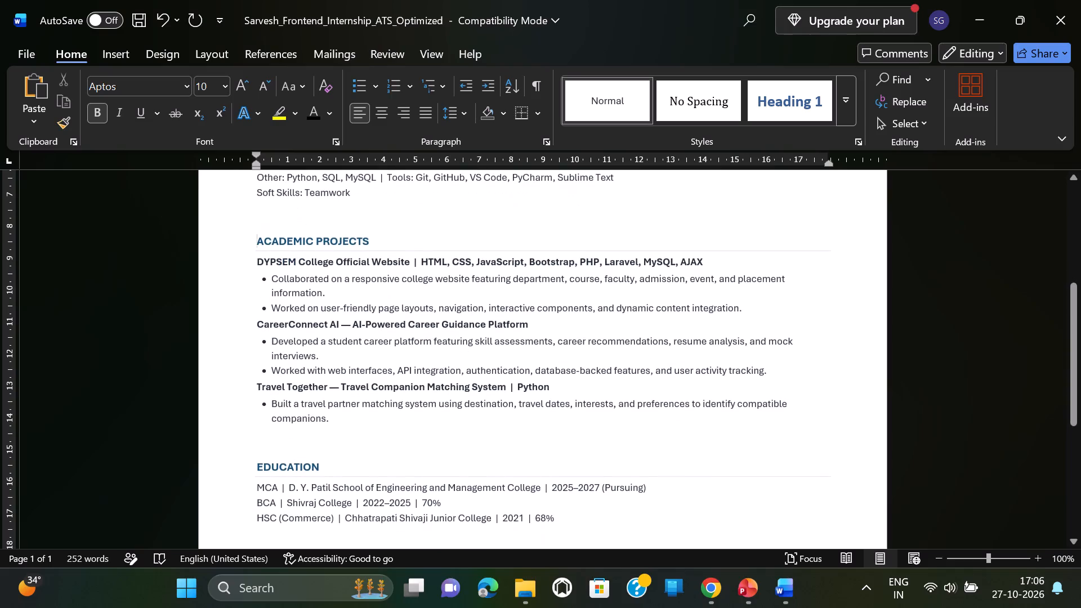
scroll(377, 340, "up", 4)
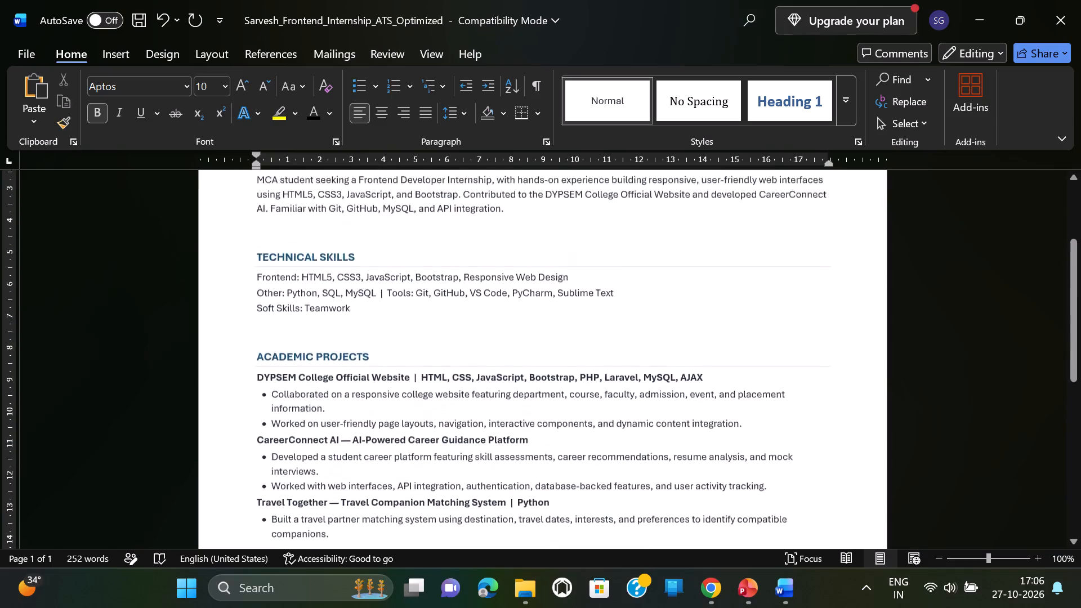
scroll(377, 340, "up", 1)
Change the font of the entire resume to Times New Roman.
key("ctrl+a")
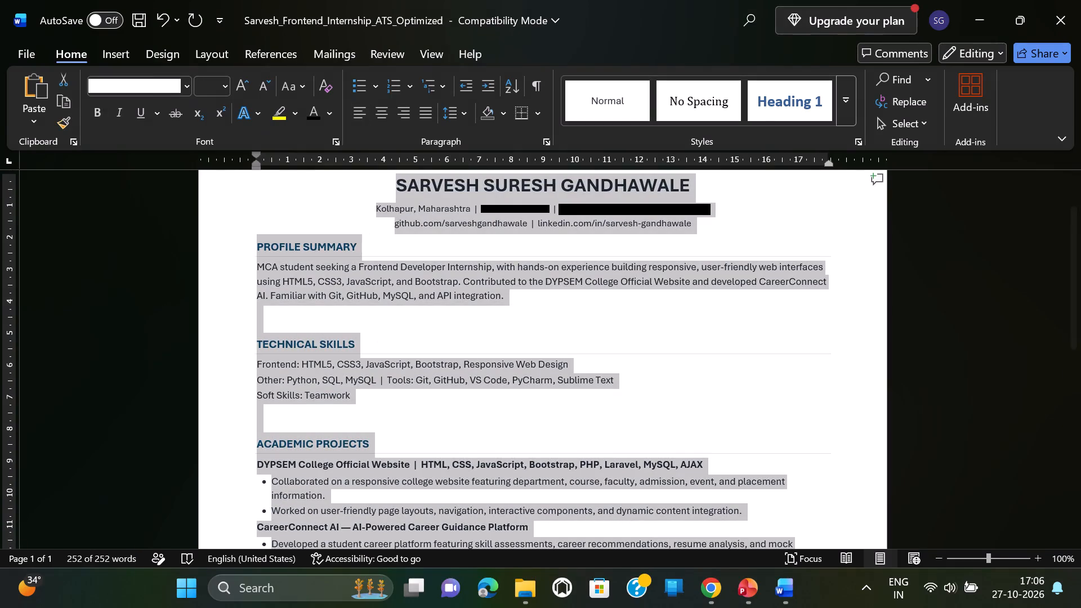
left_click(186, 90)
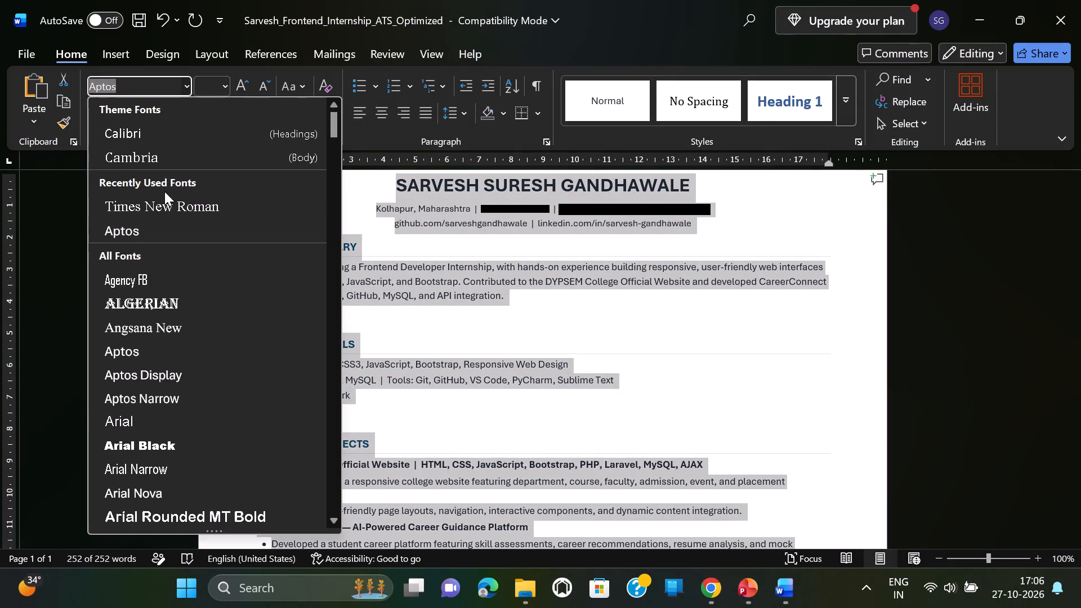
left_click(161, 206)
left_click(408, 305)
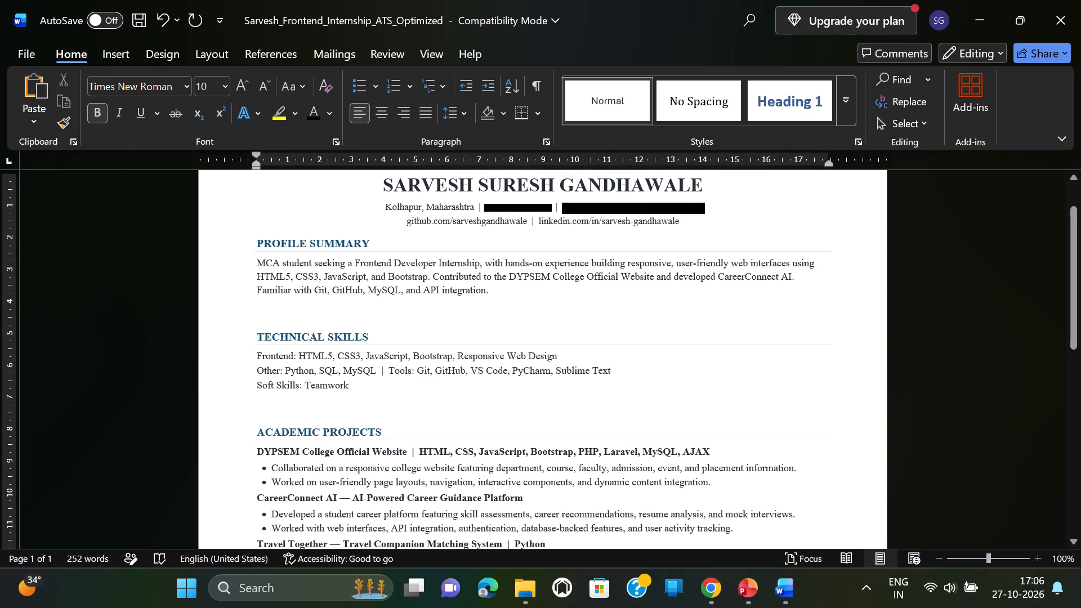
Move the Tools list in Technical Skills onto its own line, remove its leading separator and spaces, and save the document.
scroll(329, 326, "down", 1)
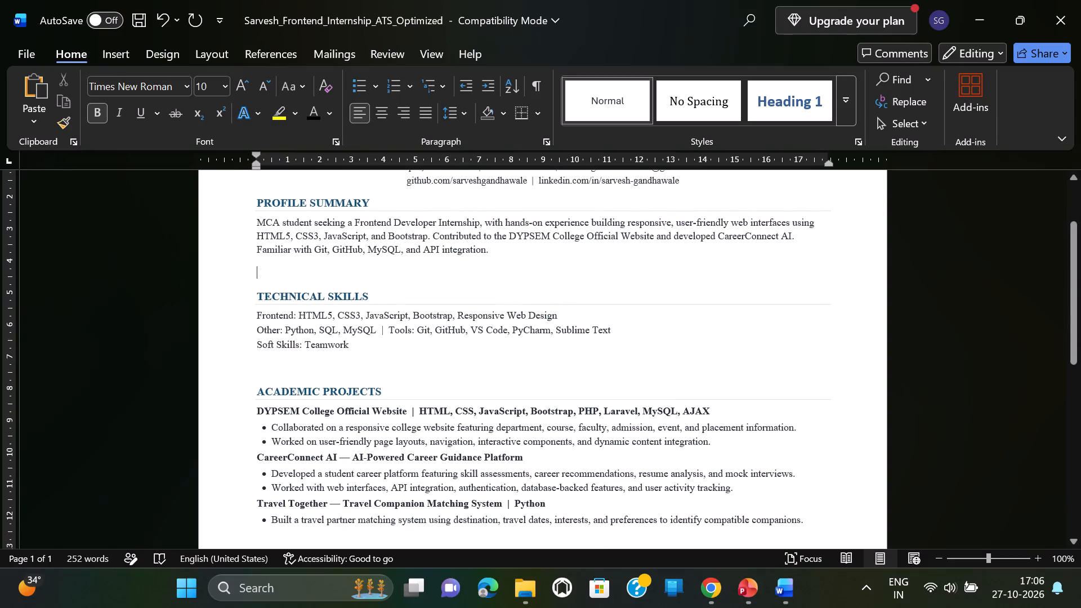
left_click(387, 332)
left_click(377, 331)
key("Return")
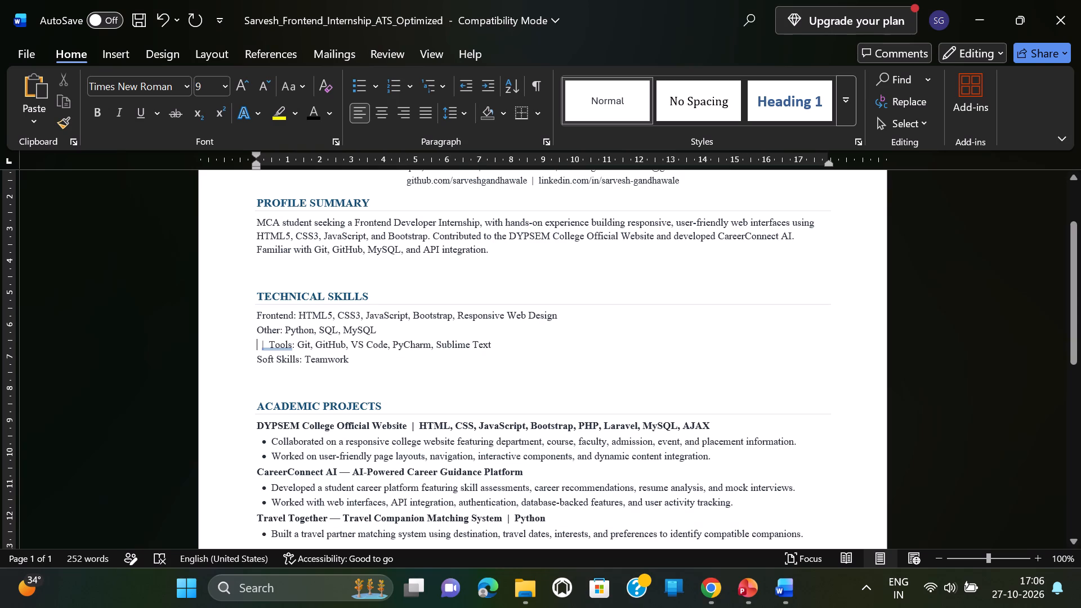
left_click(269, 346)
key("BackSpace")
key("BackSpace")
key("BackSpace")
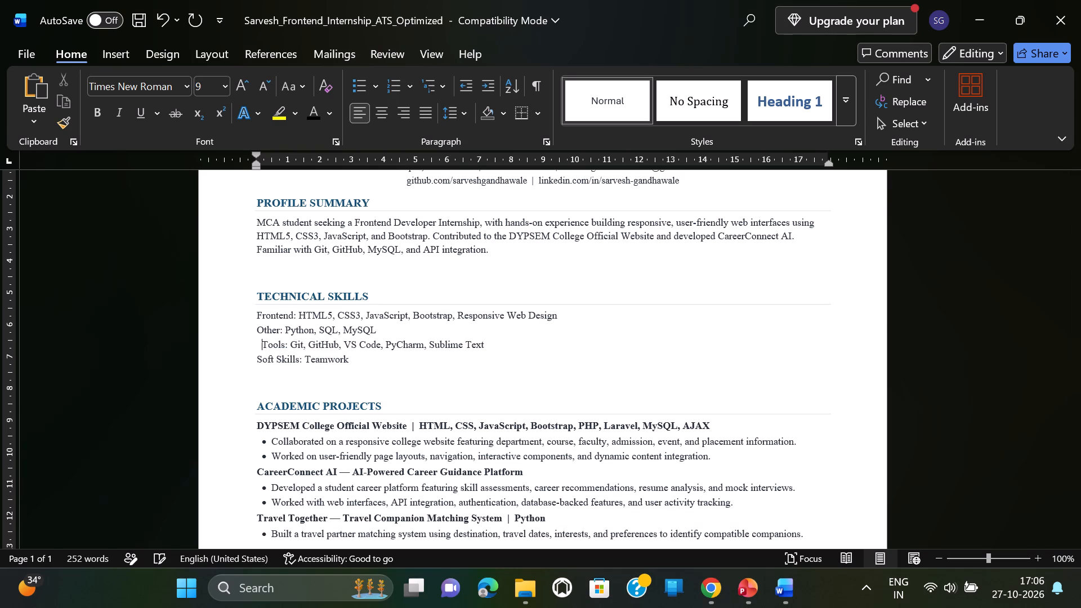
key("BackSpace")
key("BackSpace")
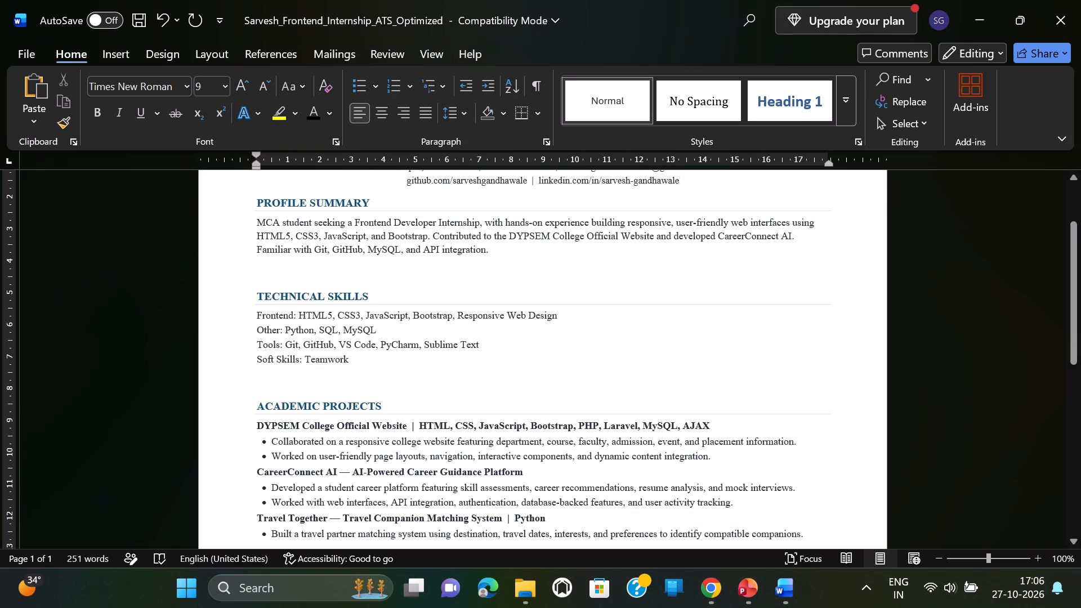
key("ctrl+s")
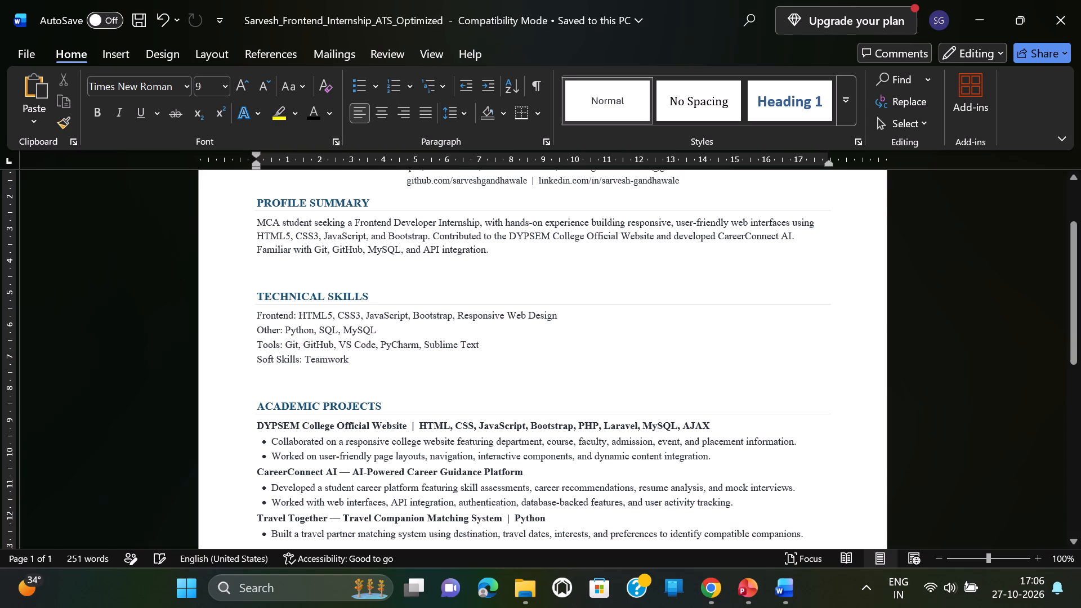
Bold the words Frontend, Other, Tools and Soft at the start of the four Technical Skills lines.
double_click(275, 316)
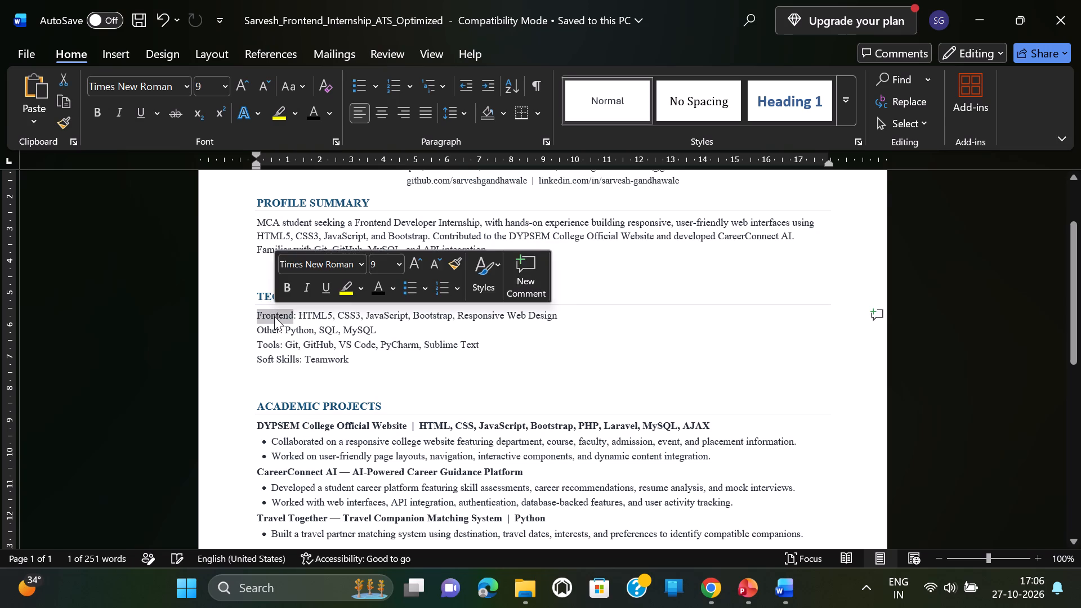
key("ctrl+b")
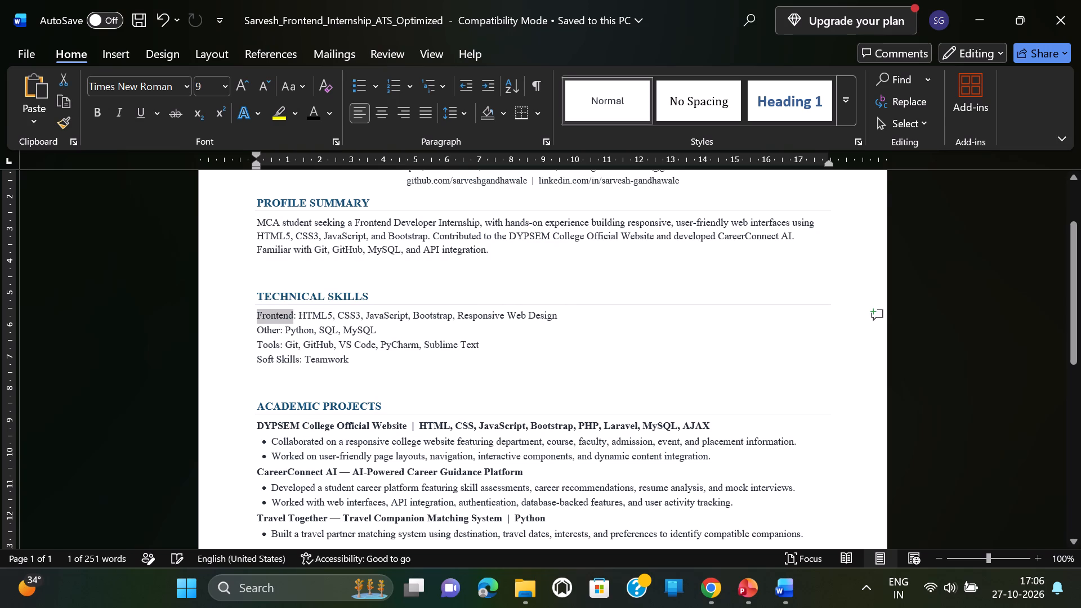
double_click(275, 336)
key("ctrl+b")
double_click(270, 342)
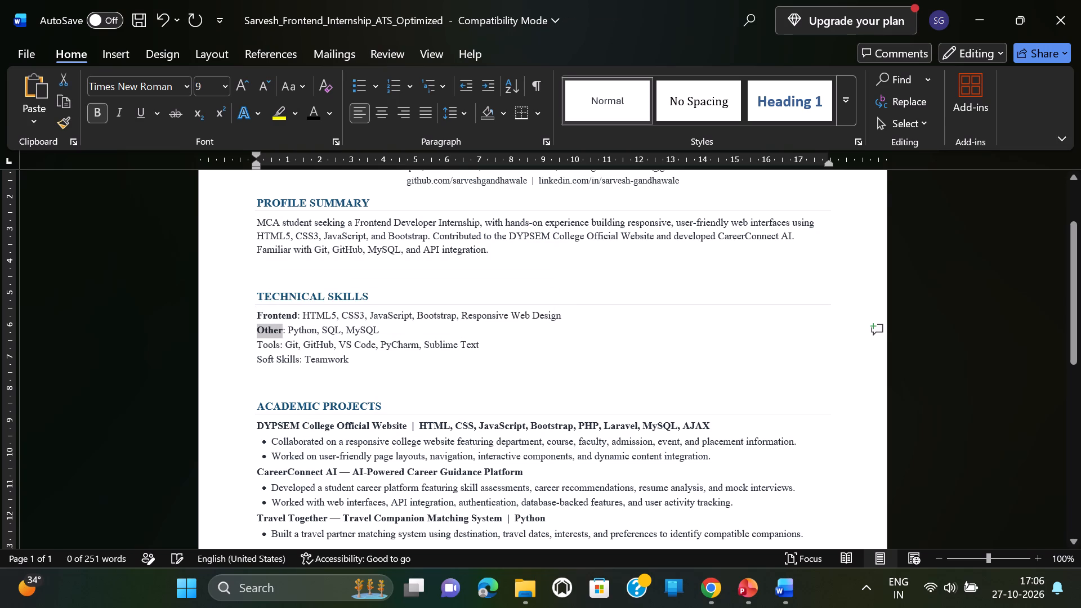
key("ctrl+b")
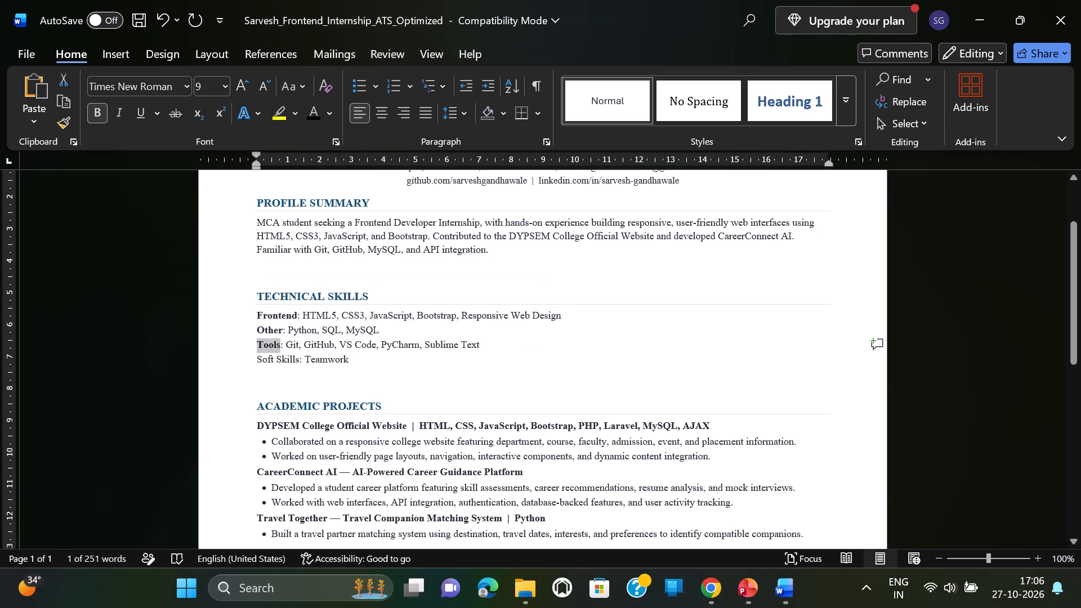
double_click(266, 363)
key("ctrl+b")
left_click(412, 370)
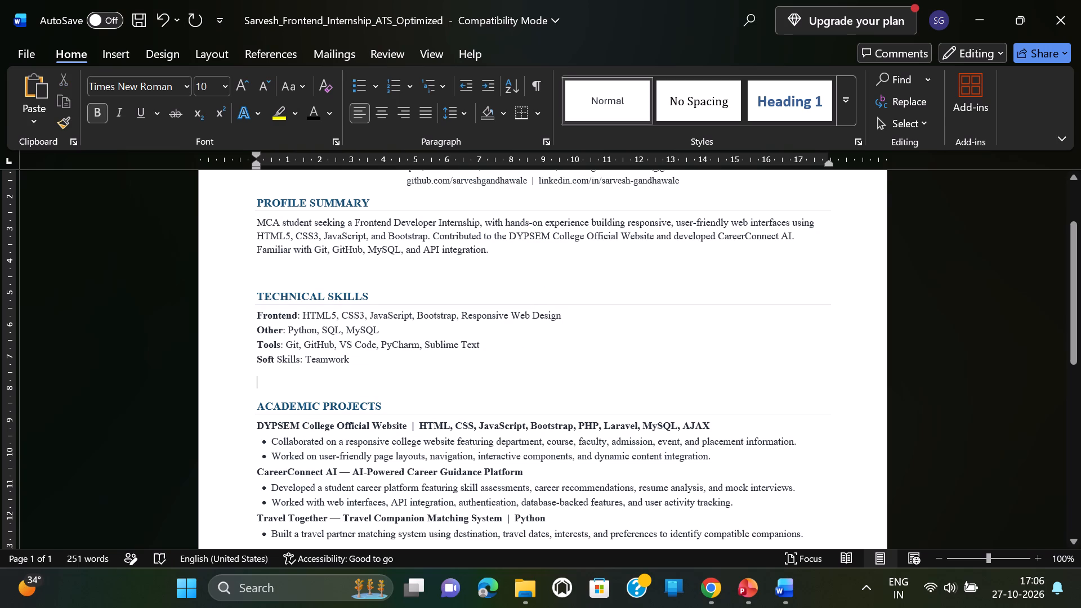
left_click(364, 363)
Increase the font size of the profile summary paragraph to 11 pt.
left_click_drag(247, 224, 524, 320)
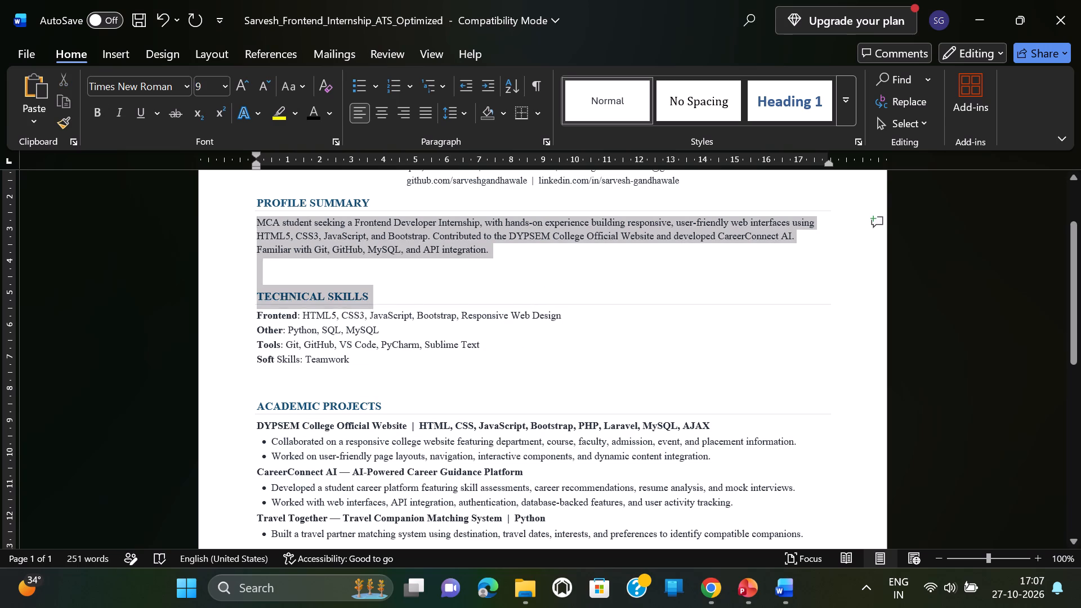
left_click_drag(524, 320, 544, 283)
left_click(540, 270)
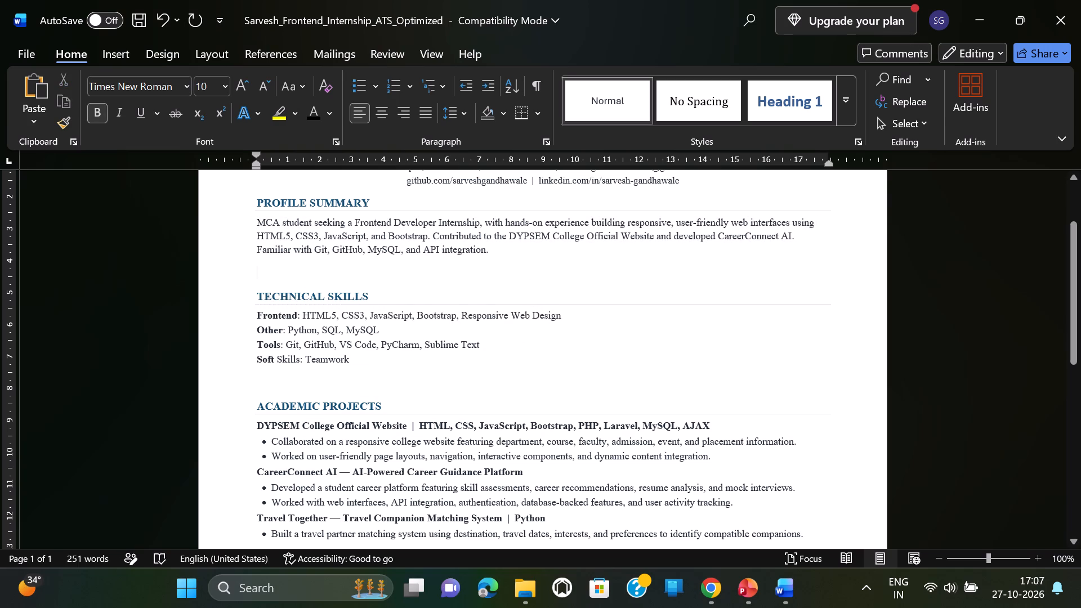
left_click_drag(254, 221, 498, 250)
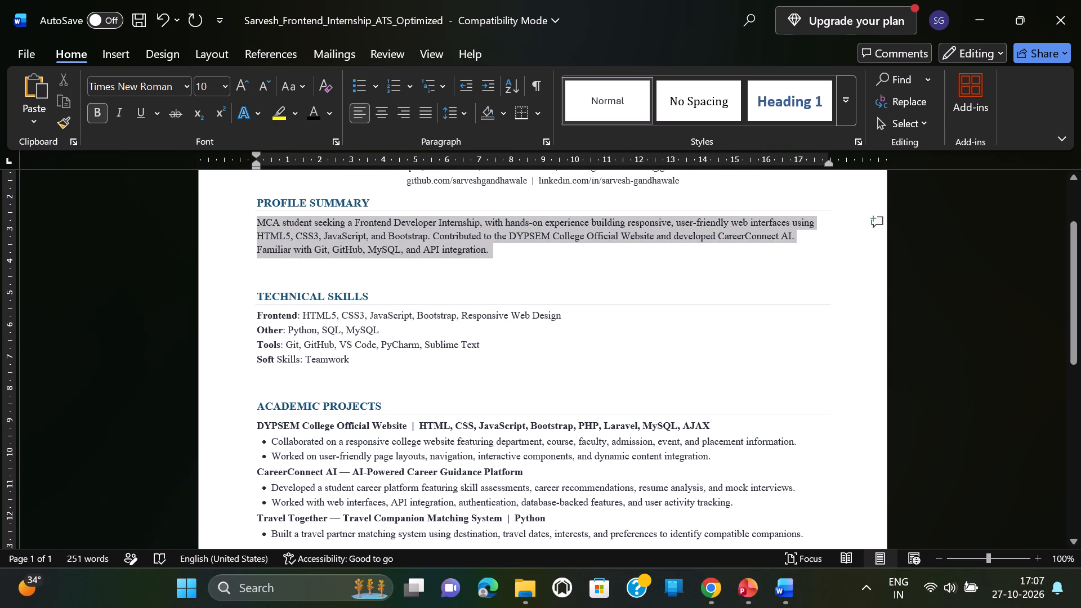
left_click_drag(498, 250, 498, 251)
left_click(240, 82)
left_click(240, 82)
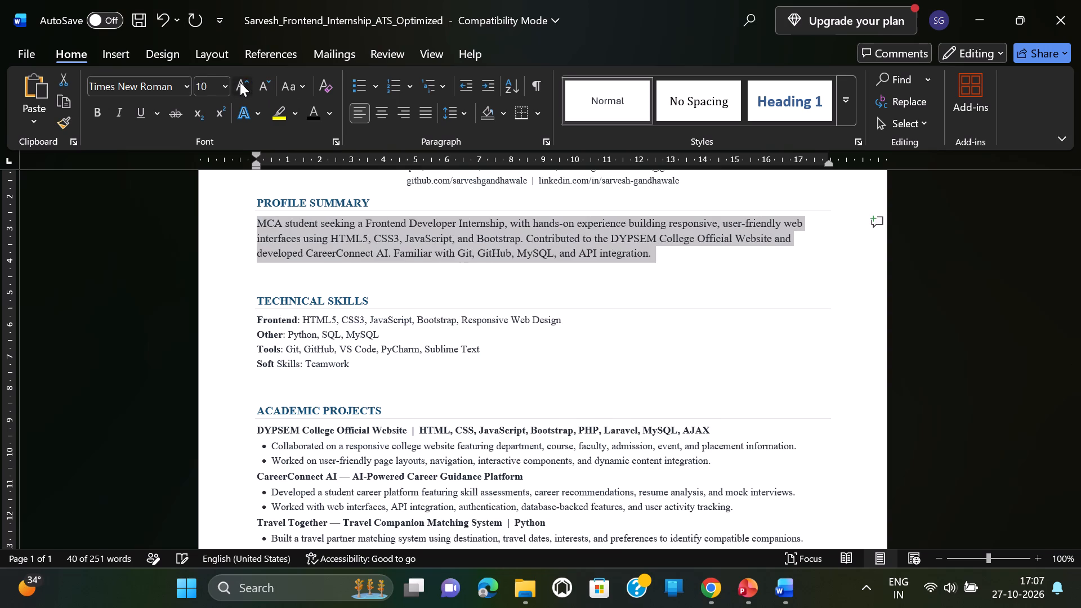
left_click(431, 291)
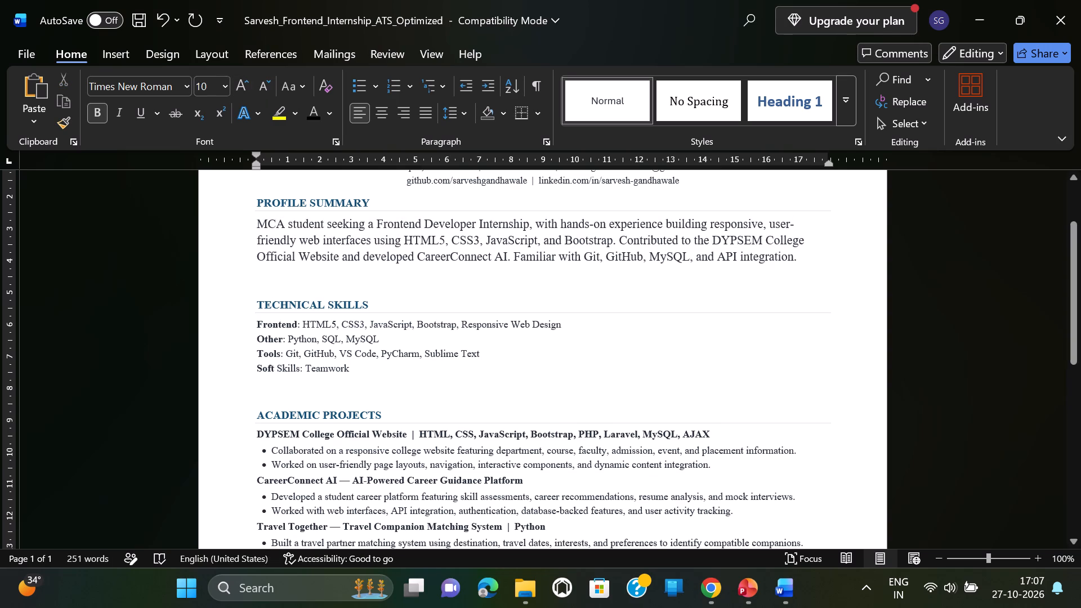
Increase the font size of the Profile Summary heading to 12 pt.
left_click_drag(373, 196, 230, 185)
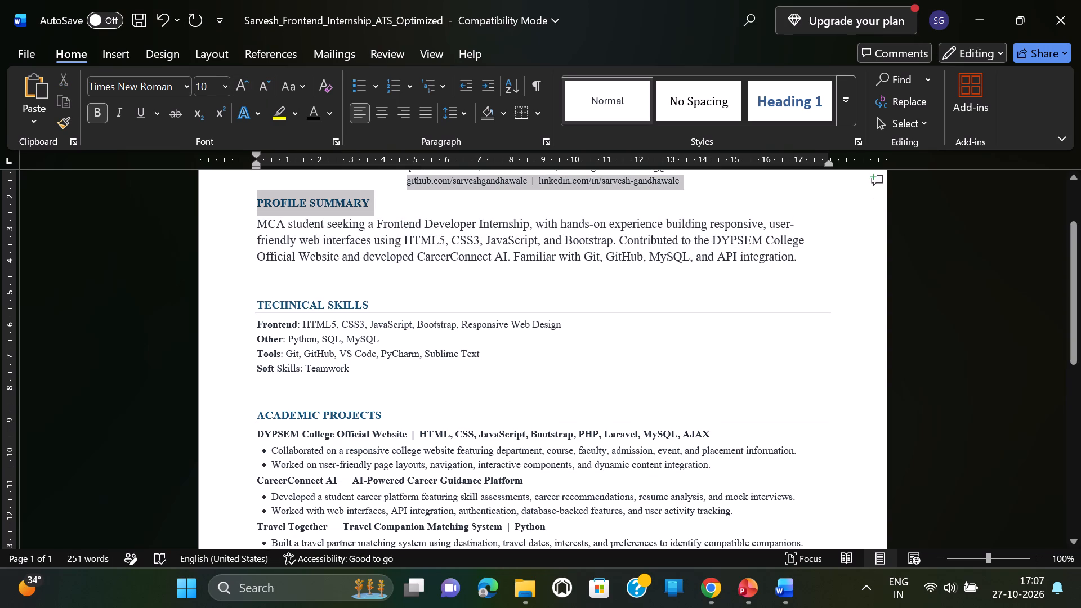
left_click_drag(230, 185, 232, 202)
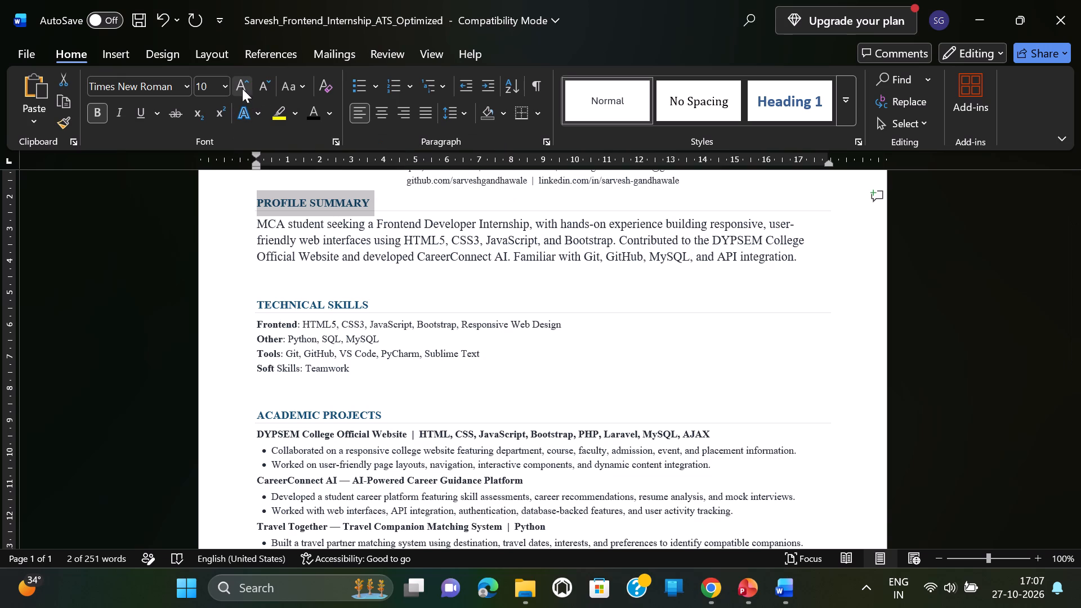
left_click(240, 86)
left_click(240, 86)
left_click(323, 254)
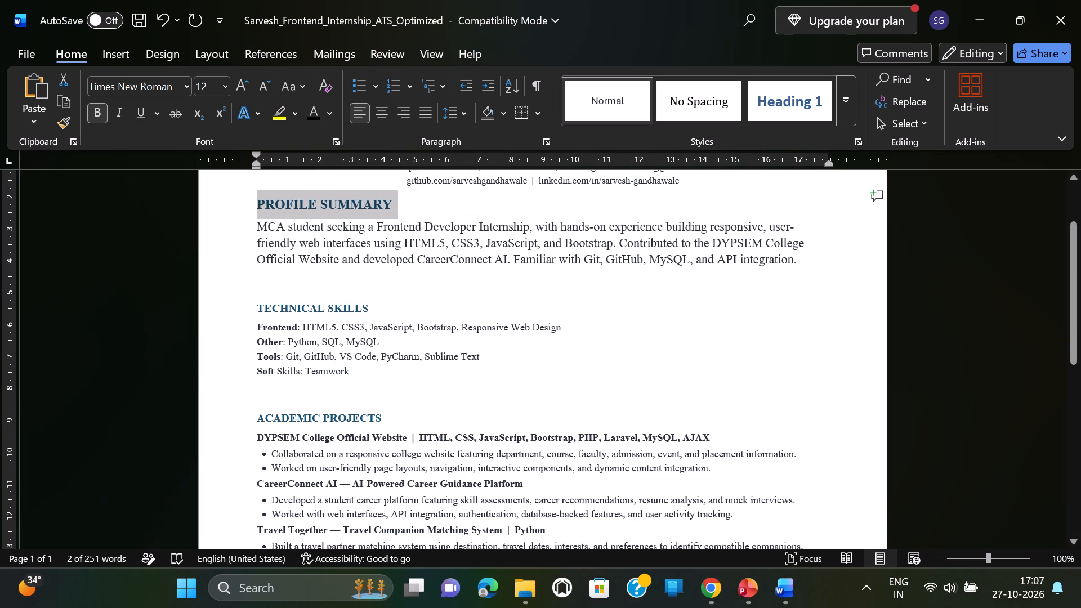
scroll(418, 292, "down", 1)
scroll(778, 244, "up", 1)
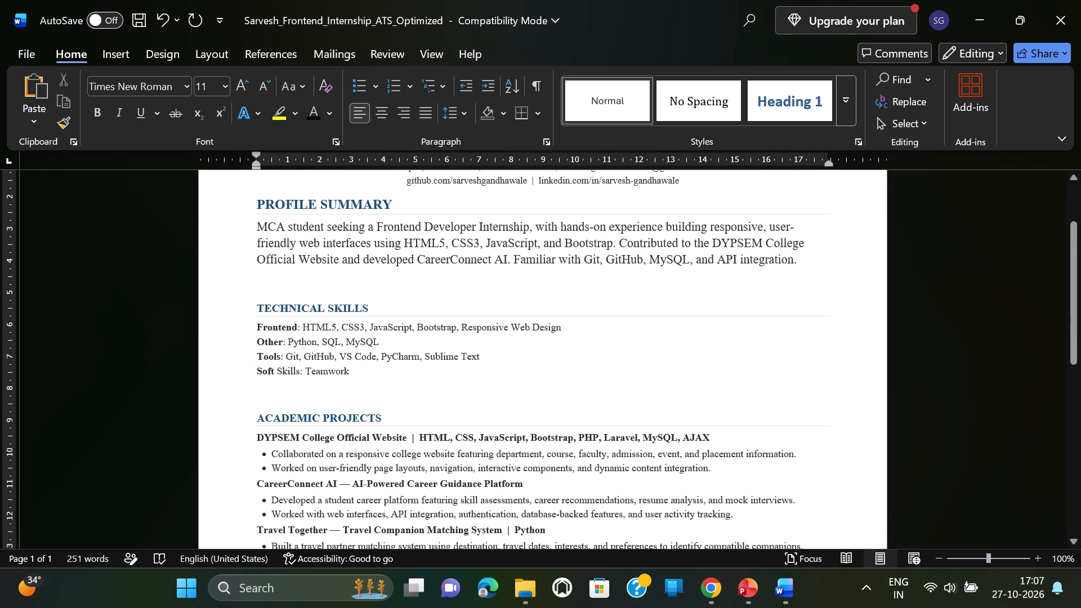
Set the font size of the profile summary paragraph to 10 pt.
left_click_drag(795, 264, 251, 220)
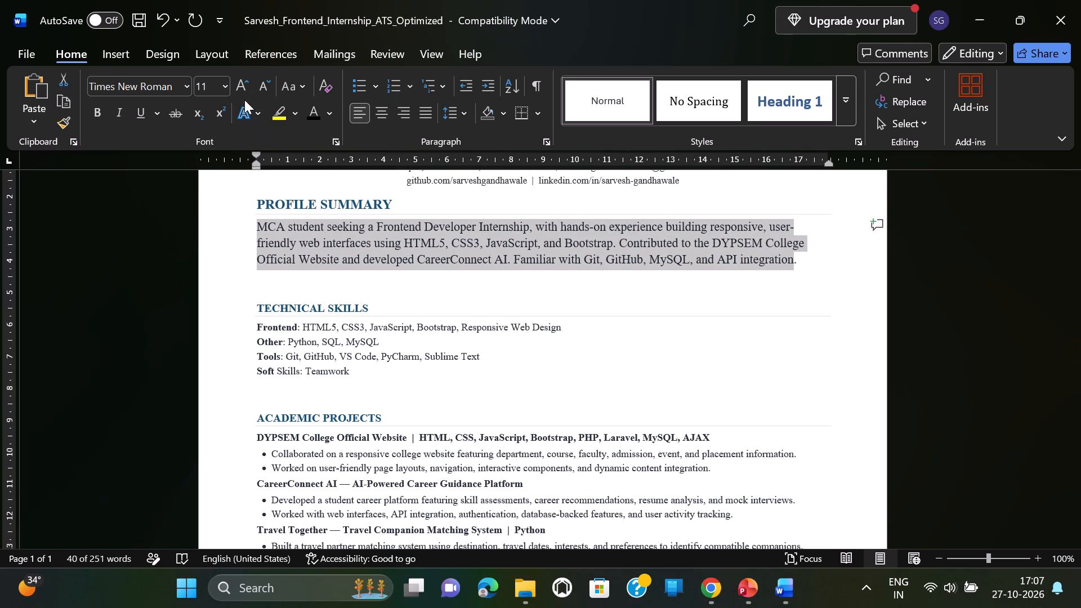
left_click(258, 83)
left_click(315, 260)
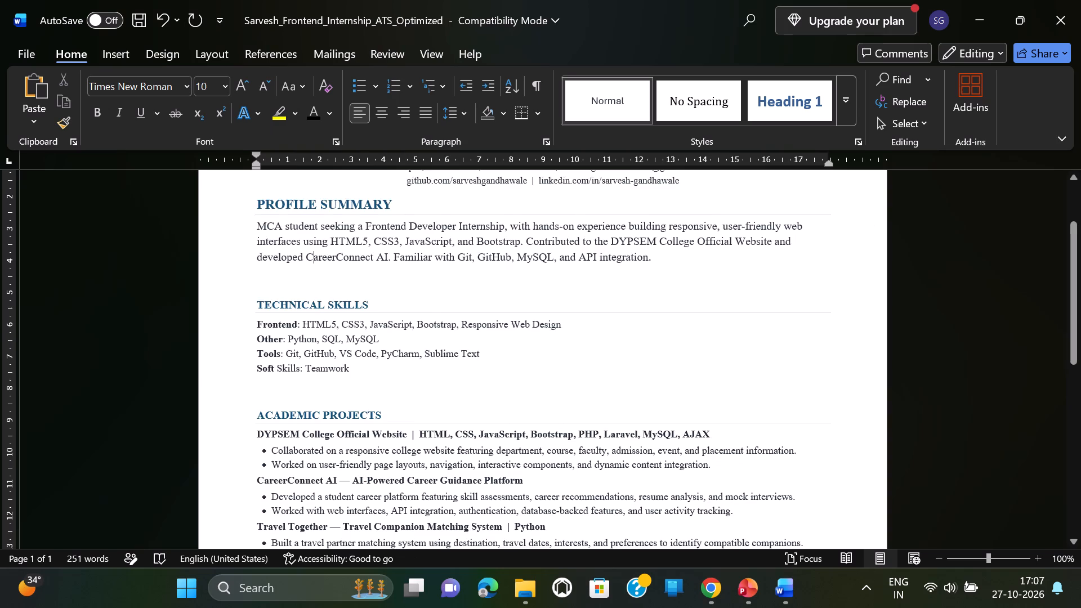
Increase the font size of the Technical Skills, Academic Projects and Education headings to 12 pt.
scroll(327, 267, "down", 1)
left_click_drag(382, 265, 250, 260)
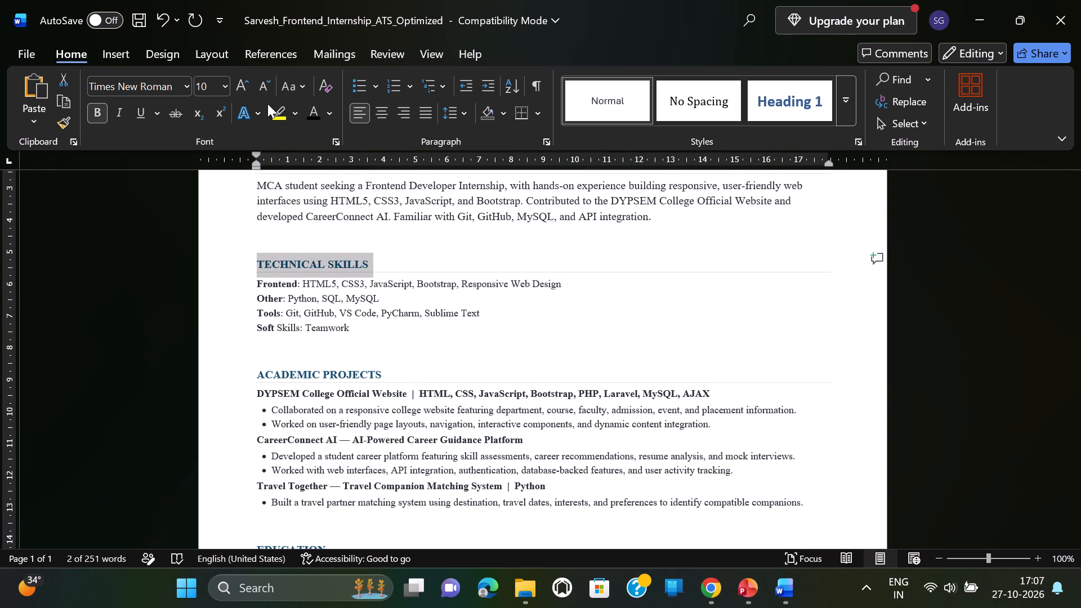
left_click(244, 86)
left_click(244, 86)
scroll(330, 293, "down", 2)
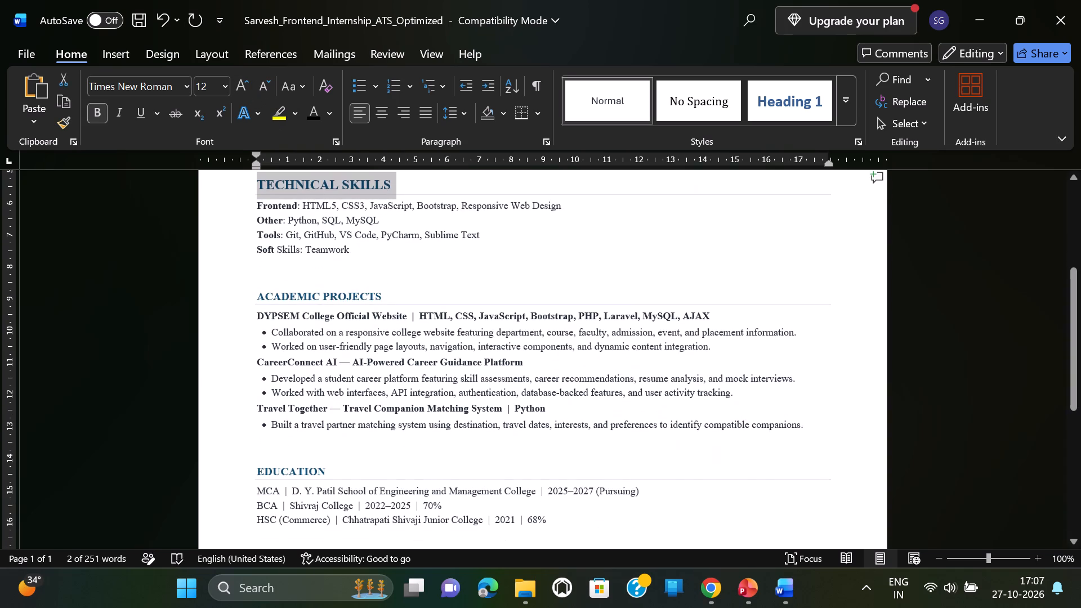
left_click_drag(377, 294, 237, 288)
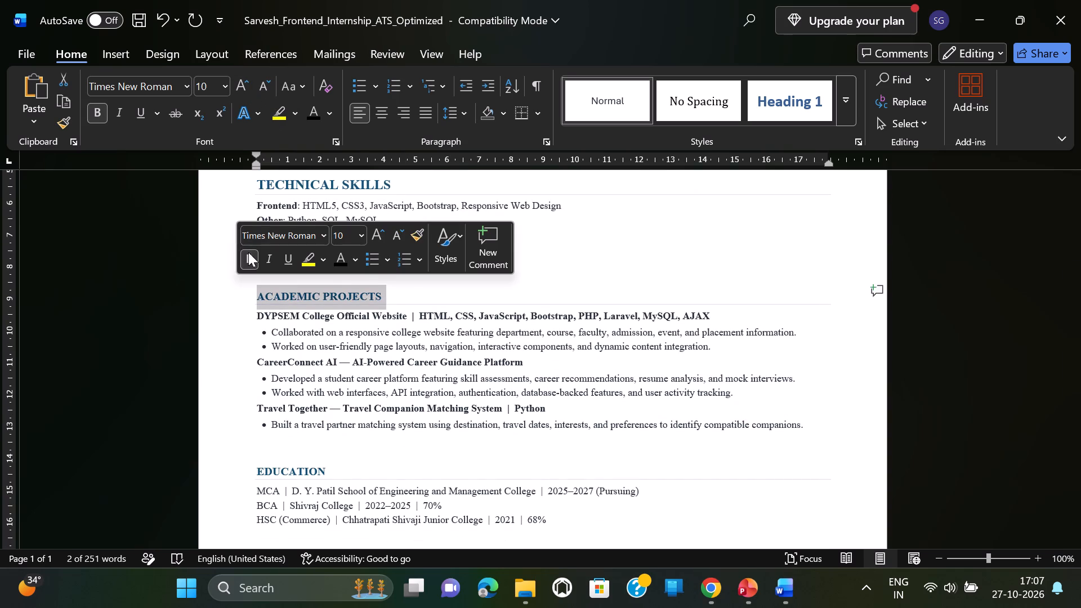
double_click(234, 89)
scroll(521, 286, "down", 2)
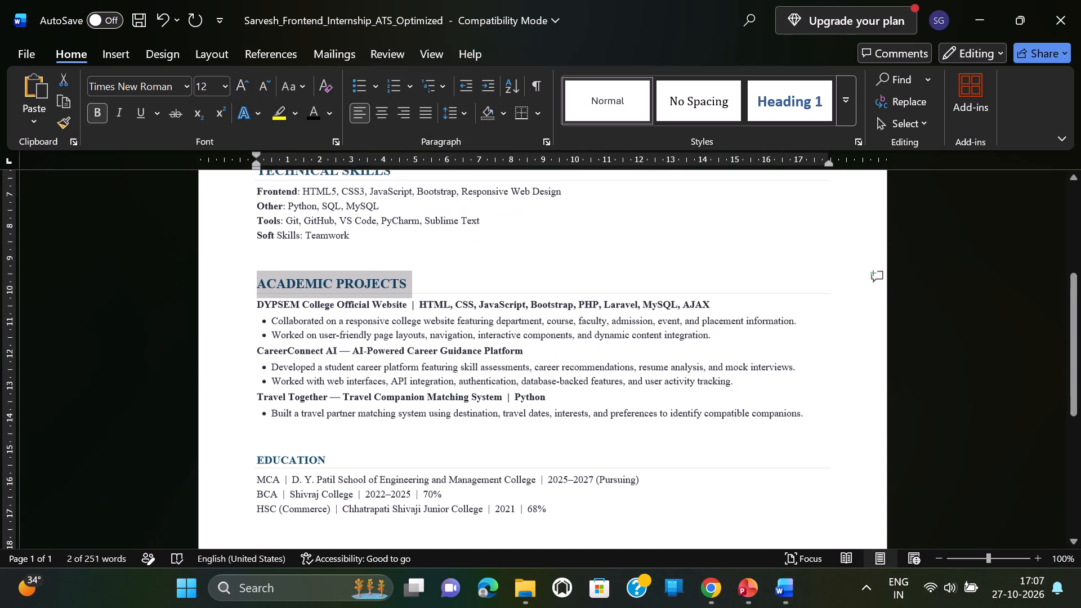
left_click_drag(341, 390, 209, 391)
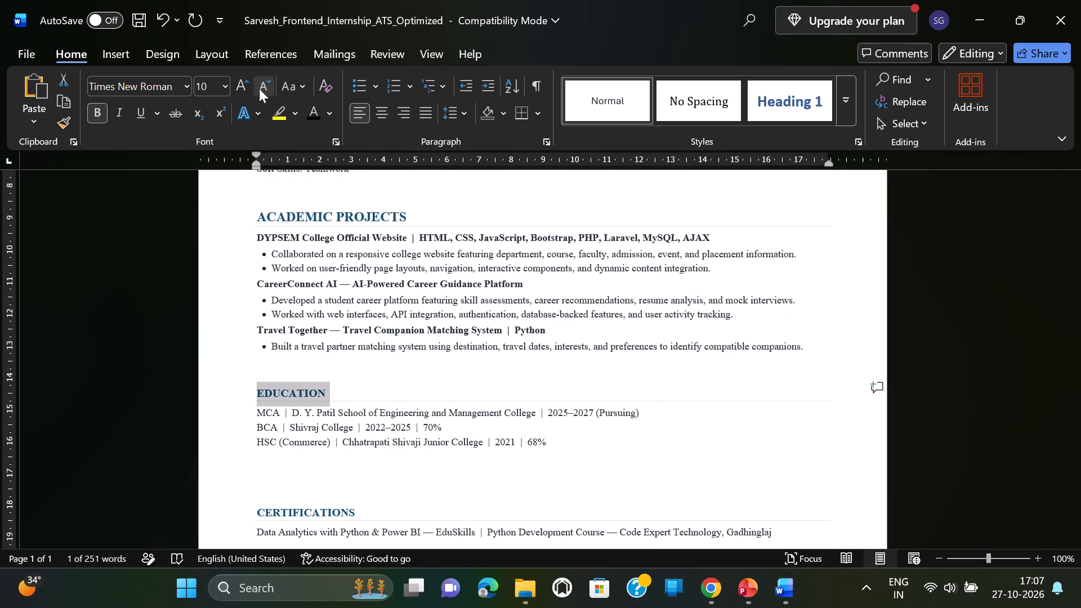
double_click(249, 83)
Increase the font size of the Certifications and Additional Information headings to 12 pt.
scroll(394, 385, "down", 3)
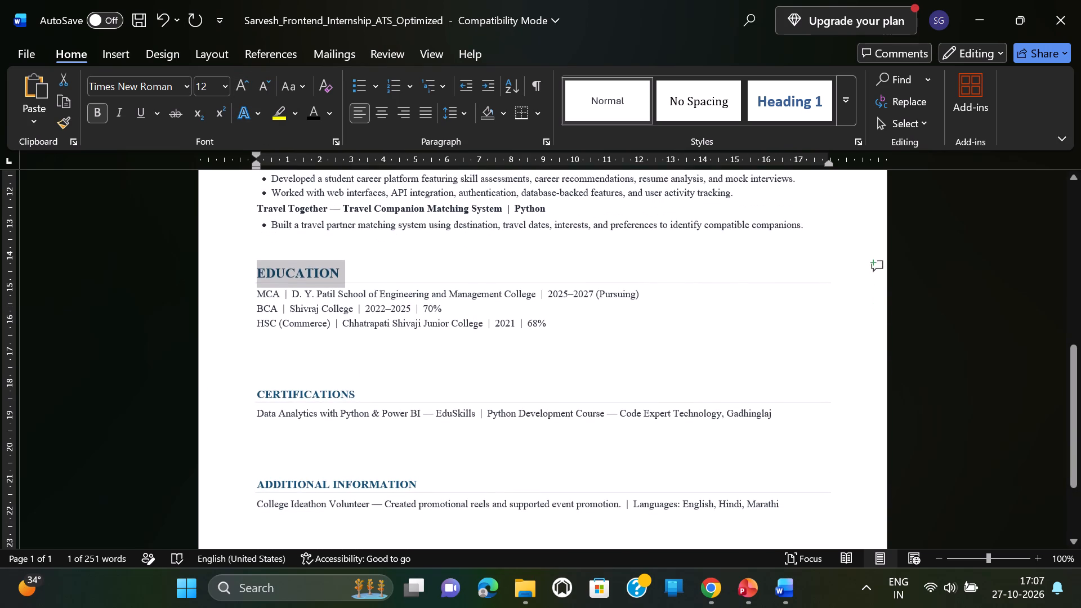
left_click_drag(366, 391, 226, 383)
double_click(242, 92)
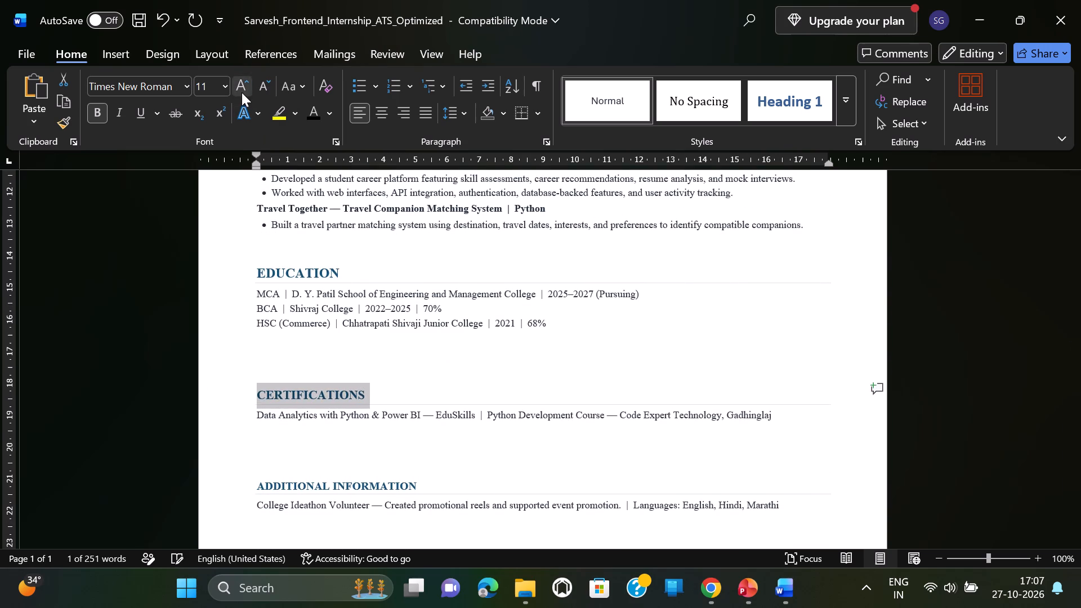
scroll(286, 286, "down", 3)
left_click_drag(421, 366, 228, 356)
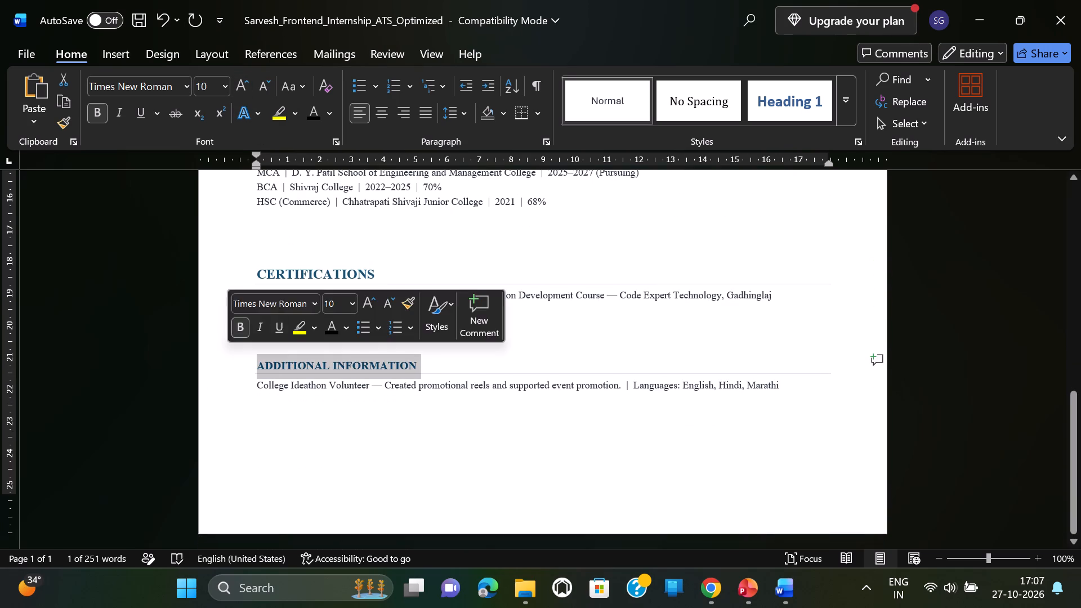
double_click(250, 85)
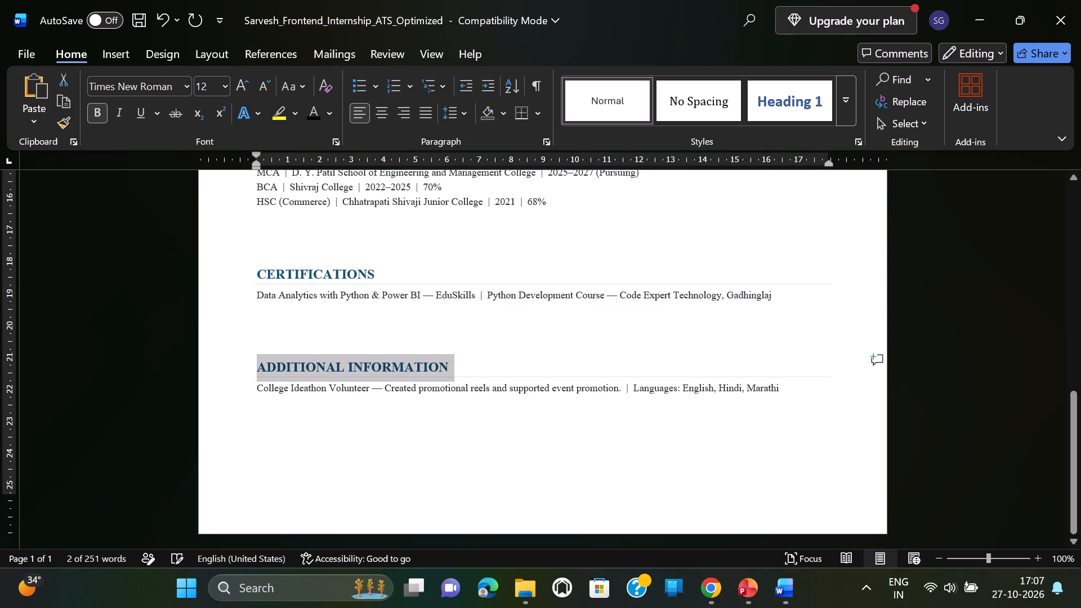
left_click(407, 359)
Insert a blank line above each of the three project titles in the Academic Projects section.
scroll(407, 360, "up", 10)
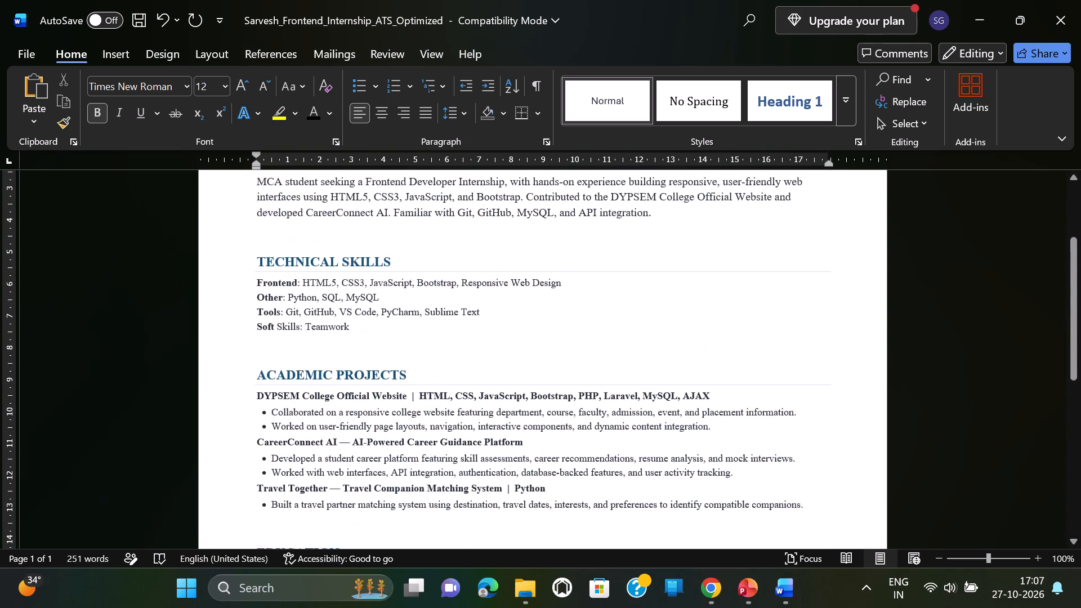
scroll(455, 404, "down", 2)
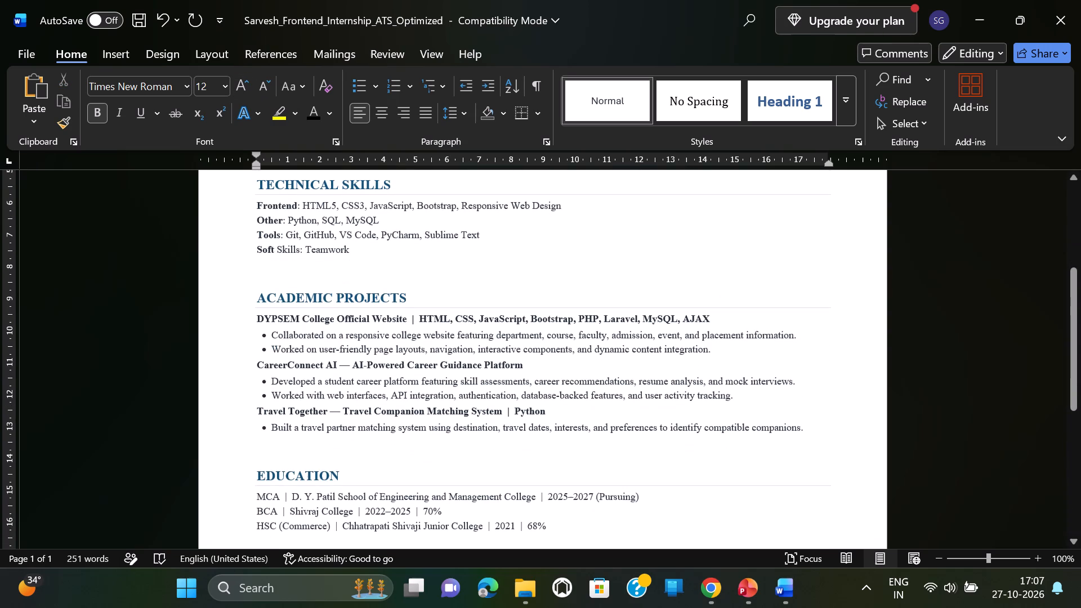
left_click(721, 320)
left_click(501, 288)
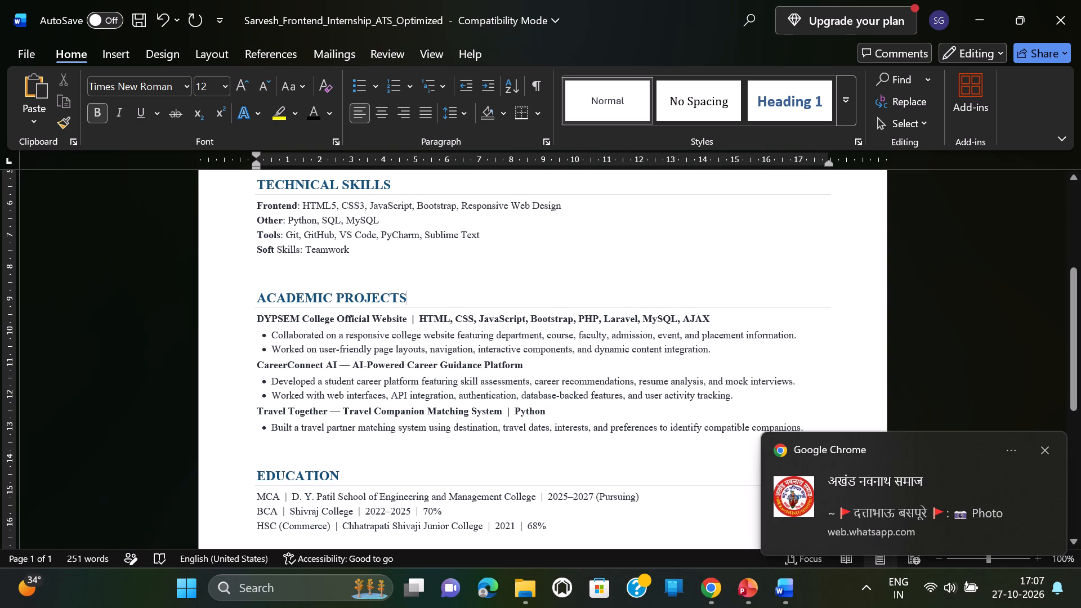
left_click(252, 315)
key("Return")
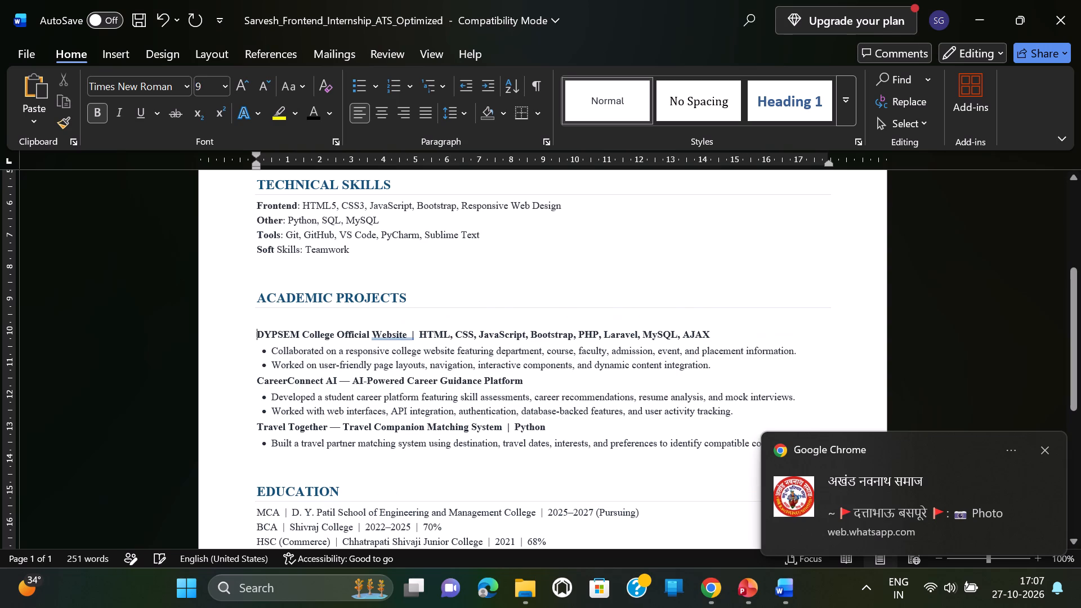
scroll(434, 326, "down", 1)
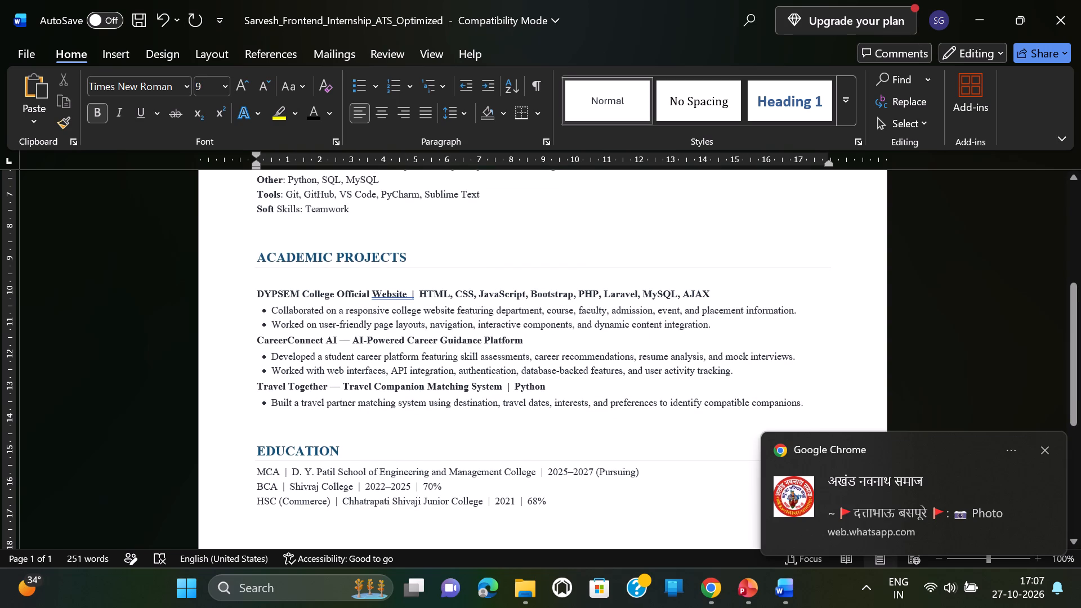
left_click(251, 341)
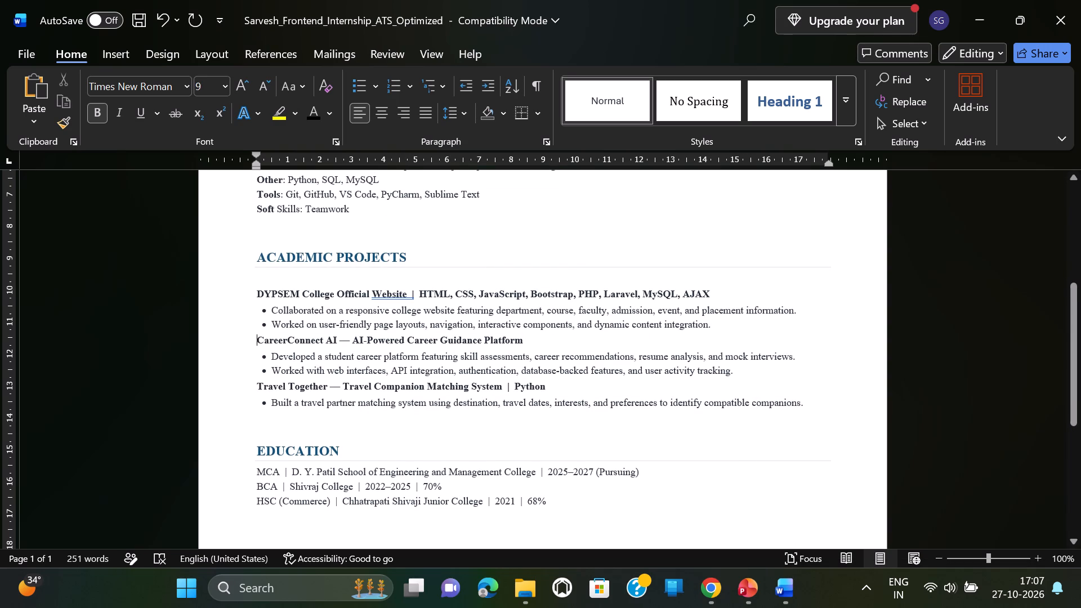
key("Return")
scroll(294, 355, "down", 2)
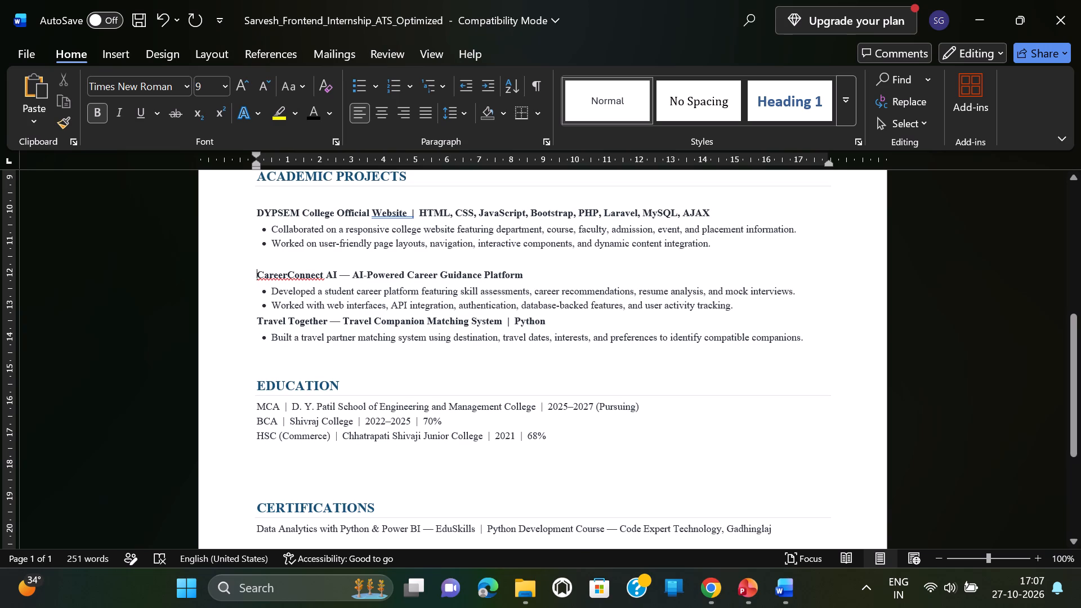
left_click(256, 321)
key("Return")
Ignore the grammar suggestion for "System |" once in the Travel Together project title.
left_click(567, 329)
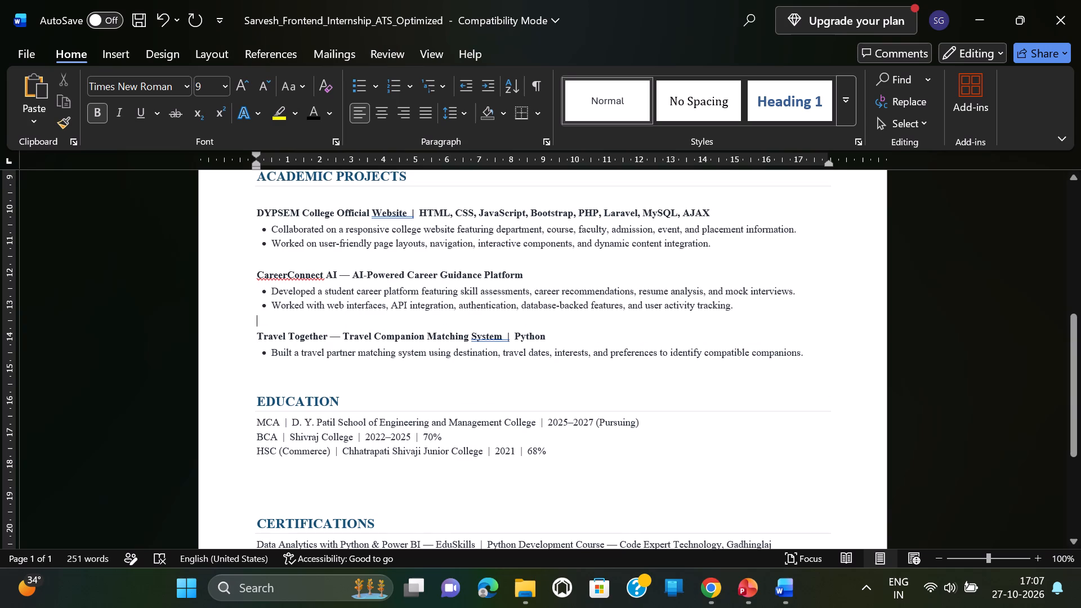
left_click(480, 334)
right_click(480, 334)
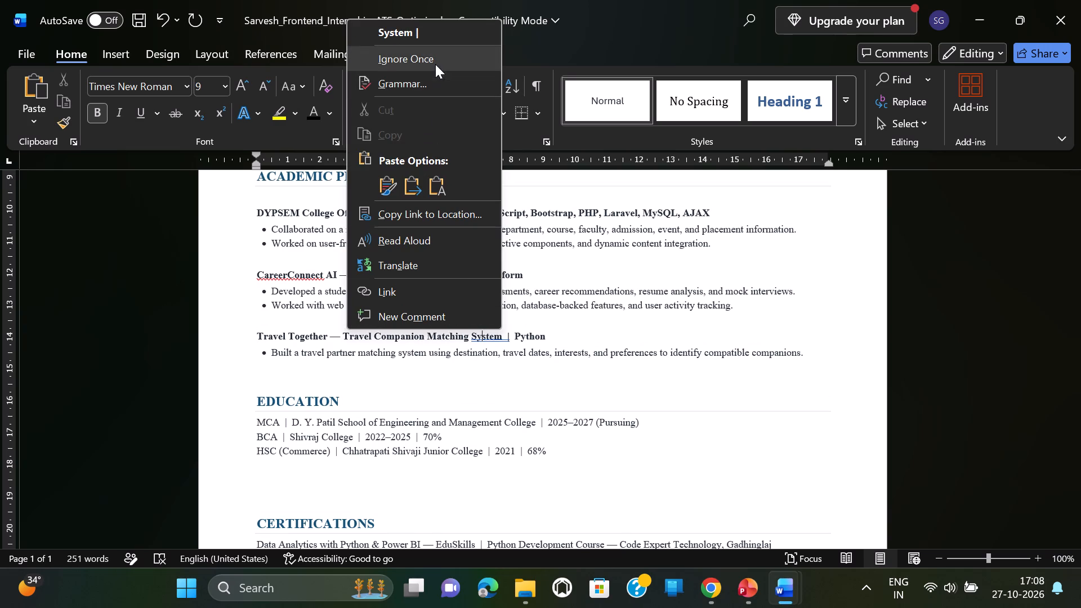
left_click(433, 56)
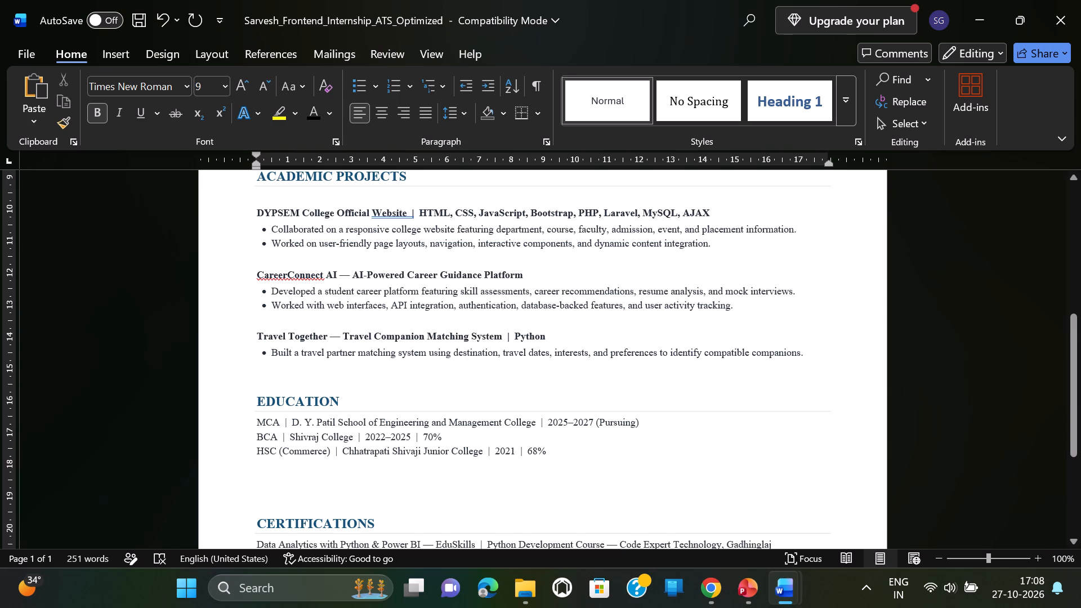
Delete "| Python" from the end of the Travel Together project title.
left_click_drag(548, 334, 506, 339)
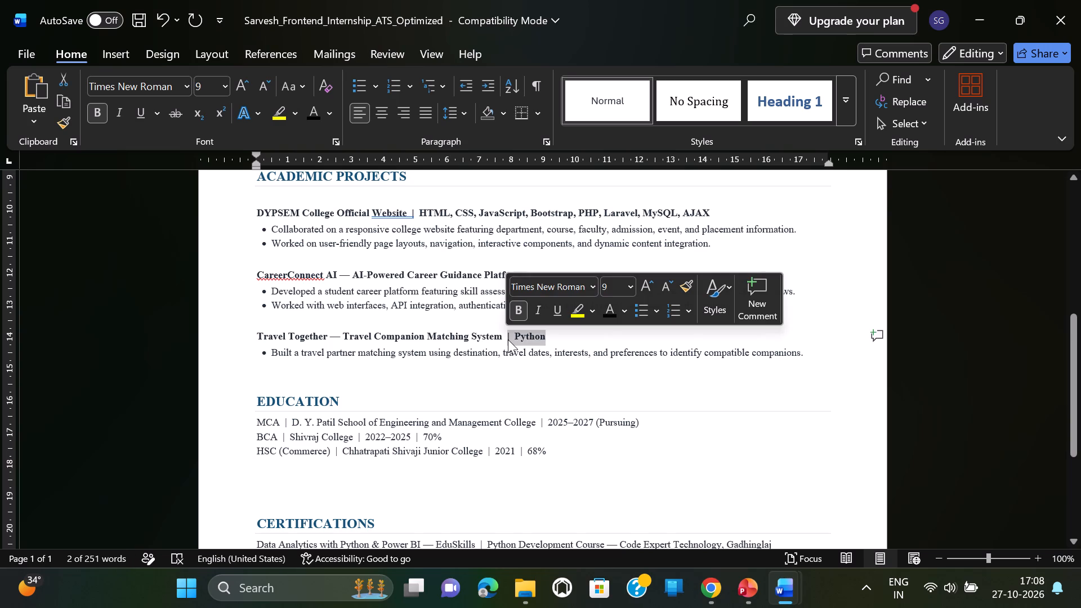
key("BackSpace")
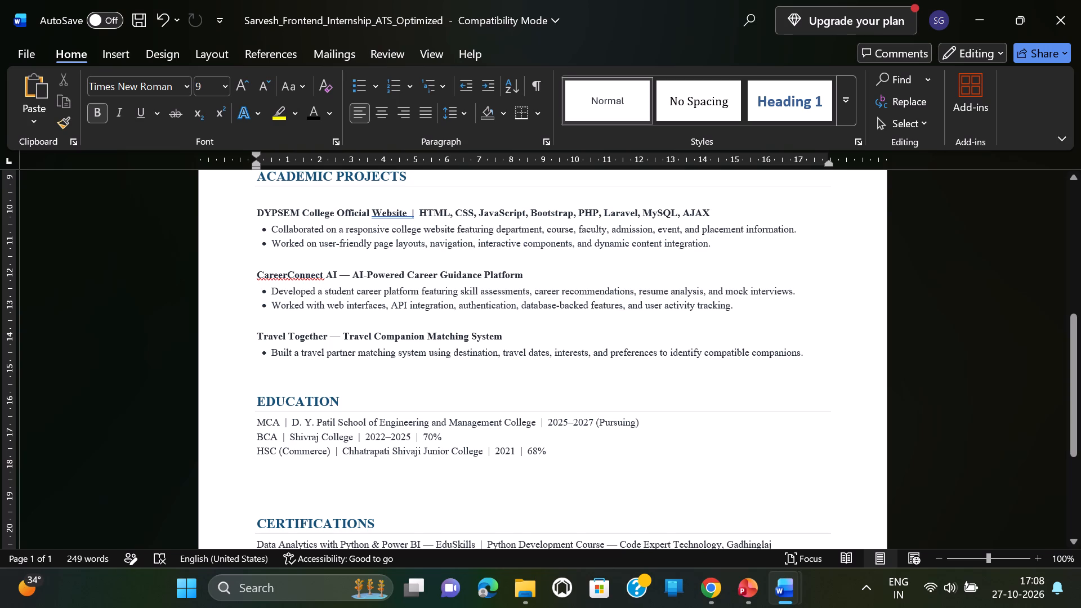
Review the layout and spacing of the resume sections from Technical Skills through Additional Information.
scroll(475, 350, "down", 5)
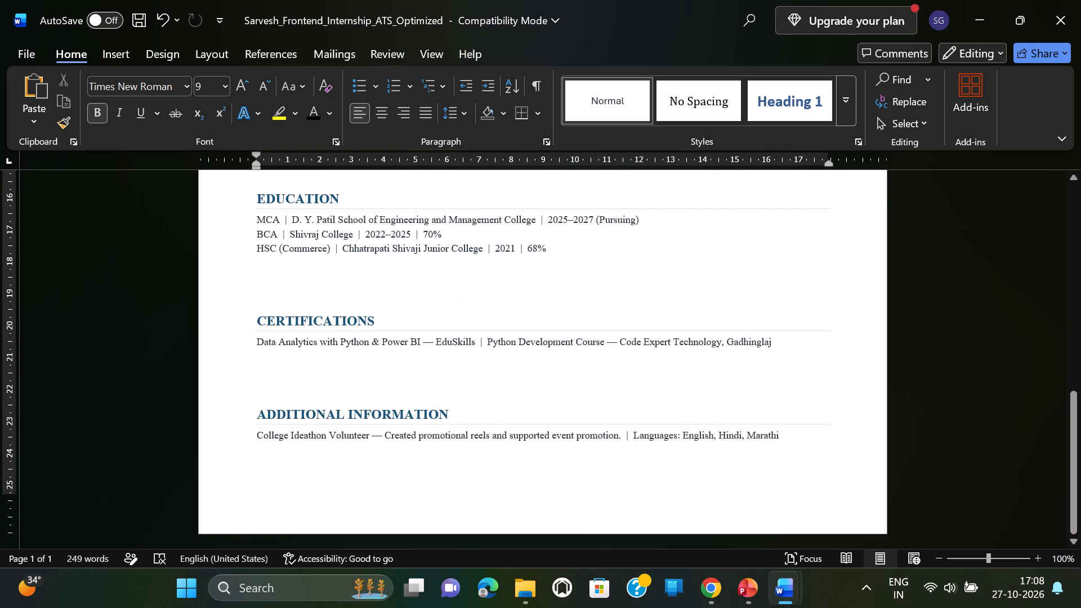
scroll(342, 345, "up", 3)
scroll(342, 345, "down", 3)
left_click(318, 309)
scroll(458, 301, "down", 1)
scroll(458, 301, "up", 8)
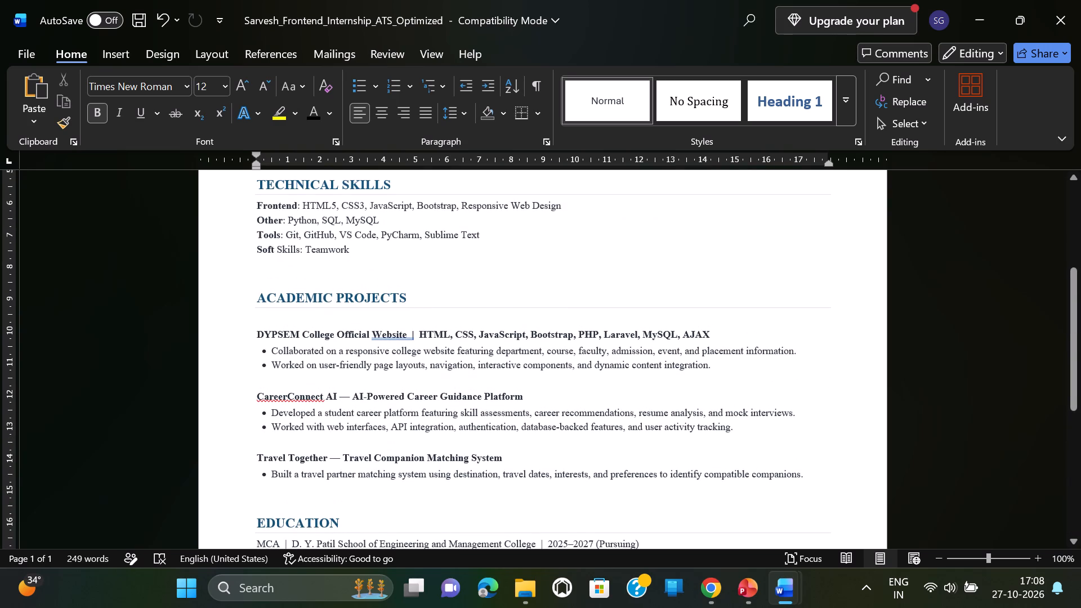
left_click(523, 265)
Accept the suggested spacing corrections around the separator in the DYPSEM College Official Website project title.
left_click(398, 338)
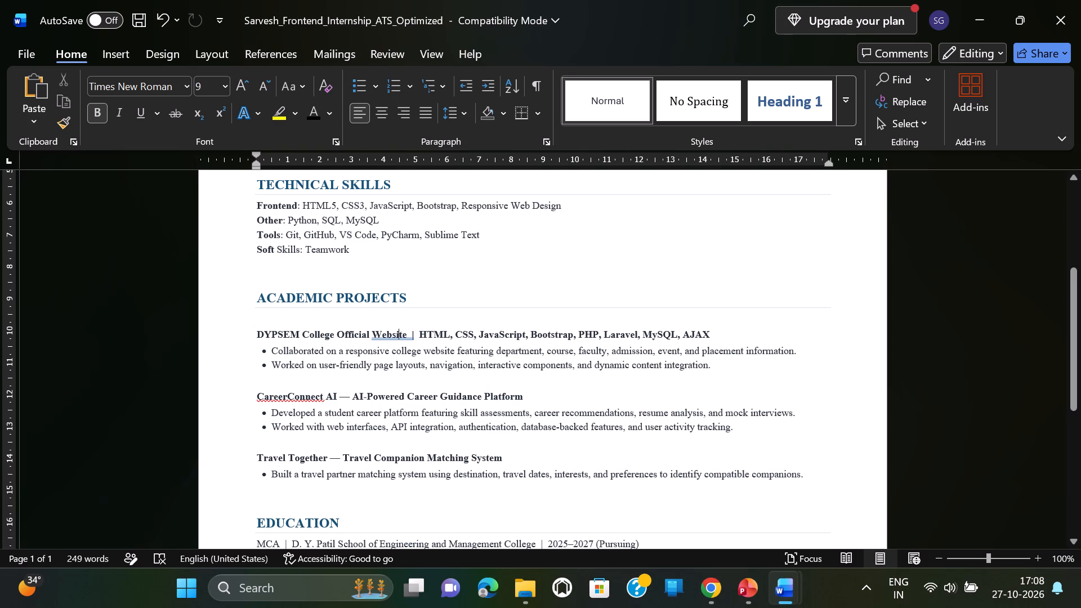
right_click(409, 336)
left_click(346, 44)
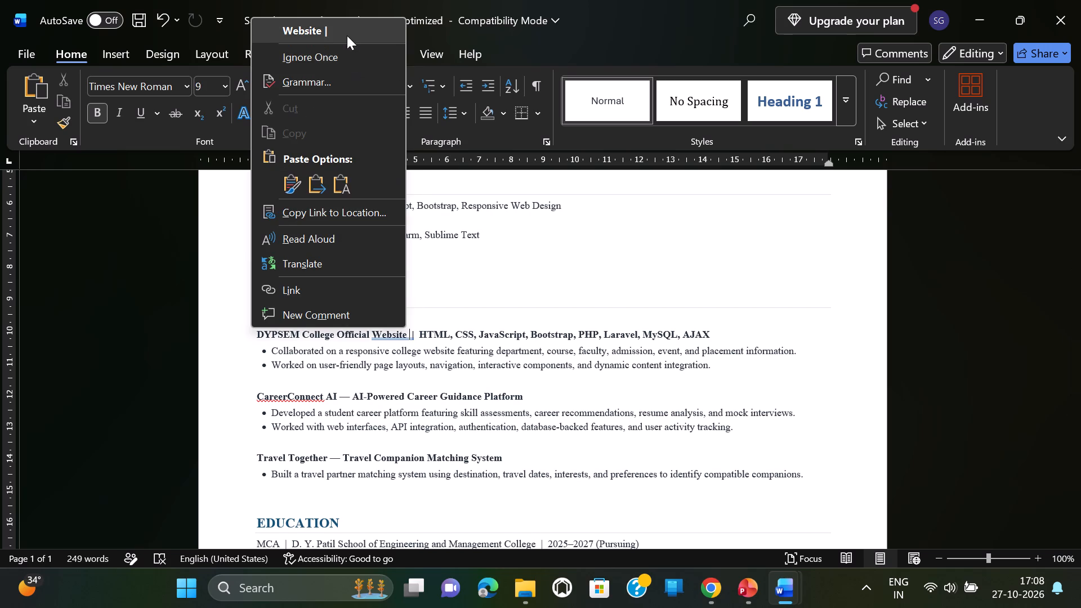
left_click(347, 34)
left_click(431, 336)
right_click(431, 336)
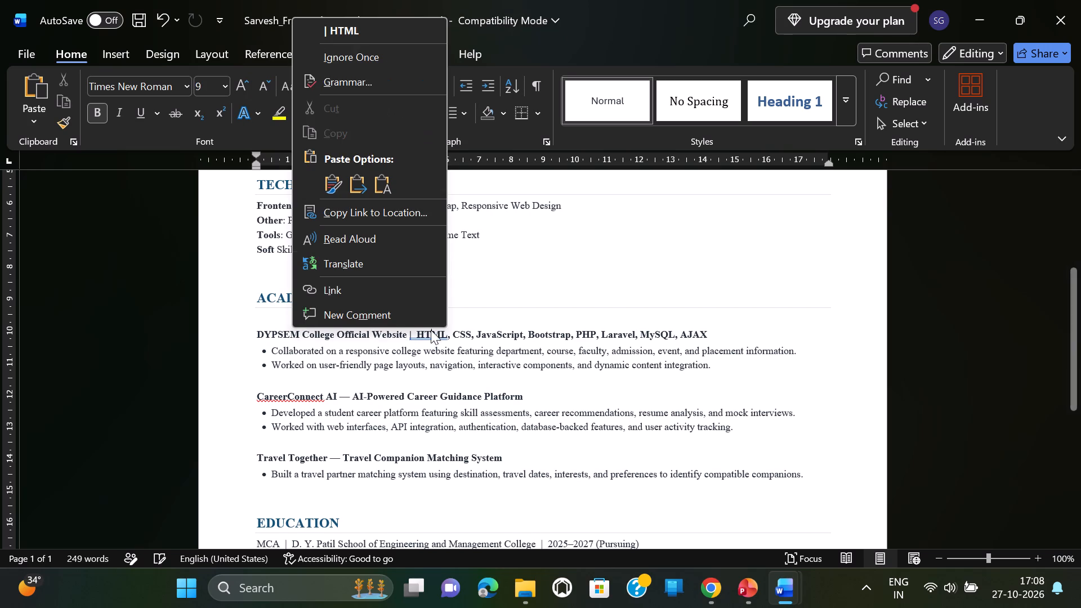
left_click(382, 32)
Delete the separator and the technology list from the DYPSEM College Official Website project title, and save the document.
scroll(438, 271, "up", 2)
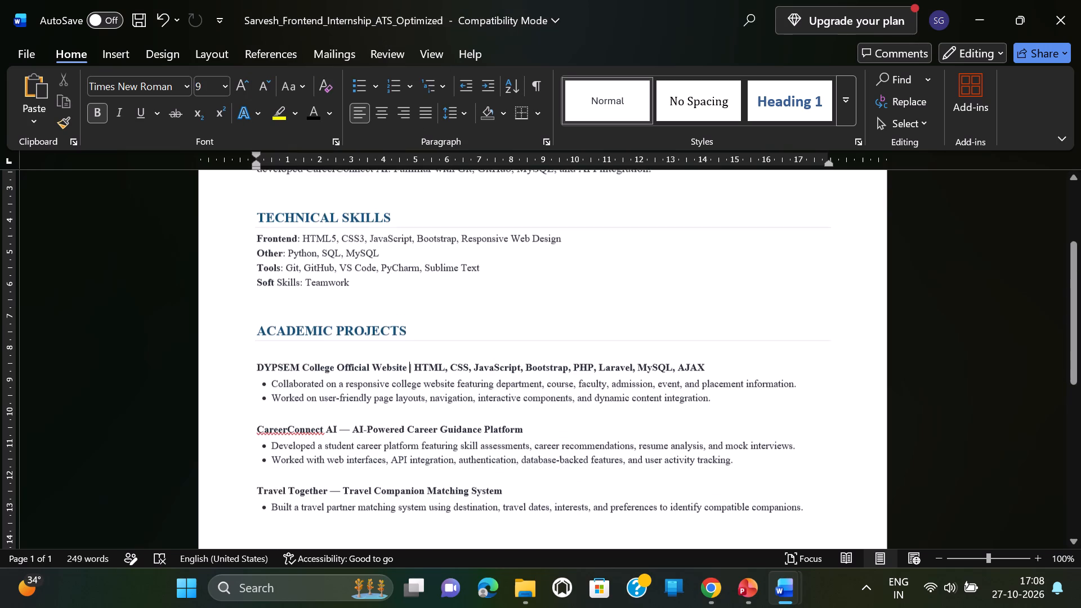
scroll(658, 394, "up", 2)
scroll(641, 396, "down", 3)
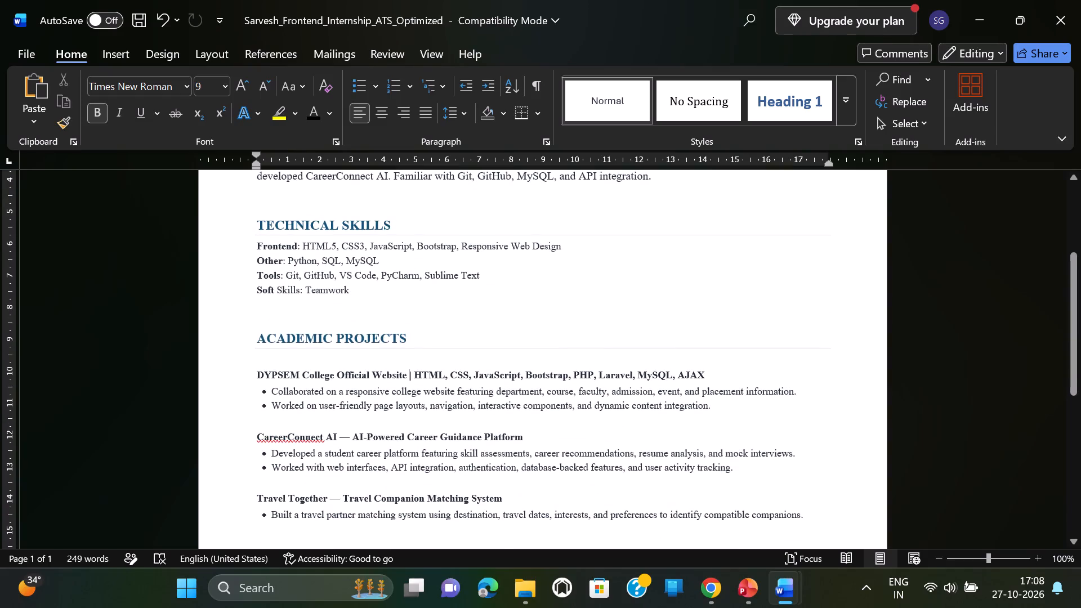
left_click_drag(410, 375, 747, 368)
left_click(736, 375)
left_click_drag(735, 375, 484, 375)
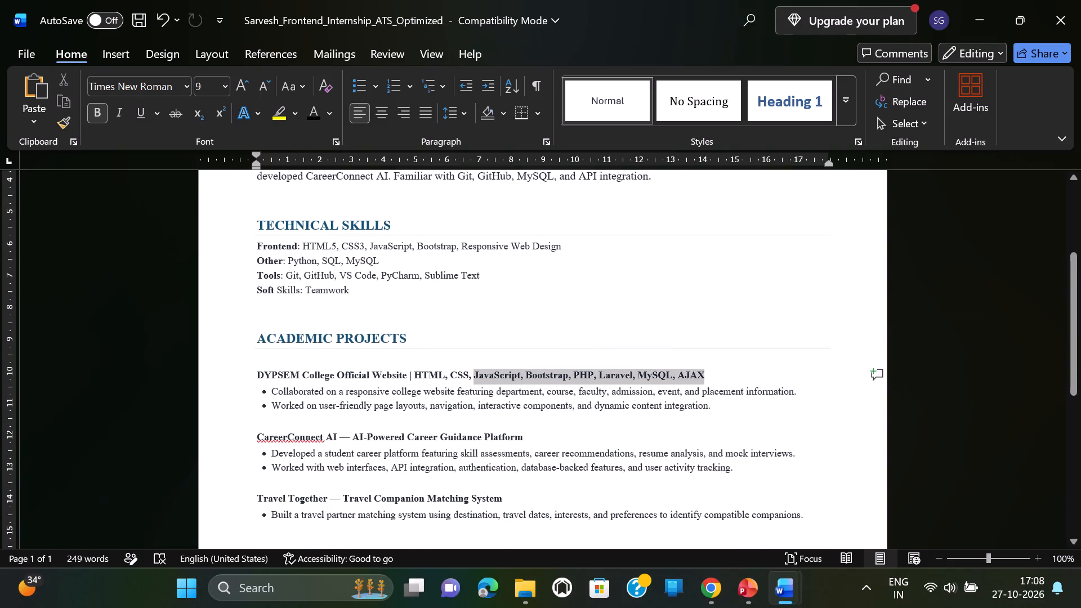
left_click_drag(484, 375, 422, 375)
key("BackSpace")
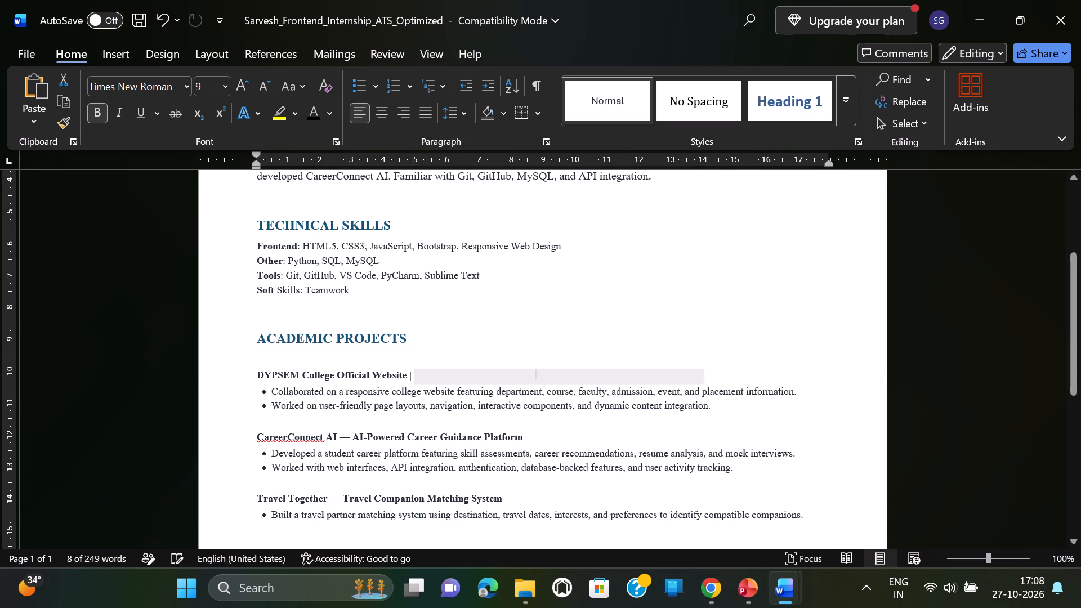
key("BackSpace")
key("BackSpace")
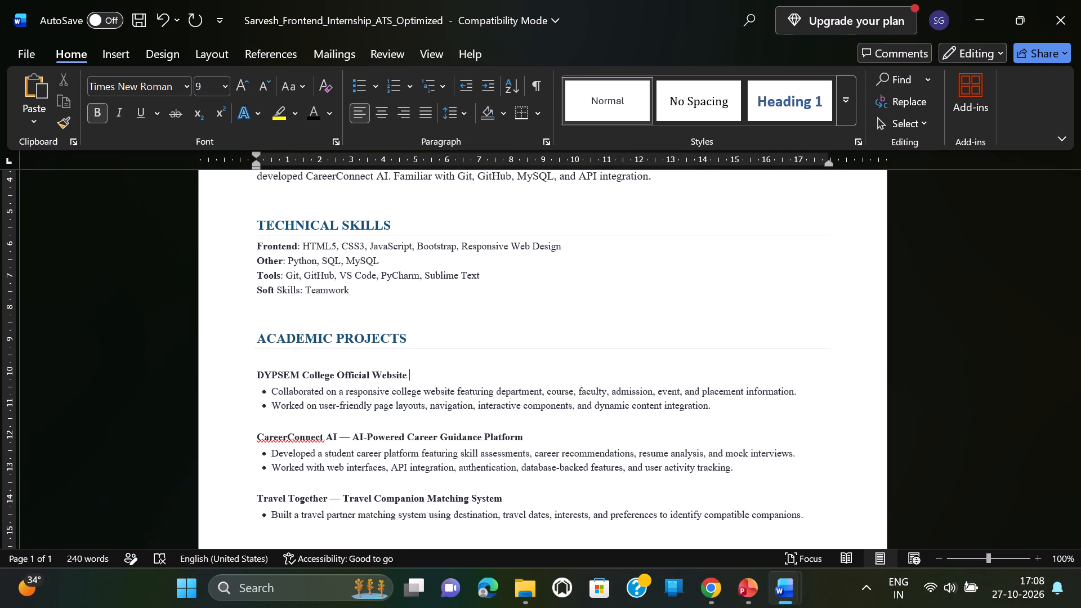
key("ctrl+s")
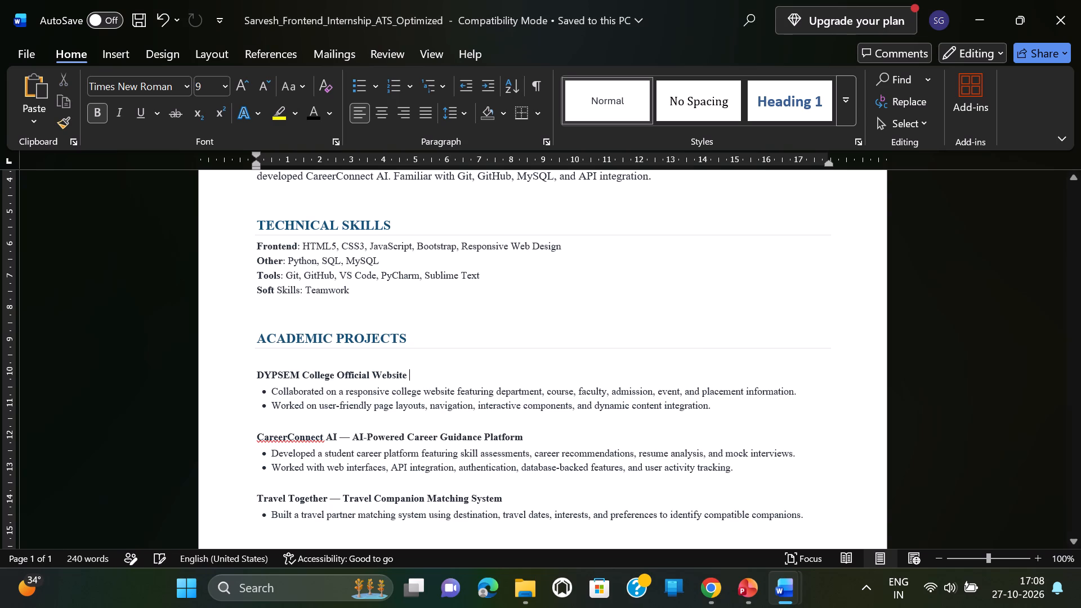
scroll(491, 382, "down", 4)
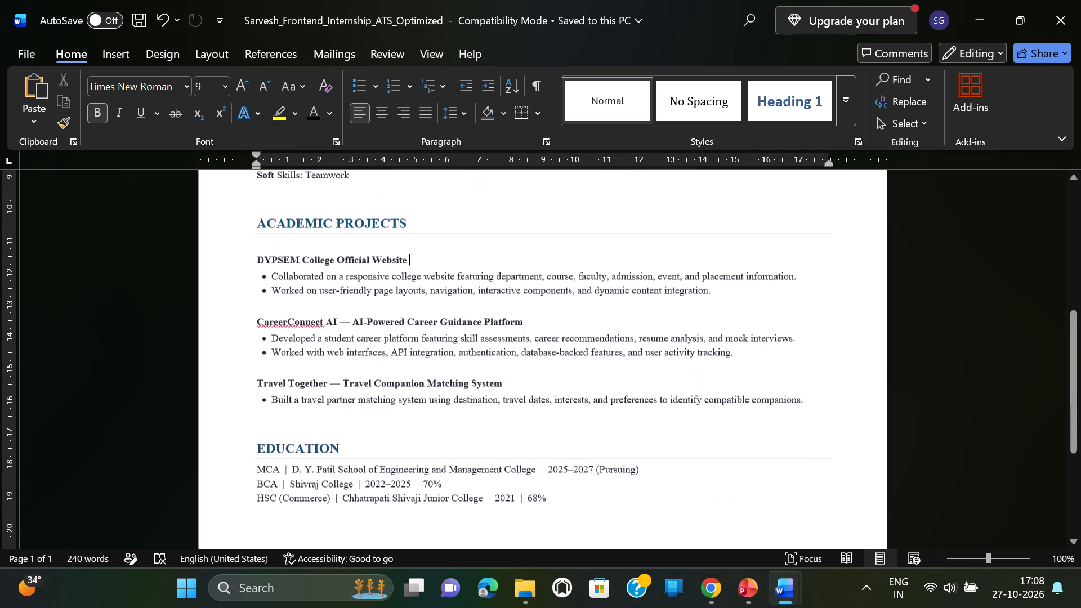
Examine the resume's section spacing and project titles from the Profile Summary to the Additional Information section.
scroll(454, 412, "up", 3)
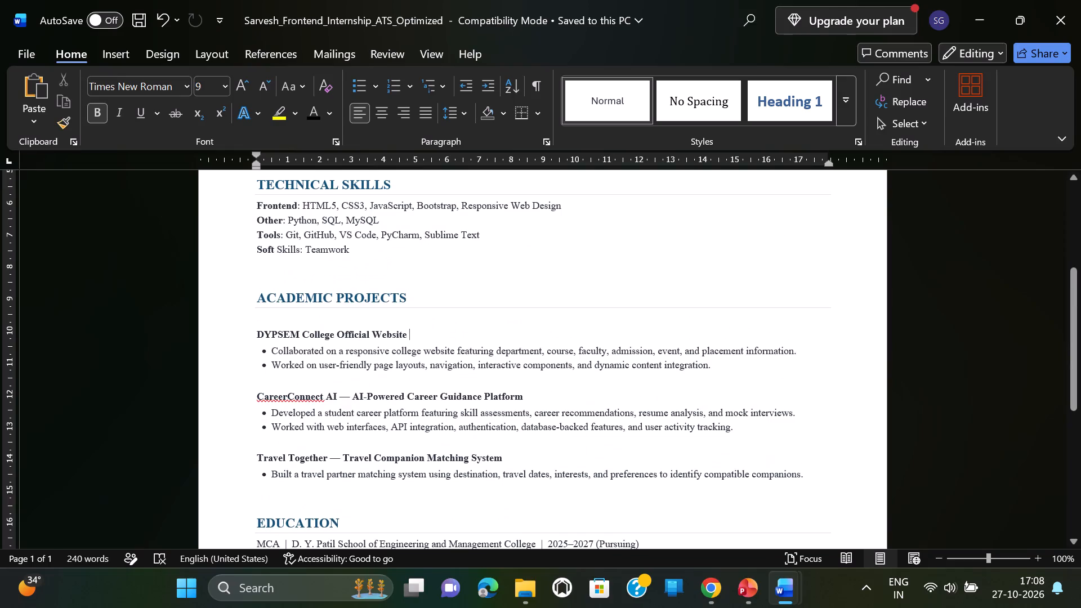
scroll(512, 397, "up", 2)
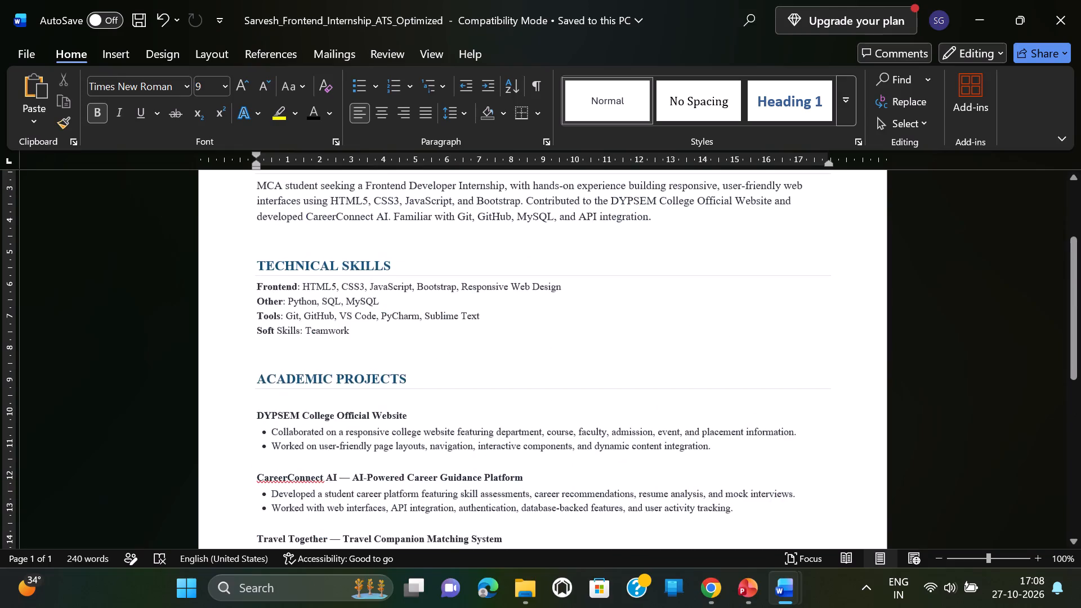
scroll(520, 393, "down", 2)
scroll(520, 393, "up", 4)
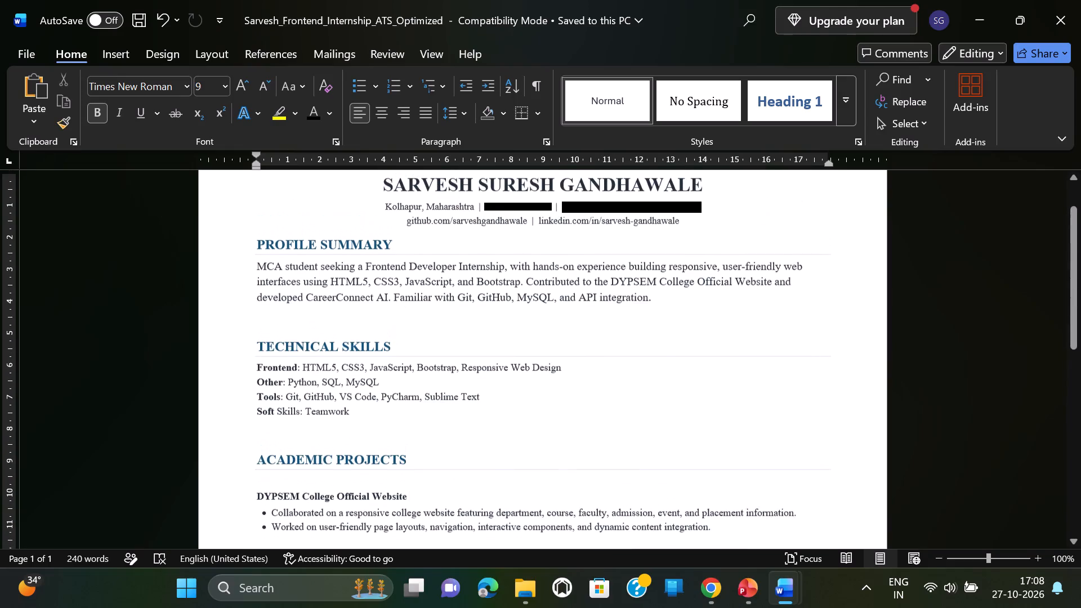
scroll(457, 367, "up", 1)
scroll(417, 373, "down", 2)
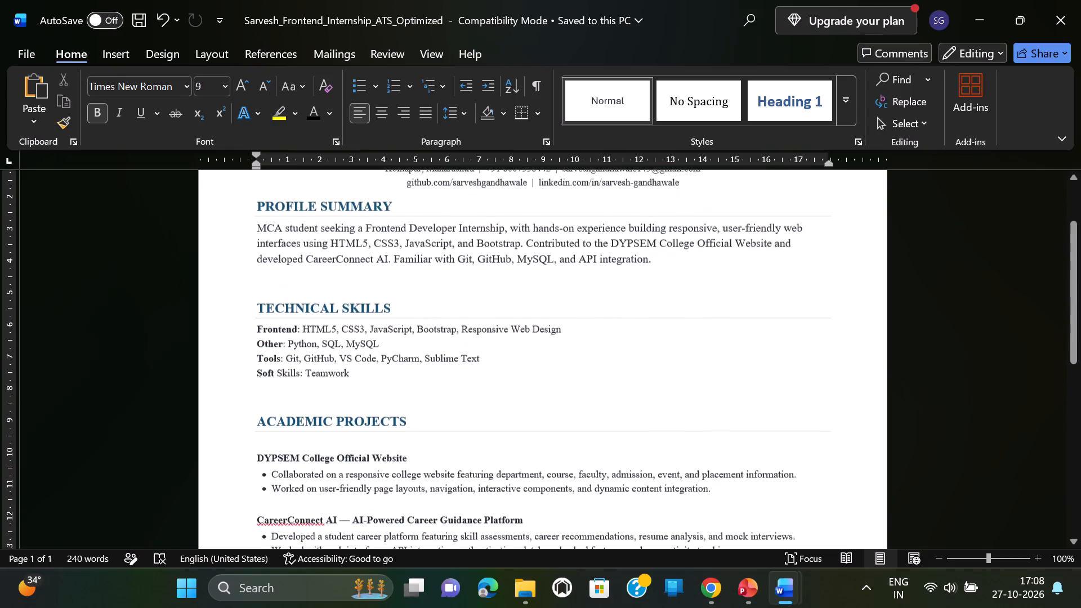
scroll(459, 375, "up", 2)
scroll(338, 367, "down", 2)
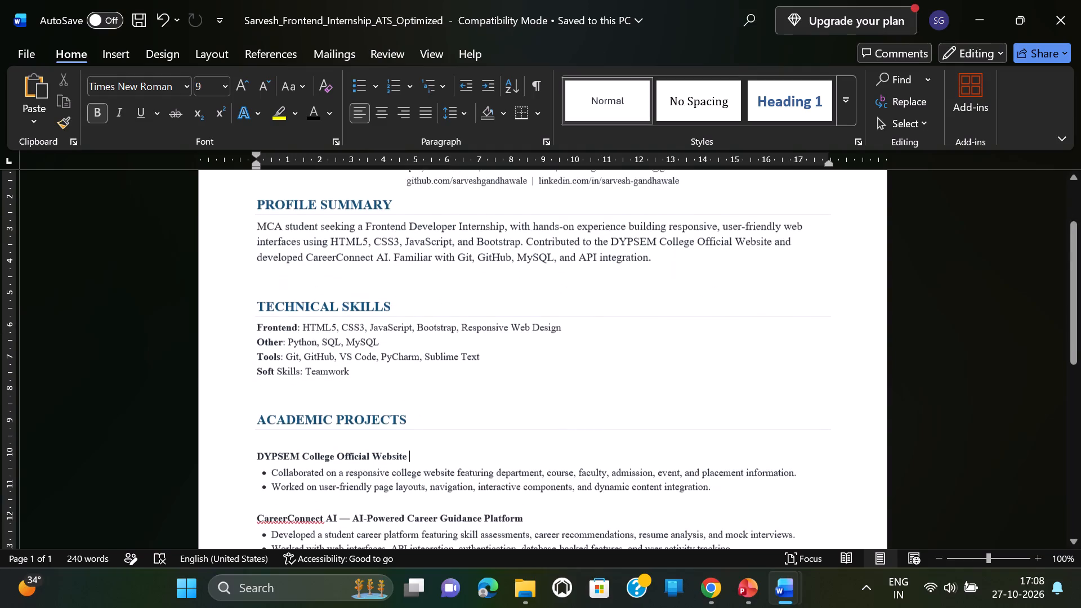
scroll(593, 324, "up", 1)
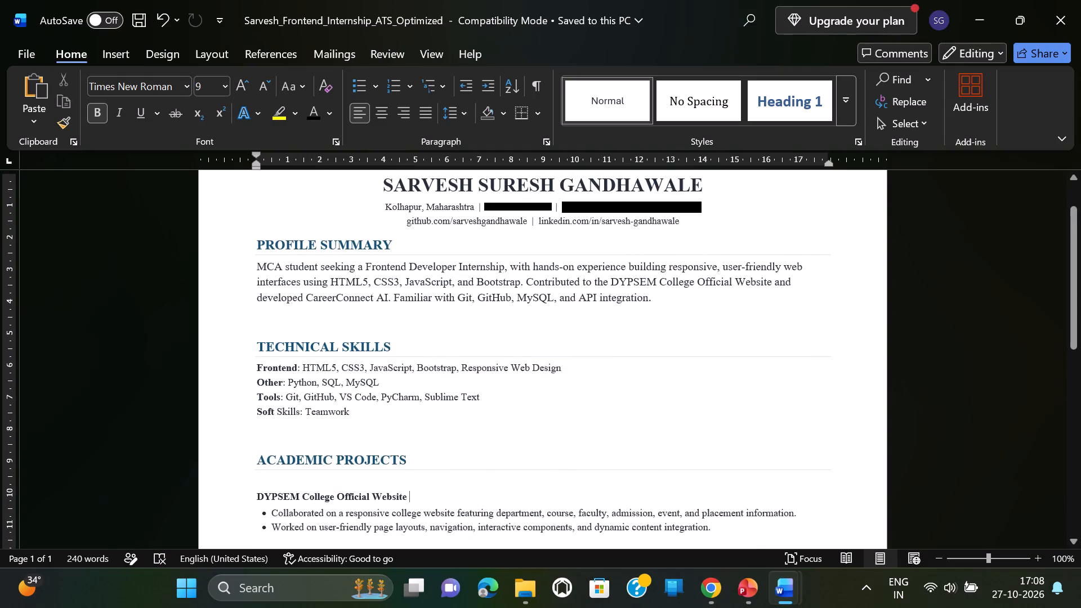
scroll(508, 346, "down", 7)
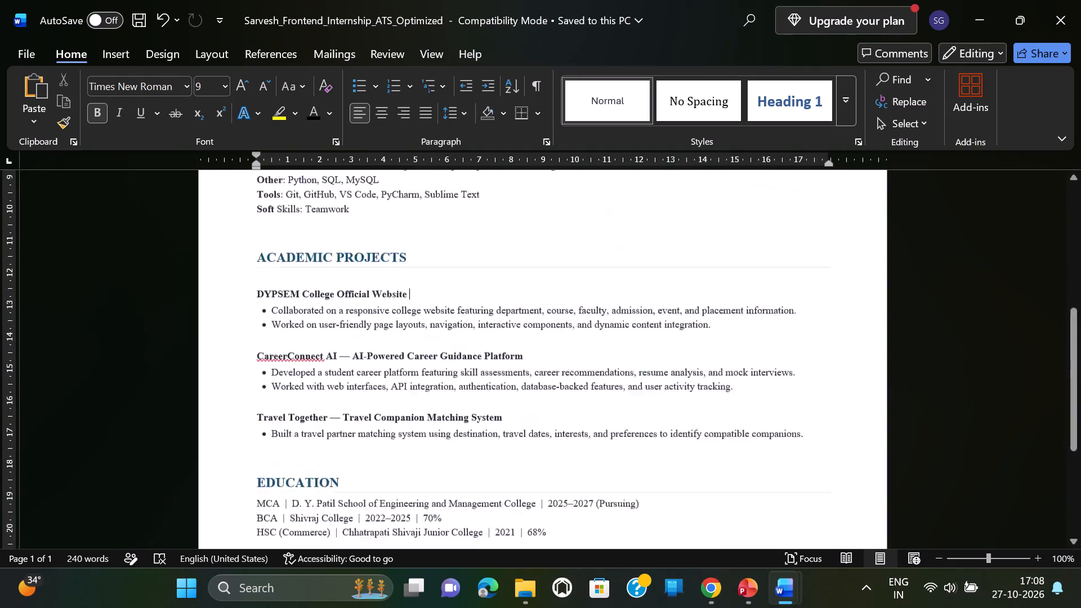
scroll(512, 338, "down", 7)
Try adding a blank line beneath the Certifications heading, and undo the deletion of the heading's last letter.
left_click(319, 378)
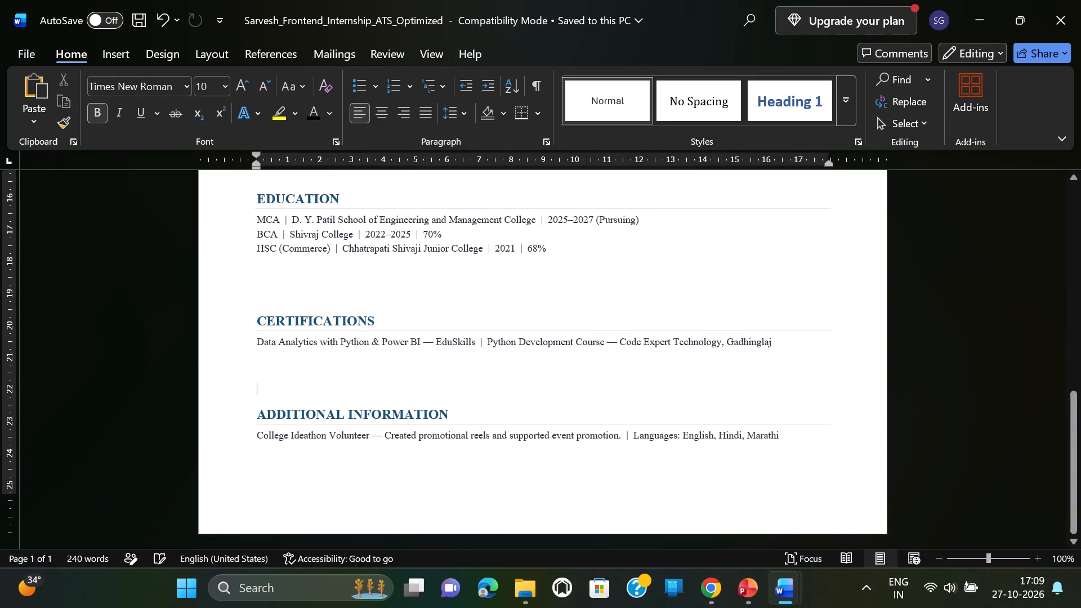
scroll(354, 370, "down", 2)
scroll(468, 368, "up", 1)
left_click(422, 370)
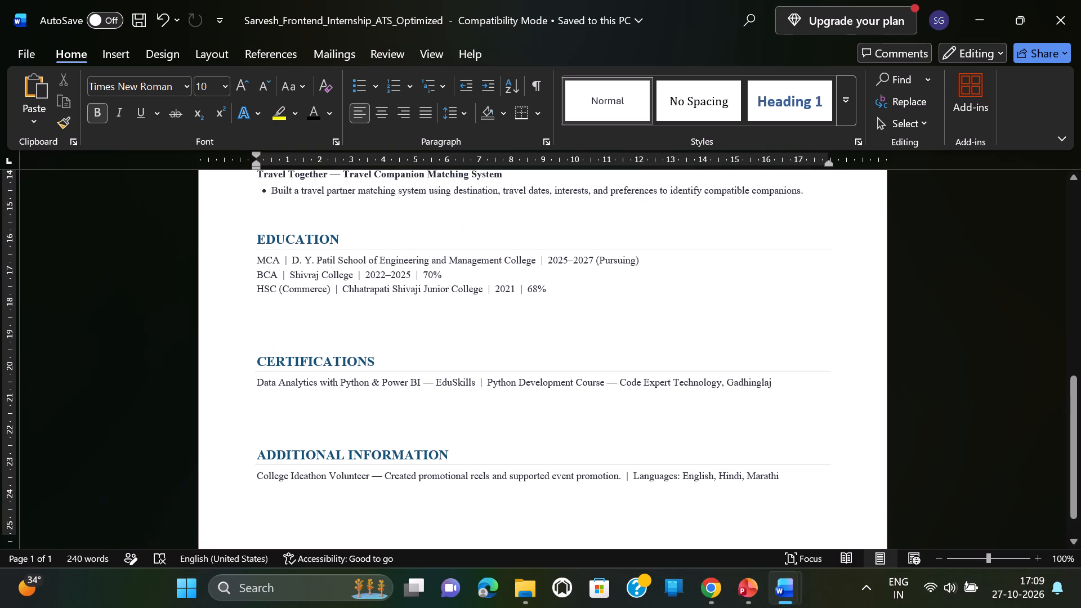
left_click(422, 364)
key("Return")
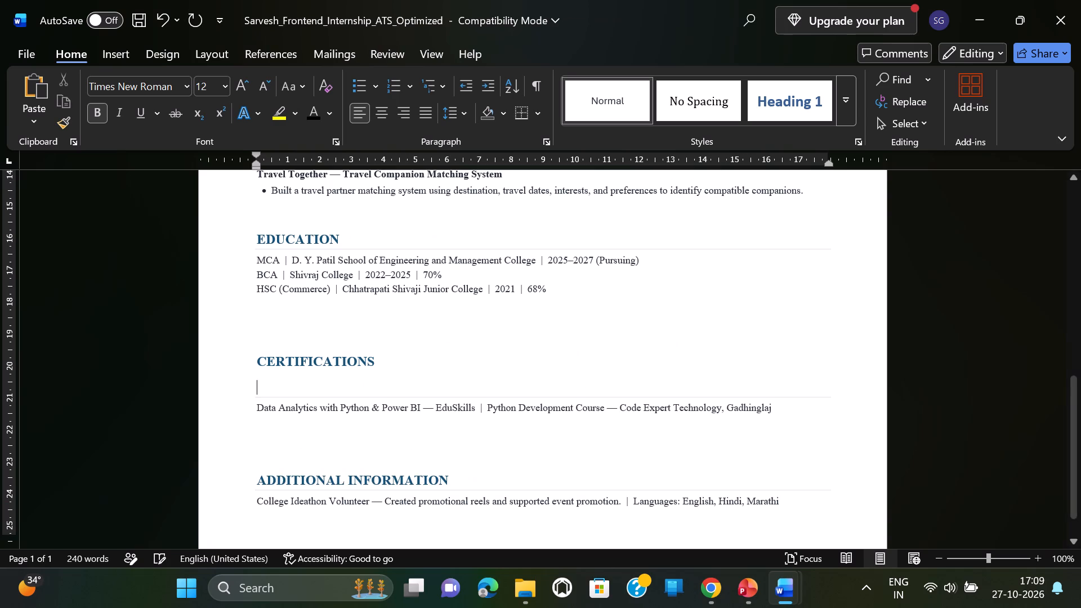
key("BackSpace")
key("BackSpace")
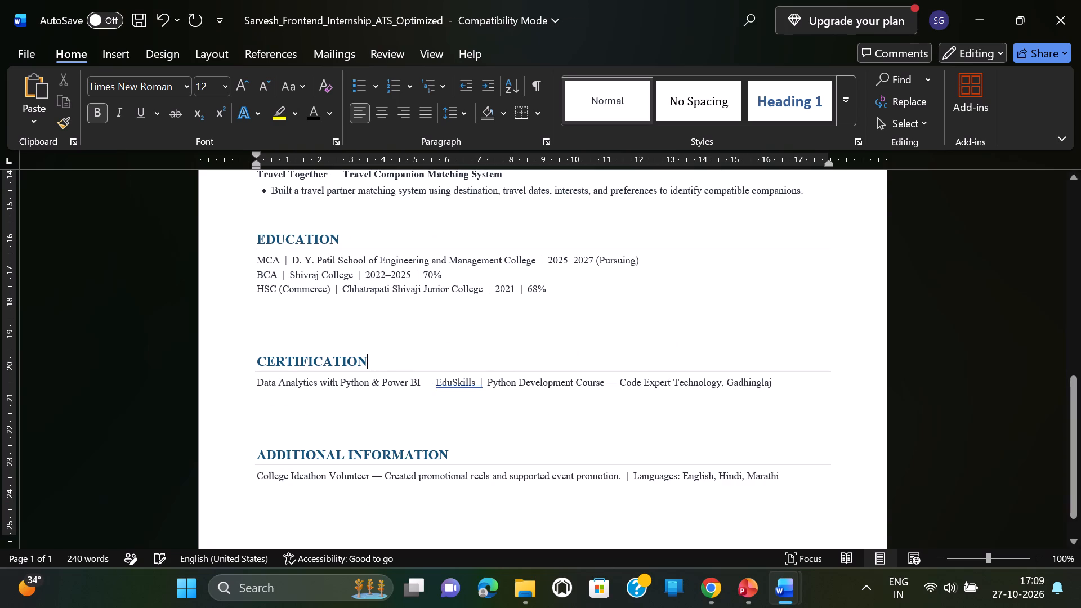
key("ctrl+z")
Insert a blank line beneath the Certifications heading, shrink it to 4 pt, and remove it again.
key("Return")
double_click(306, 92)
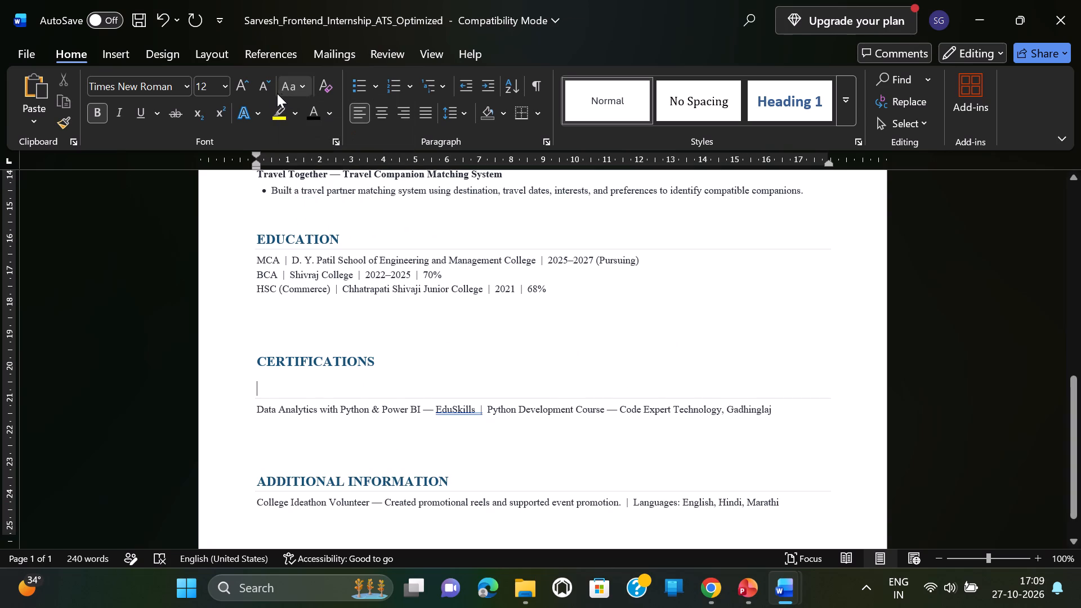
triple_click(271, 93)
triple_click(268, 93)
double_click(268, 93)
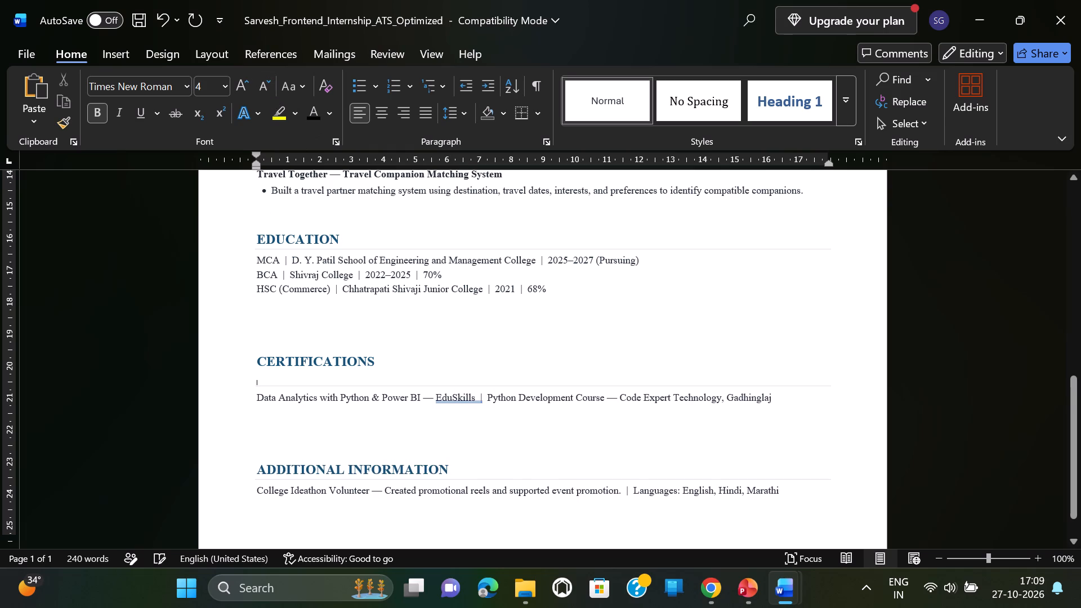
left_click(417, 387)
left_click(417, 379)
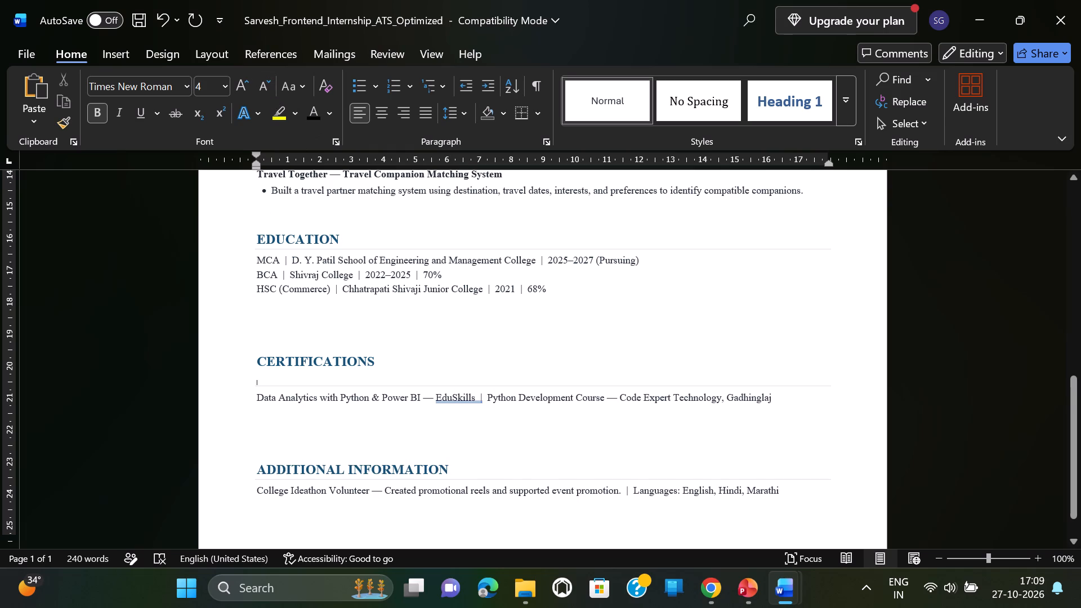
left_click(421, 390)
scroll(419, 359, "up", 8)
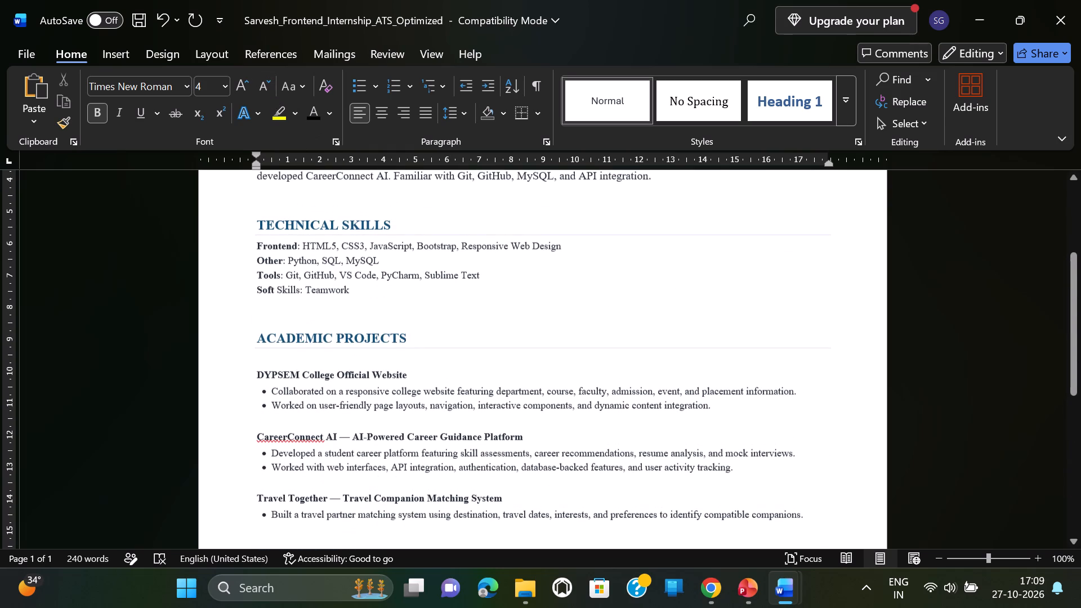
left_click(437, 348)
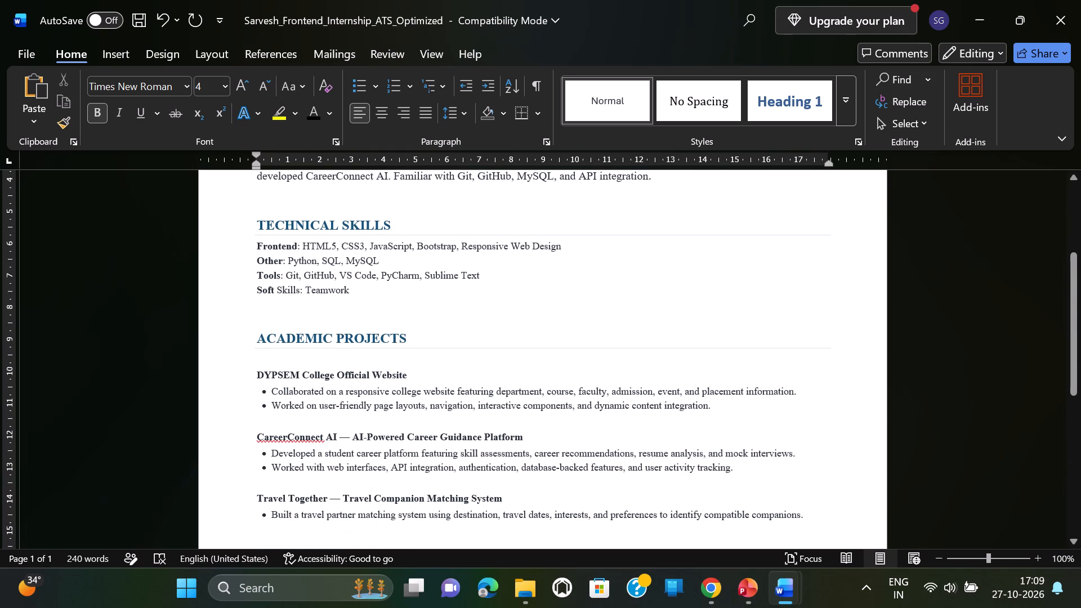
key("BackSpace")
Move the border line under the Academic Projects heading lower, widening the gap below the heading text.
scroll(435, 348, "up", 5)
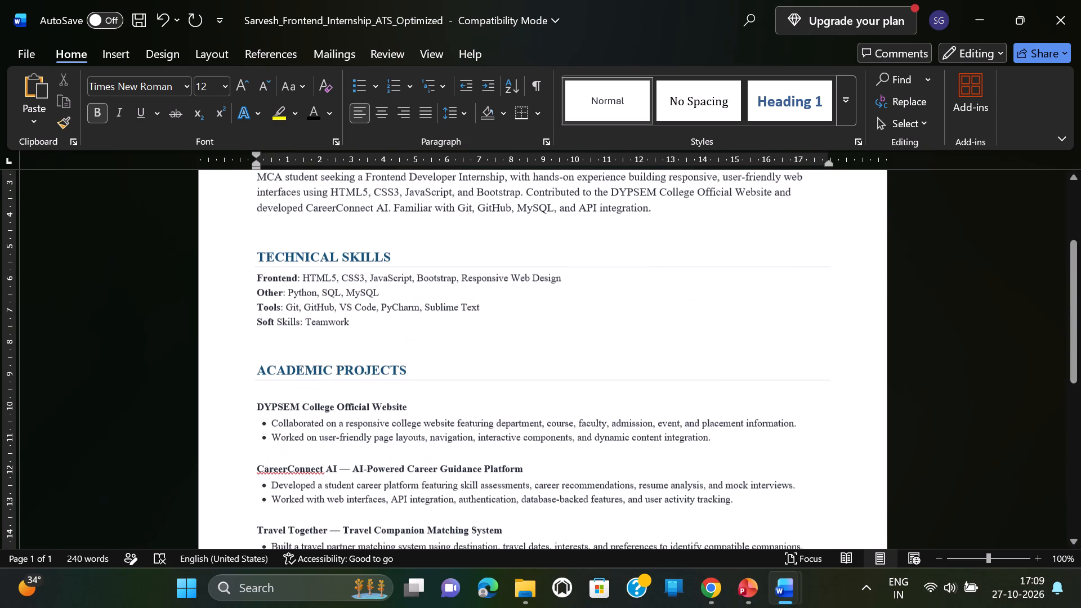
double_click(445, 386)
left_click(445, 386)
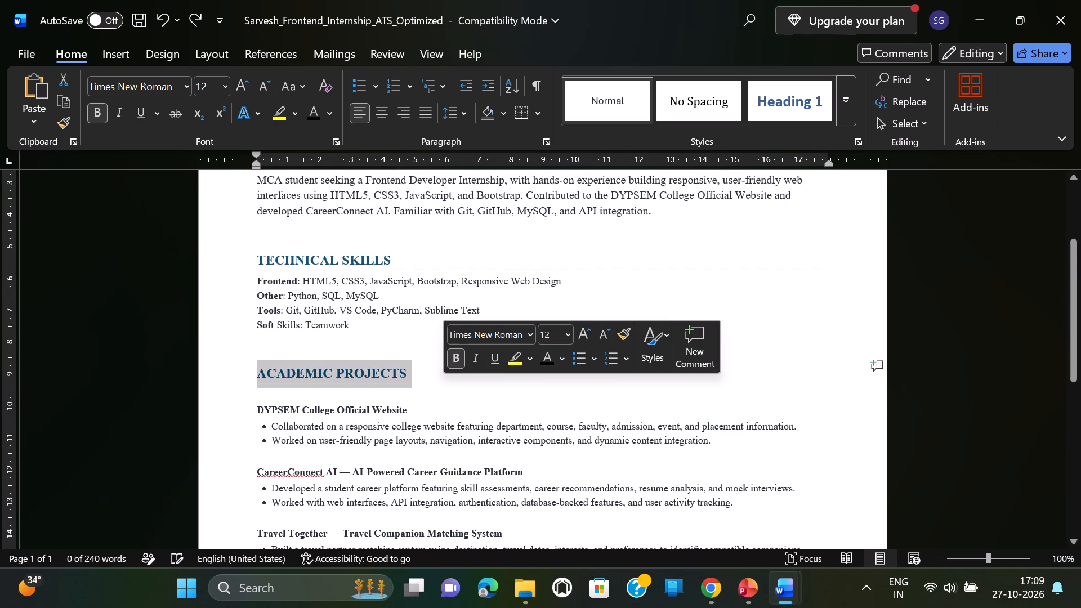
double_click(447, 382)
left_click(447, 382)
left_click_drag(447, 382, 452, 391)
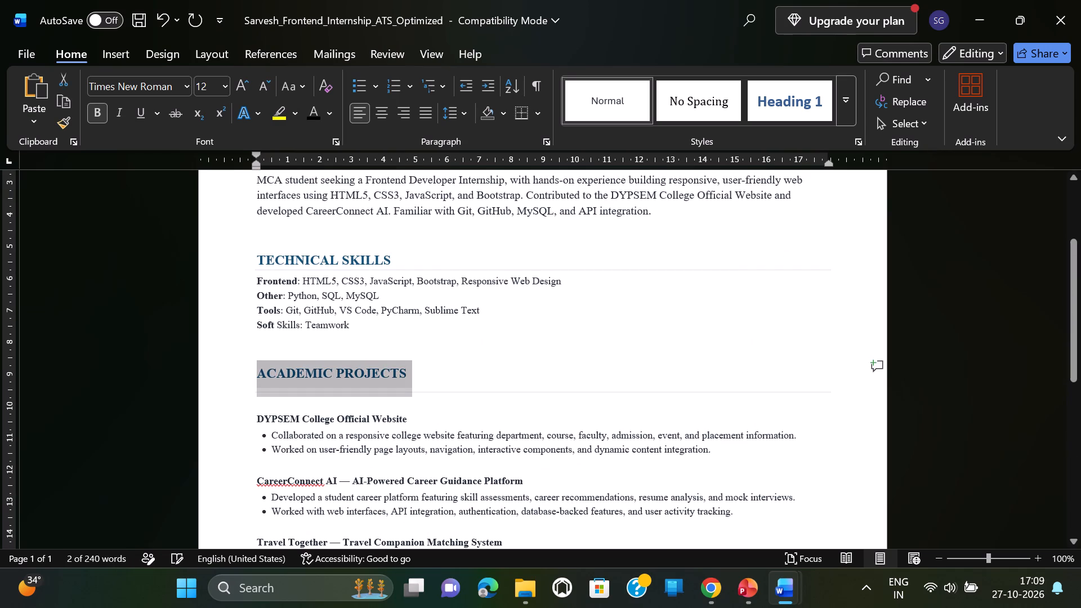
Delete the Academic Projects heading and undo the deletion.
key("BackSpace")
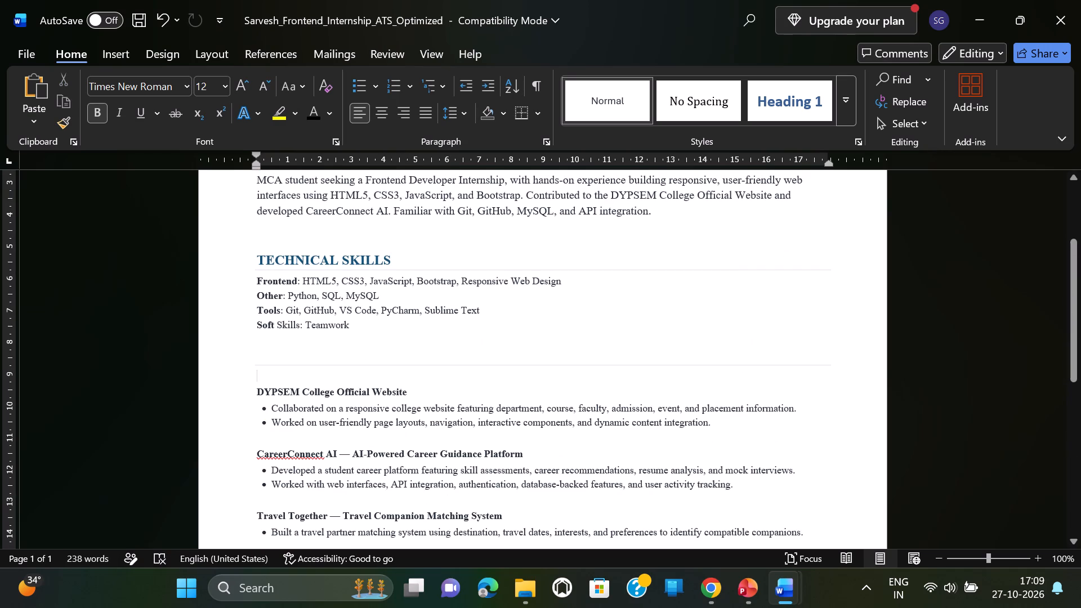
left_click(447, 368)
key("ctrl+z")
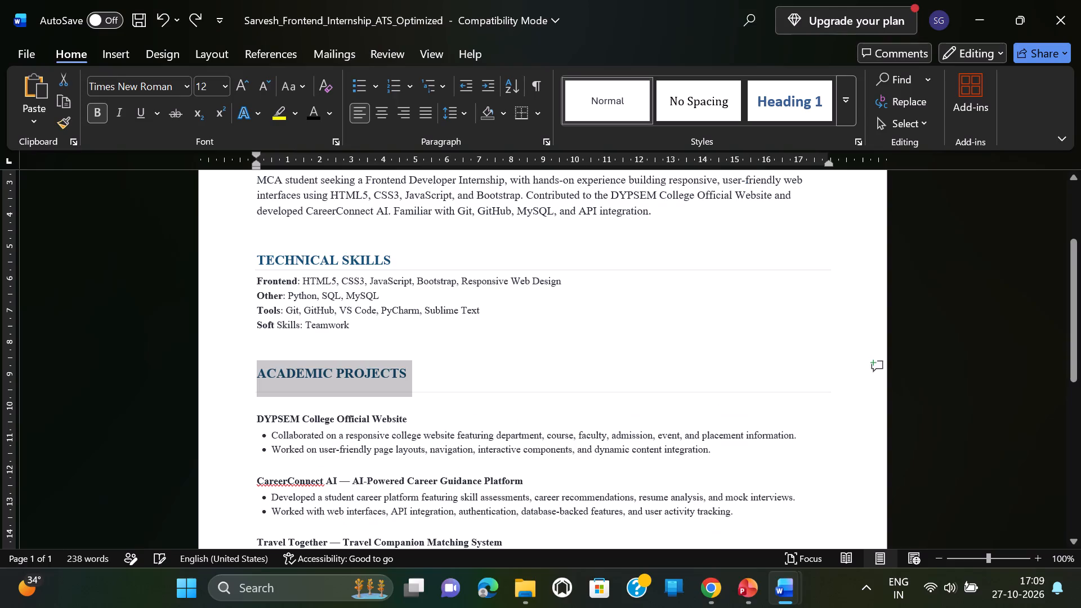
Delete the final S of the Academic Projects heading.
left_click(445, 370)
left_click(446, 389)
left_click(446, 389)
left_click(448, 394)
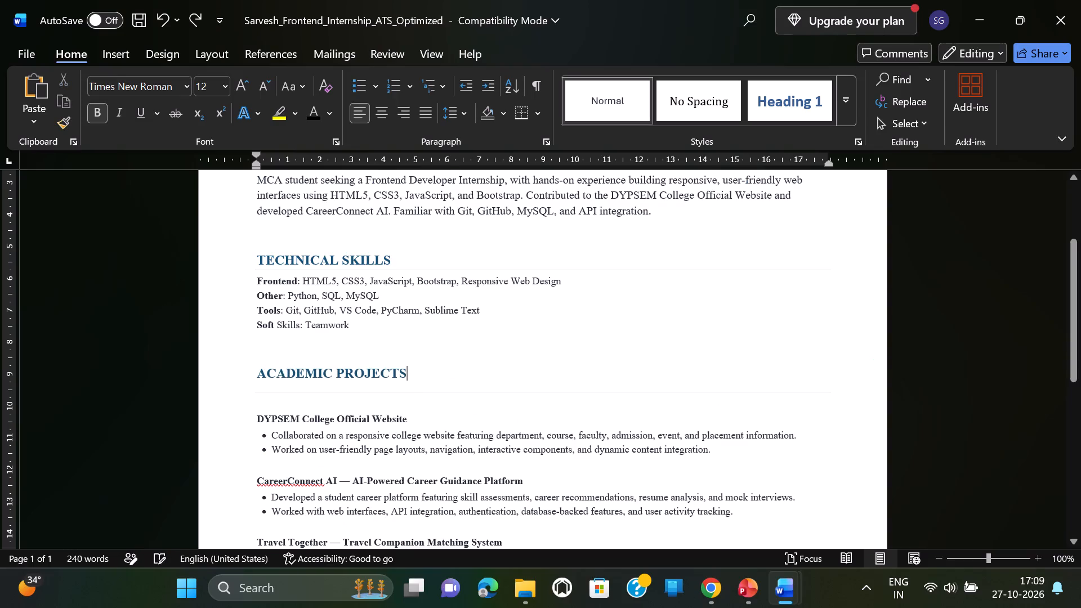
left_click(448, 394)
double_click(446, 391)
triple_click(446, 391)
left_click(446, 391)
key("BackSpace")
Set the font size of the blank line between the Profile Summary text and the Technical Skills heading to 2 pt.
scroll(473, 363, "up", 1)
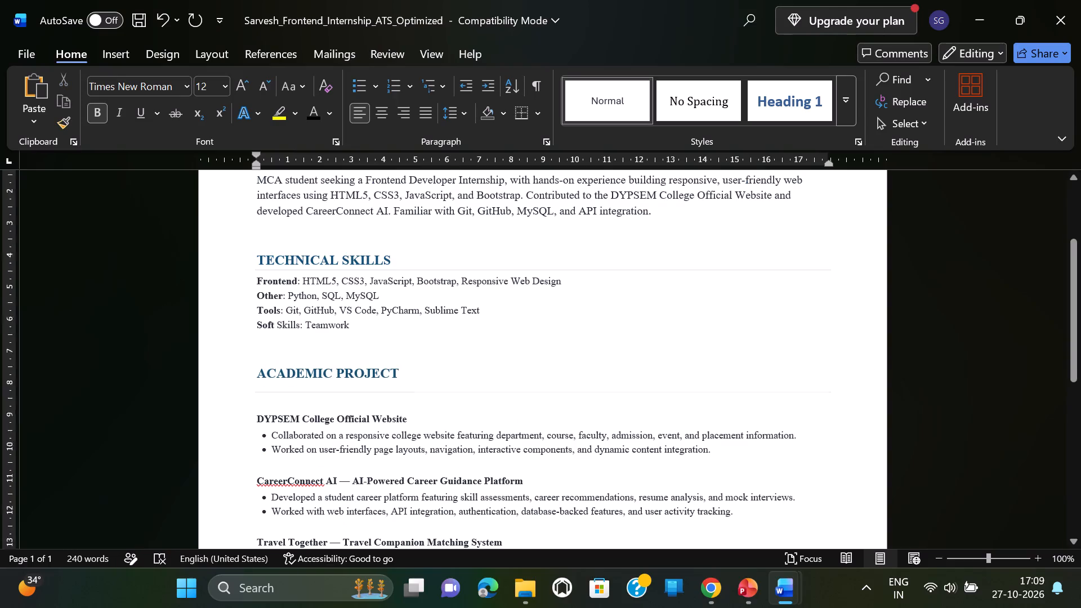
scroll(473, 363, "up", 2)
left_click(473, 363)
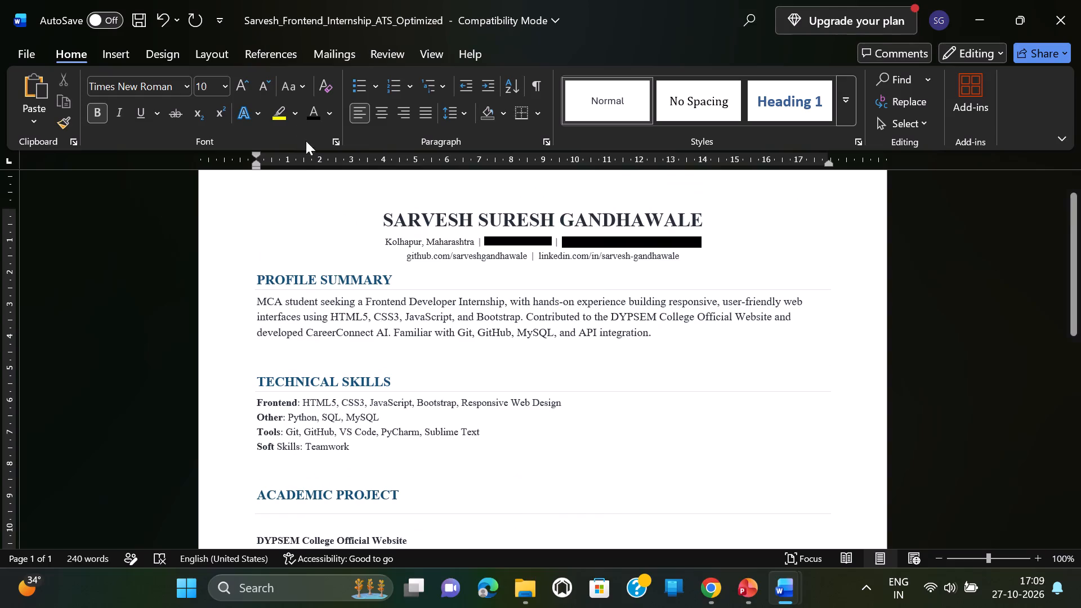
left_click(254, 74)
triple_click(244, 85)
double_click(244, 85)
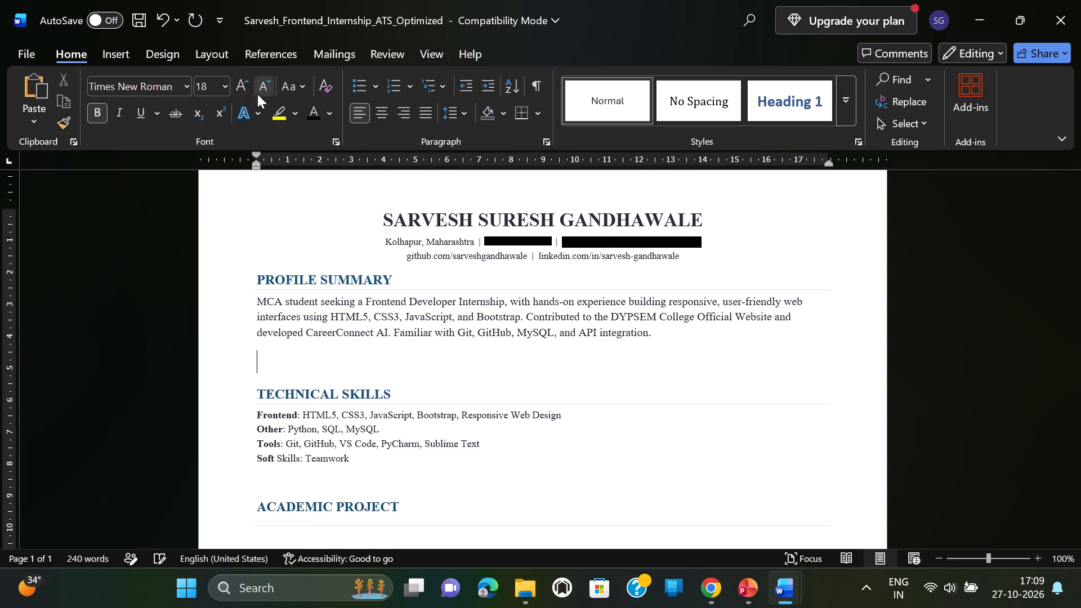
triple_click(257, 94)
left_click(254, 93)
triple_click(253, 92)
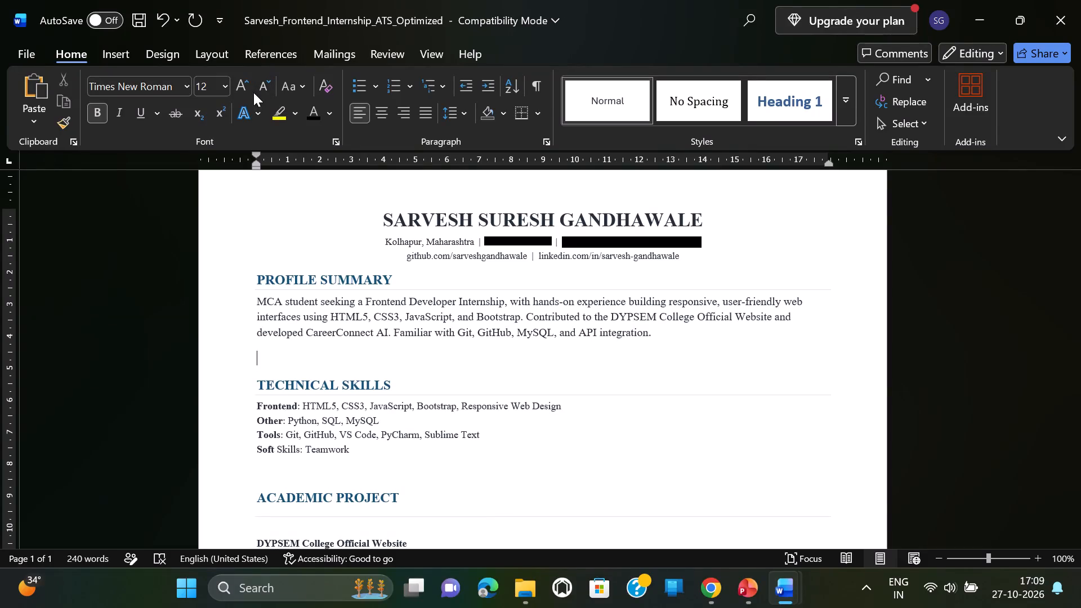
left_click(253, 92)
triple_click(273, 87)
triple_click(273, 87)
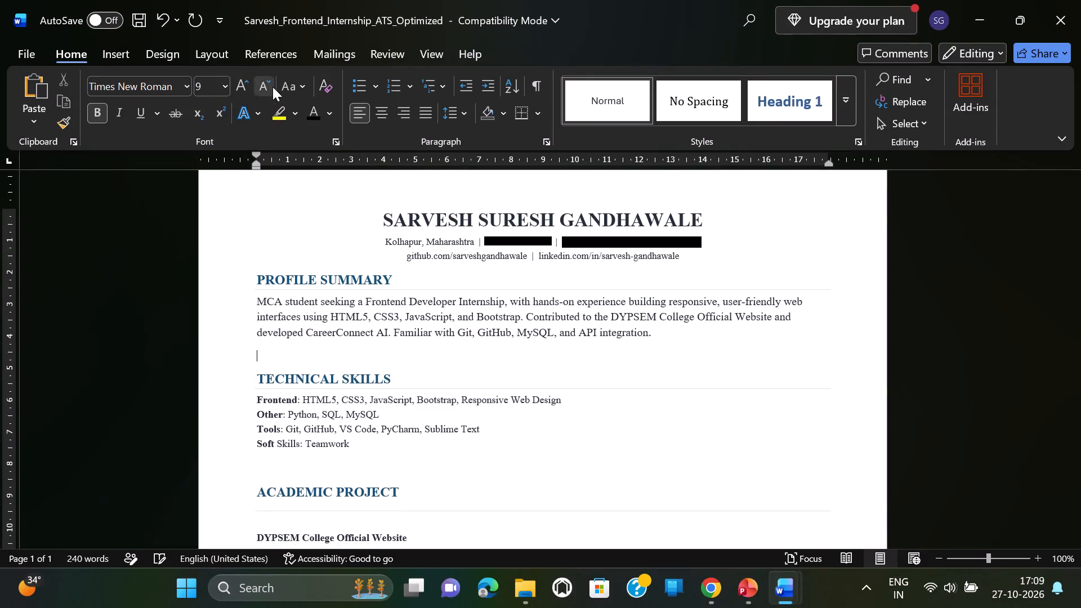
triple_click(273, 87)
left_click(273, 87)
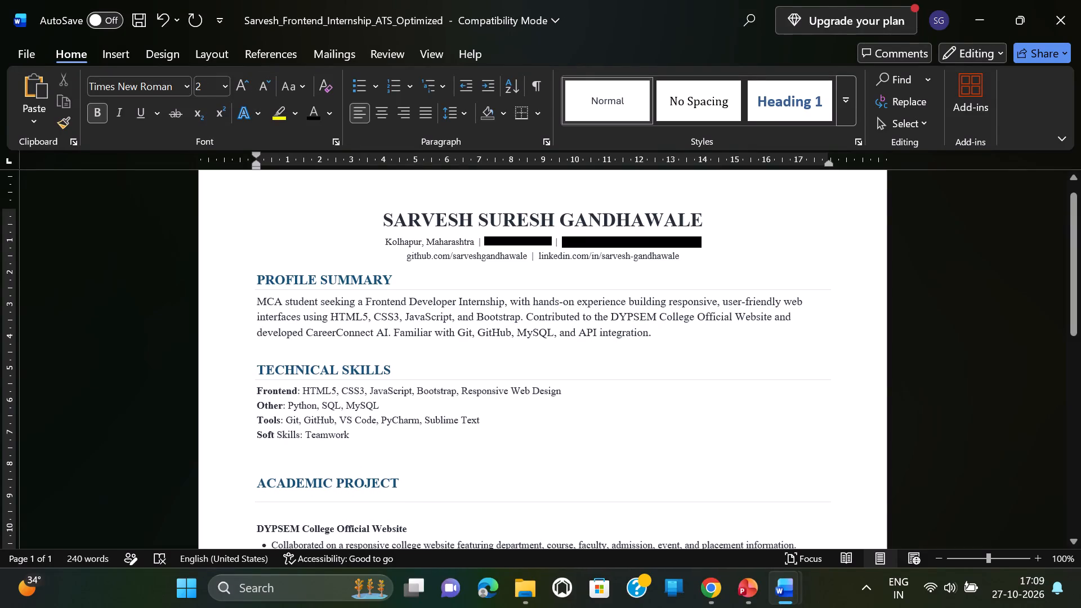
Increase the font size of the four Technical Skills lines, from Frontend to Soft Skills, to 10 pt.
scroll(505, 427, "down", 2)
left_click_drag(352, 363, 256, 329)
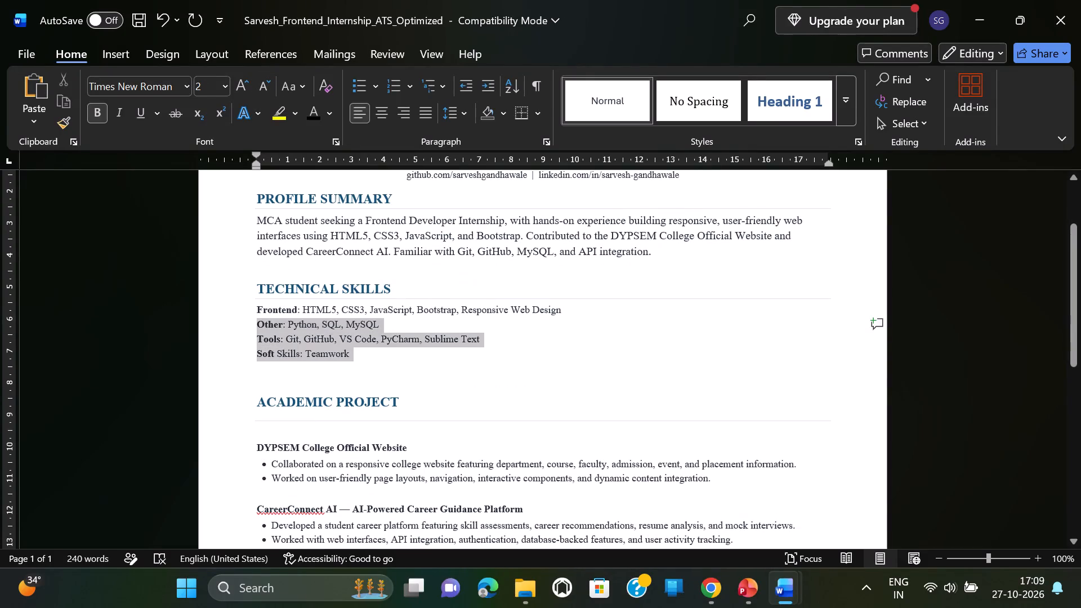
left_click_drag(256, 329, 250, 315)
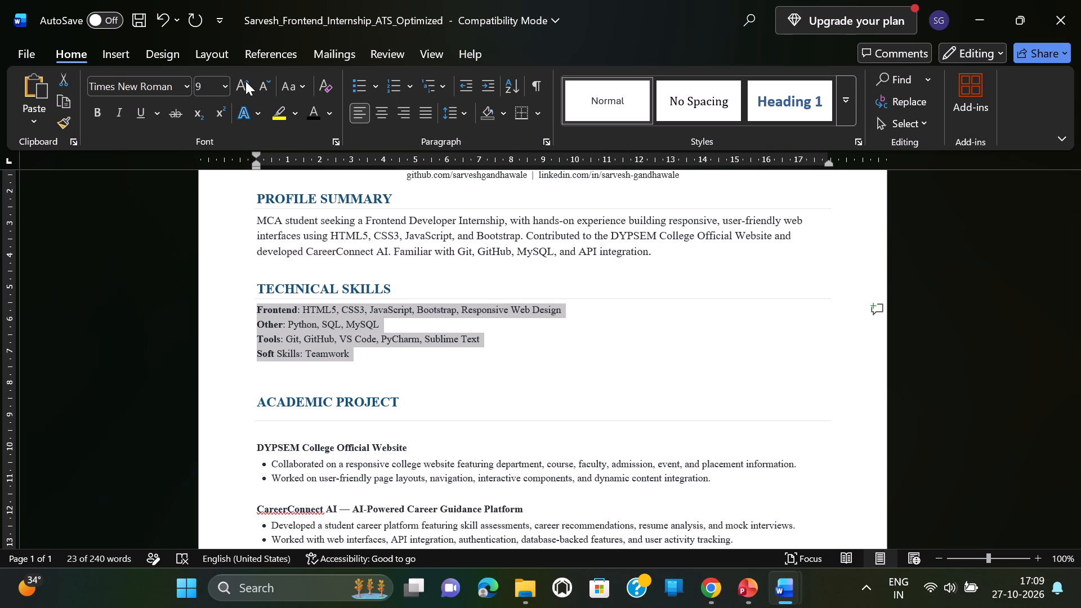
left_click(245, 81)
Increase the font size of all three project titles and their bullet points to 10 pt.
scroll(493, 444, "down", 2)
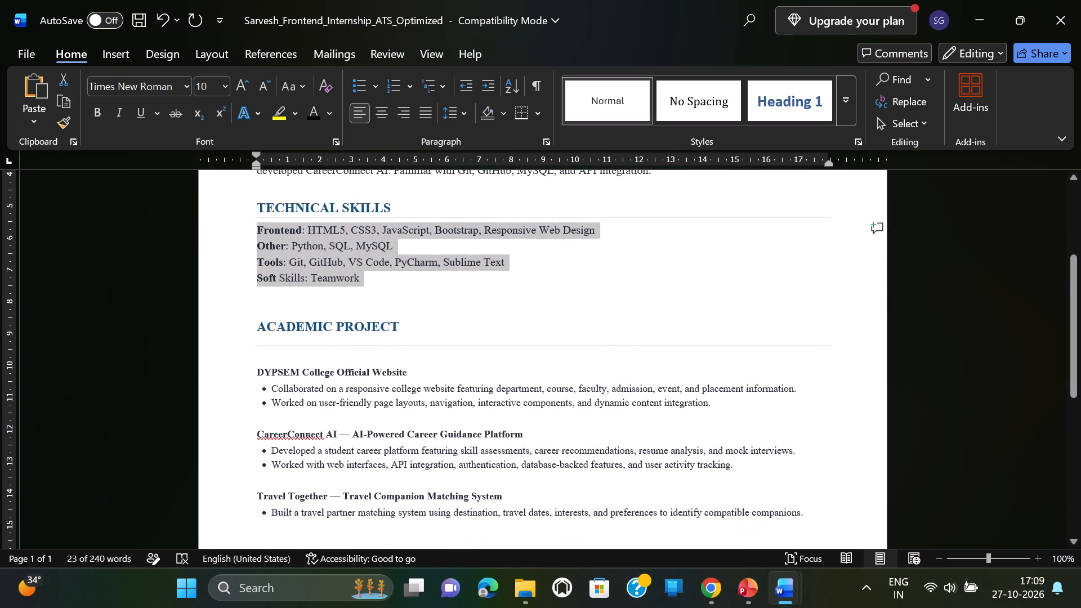
scroll(511, 477, "down", 2)
left_click_drag(828, 449, 251, 279)
left_click(245, 85)
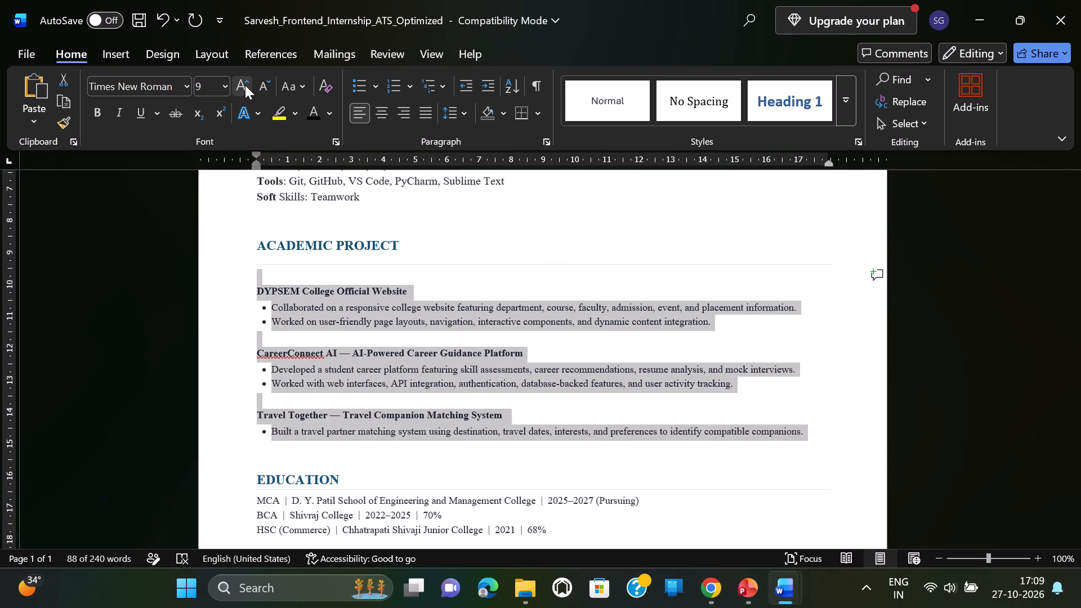
left_click(455, 305)
scroll(470, 309, "down", 3)
scroll(446, 350, "down", 3)
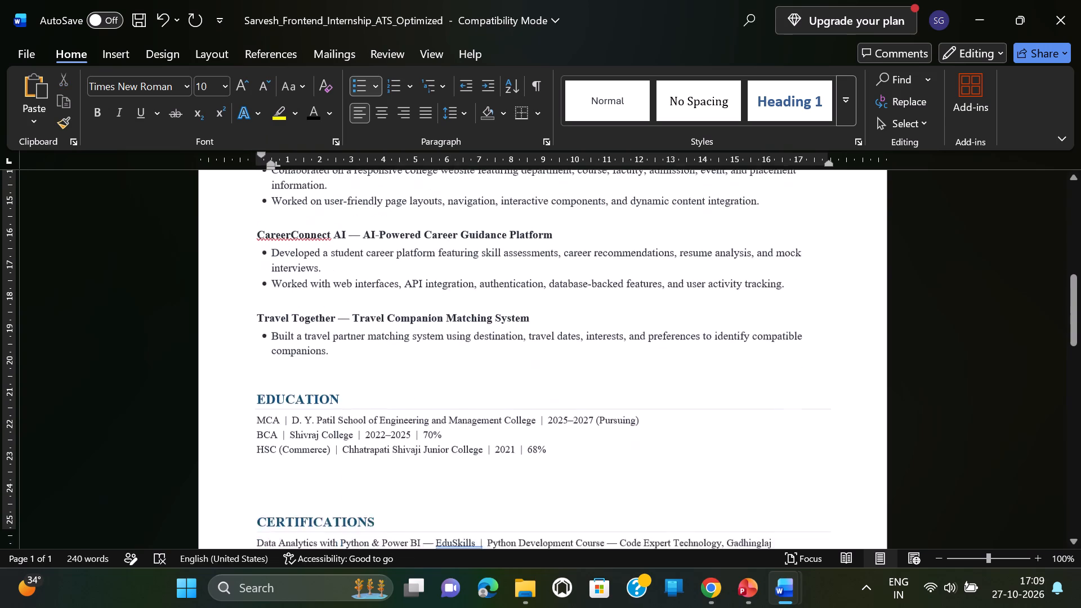
Increase the font size of the three Education lines, MCA, BCA and HSC, to 10 pt.
left_click_drag(558, 354, 238, 329)
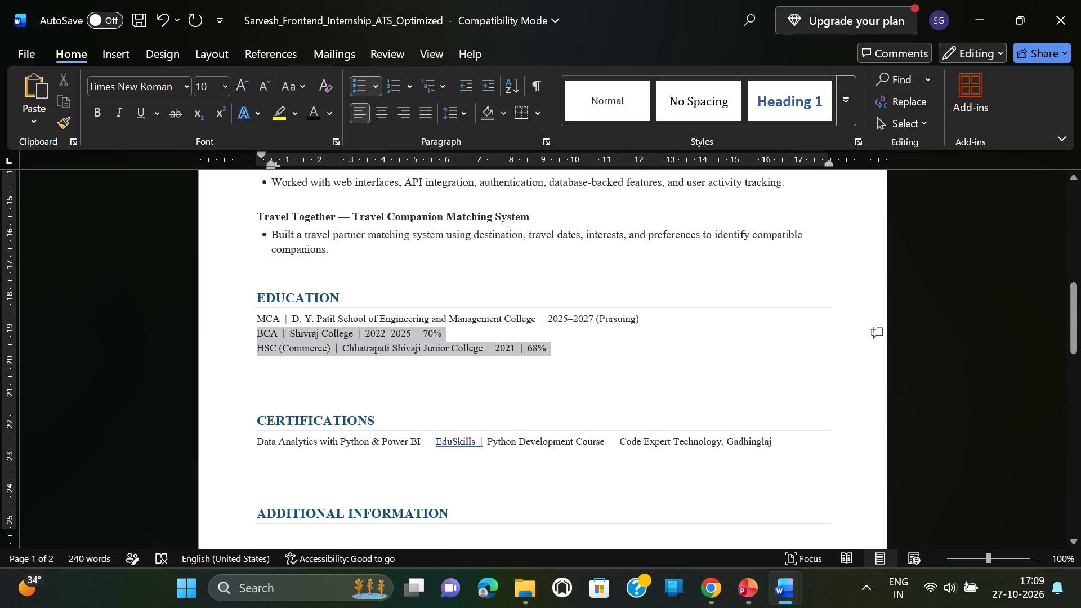
left_click_drag(238, 329, 243, 315)
left_click(238, 88)
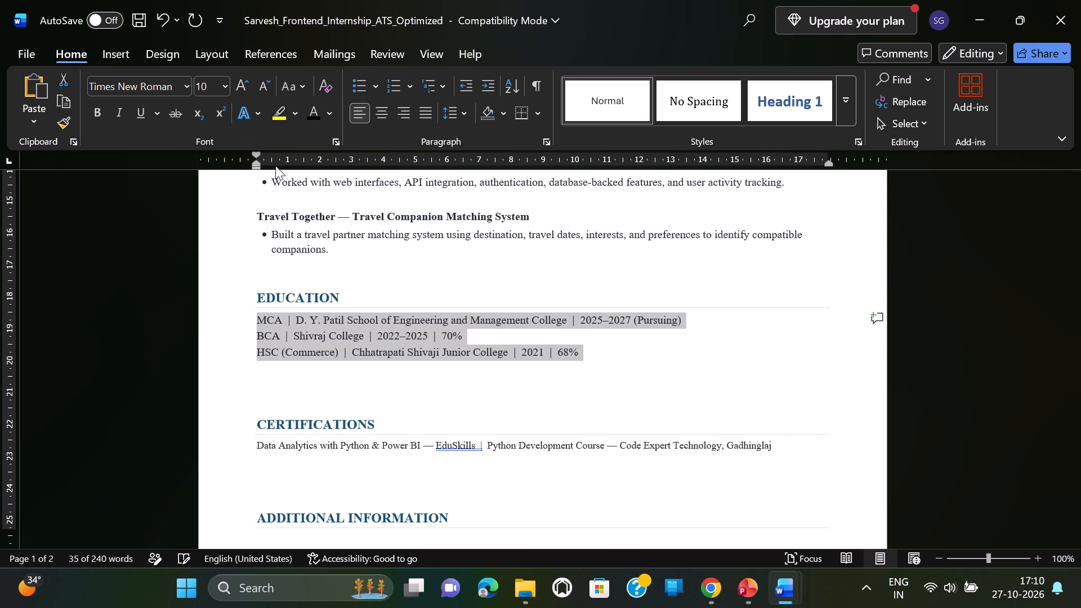
left_click(463, 404)
Make the degree labels MCA, BCA and HSC bold in the Education section.
double_click(263, 315)
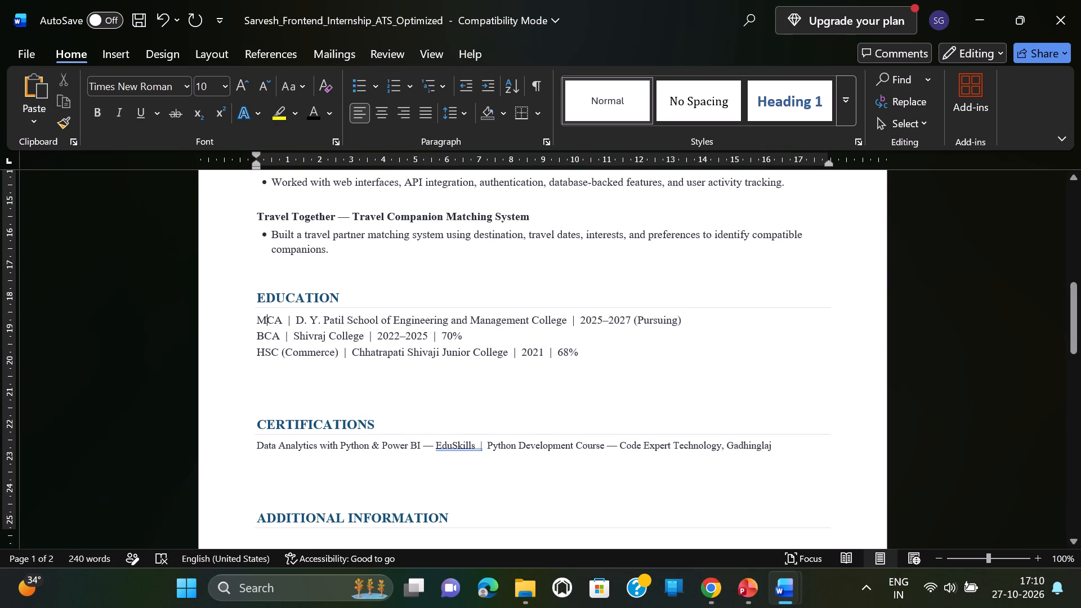
left_click(271, 286)
left_click(264, 326)
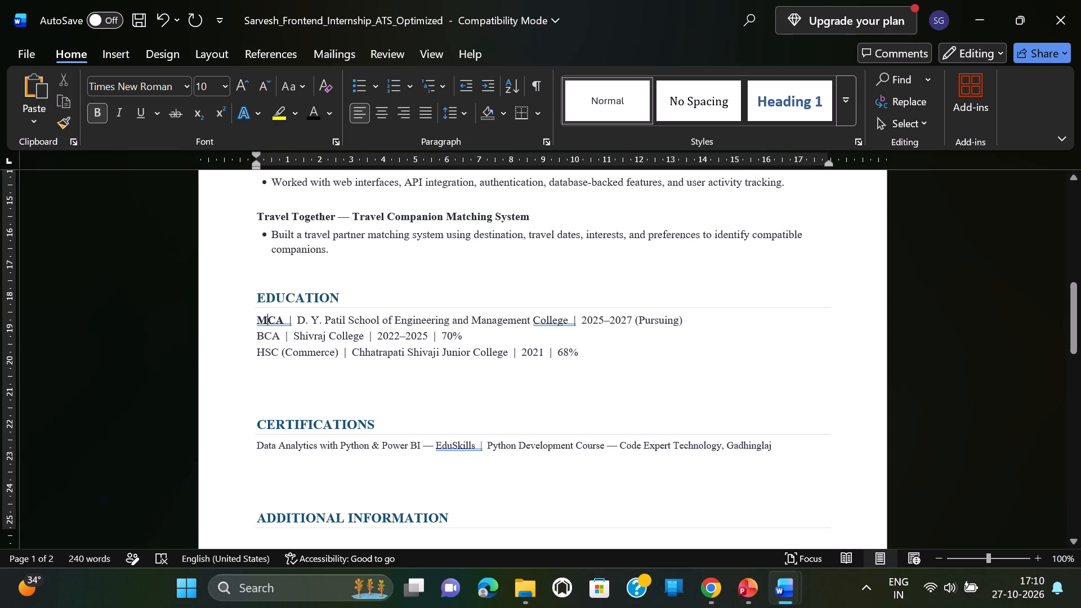
double_click(262, 341)
left_click(270, 319)
double_click(269, 349)
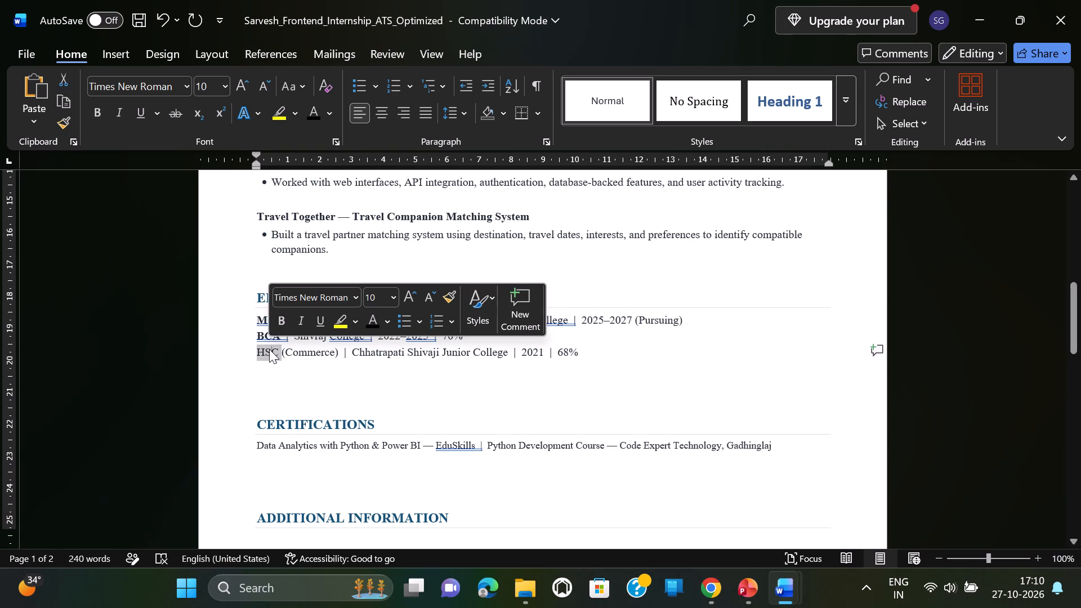
left_click(276, 318)
left_click(283, 373)
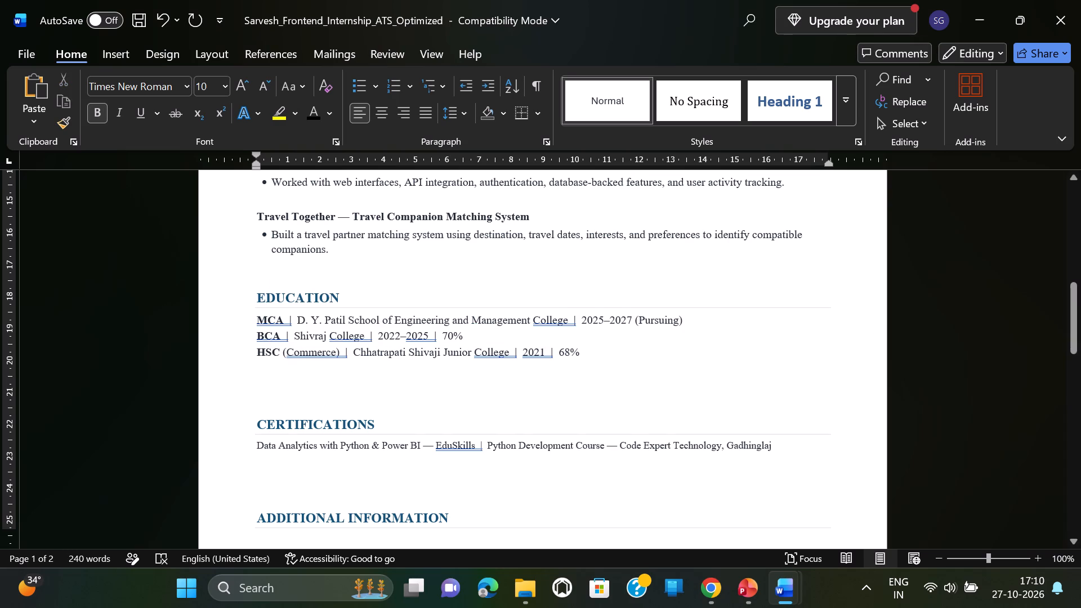
Accept the suggested spacing corrections on both sides of the separator after MCA in the Education section.
left_click(282, 316)
right_click(282, 319)
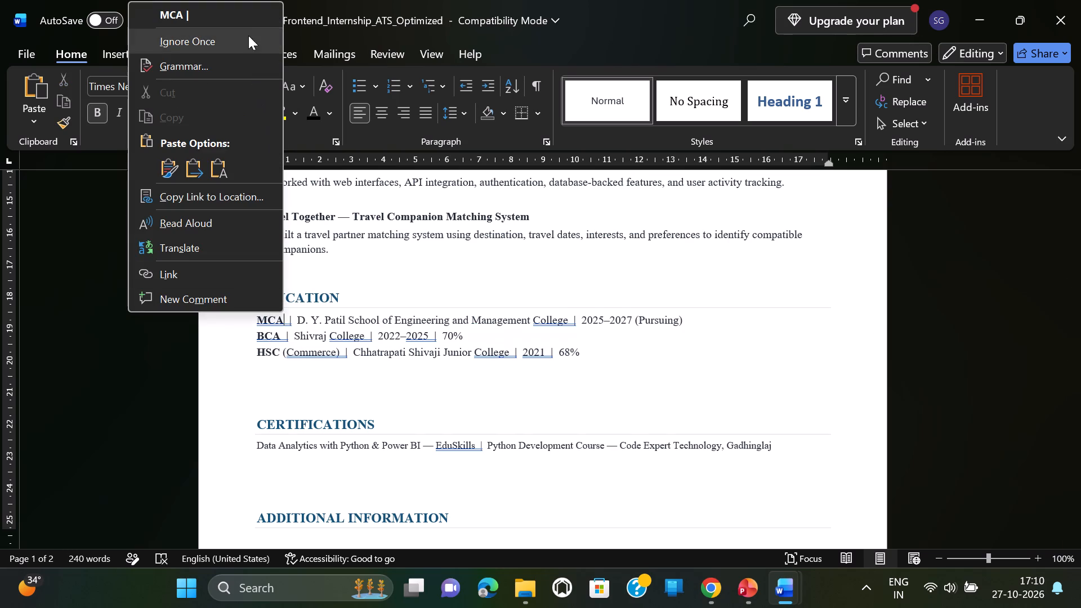
left_click(245, 22)
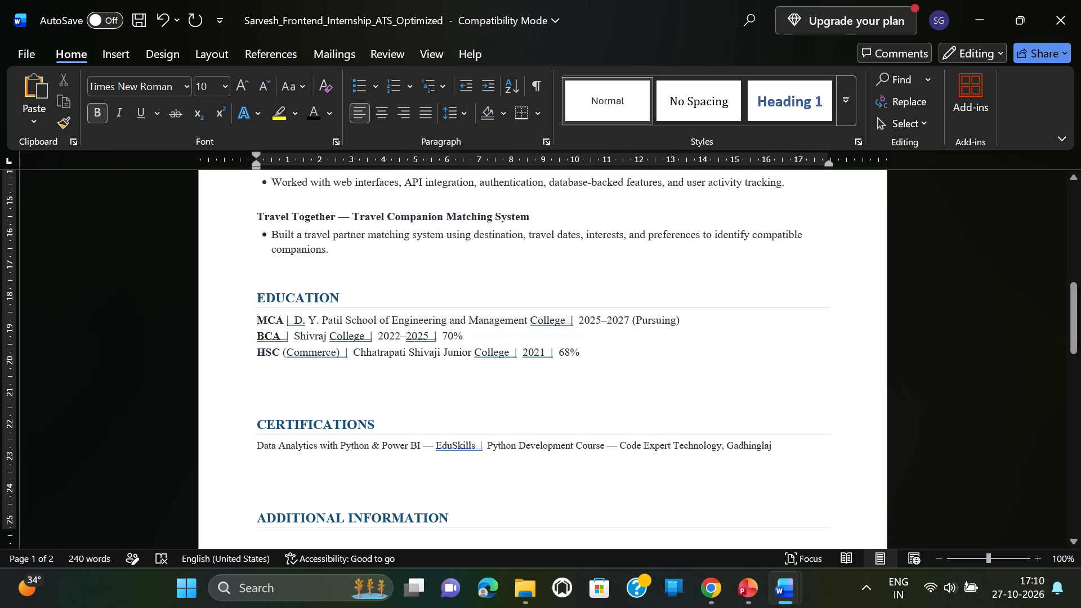
left_click(293, 322)
right_click(293, 322)
left_click(253, 19)
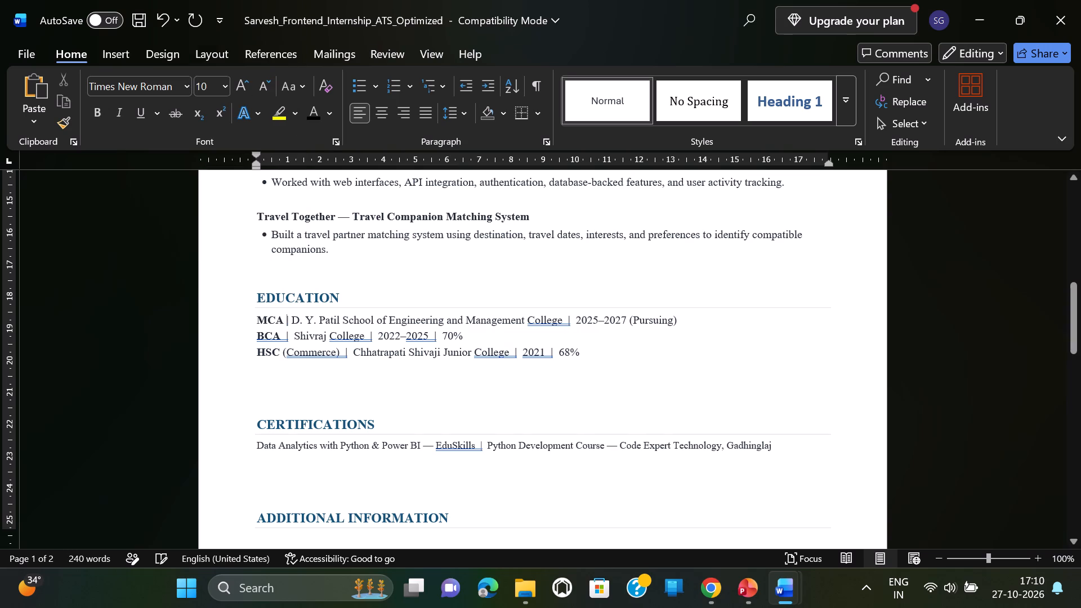
Accept the suggested spacing corrections on both sides of the separator between BCA and Shivraj College.
left_click(271, 341)
right_click(271, 341)
left_click(239, 26)
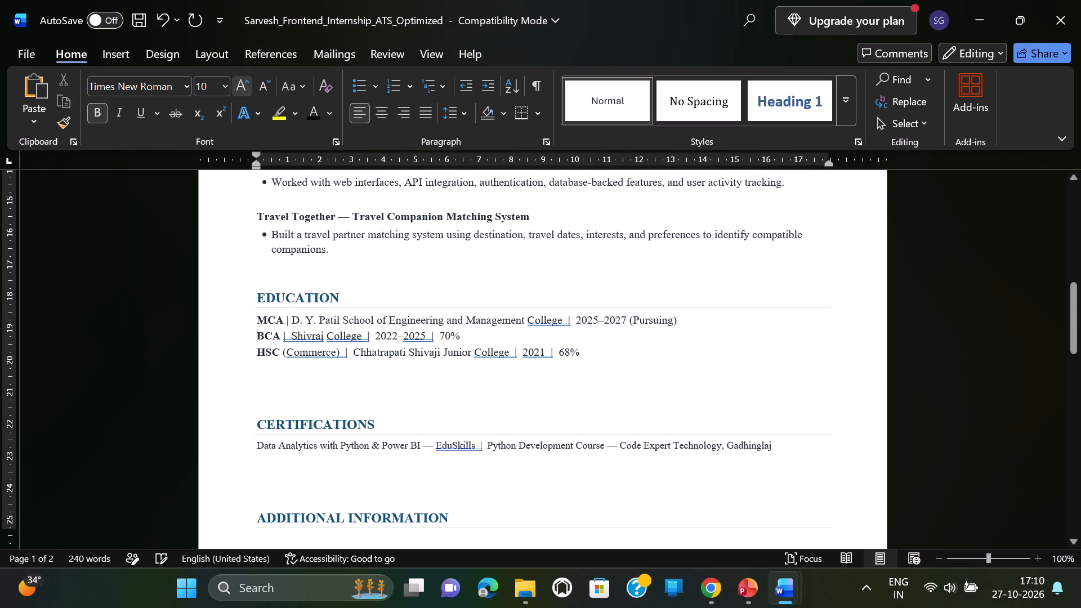
left_click(306, 337)
right_click(306, 337)
left_click(258, 35)
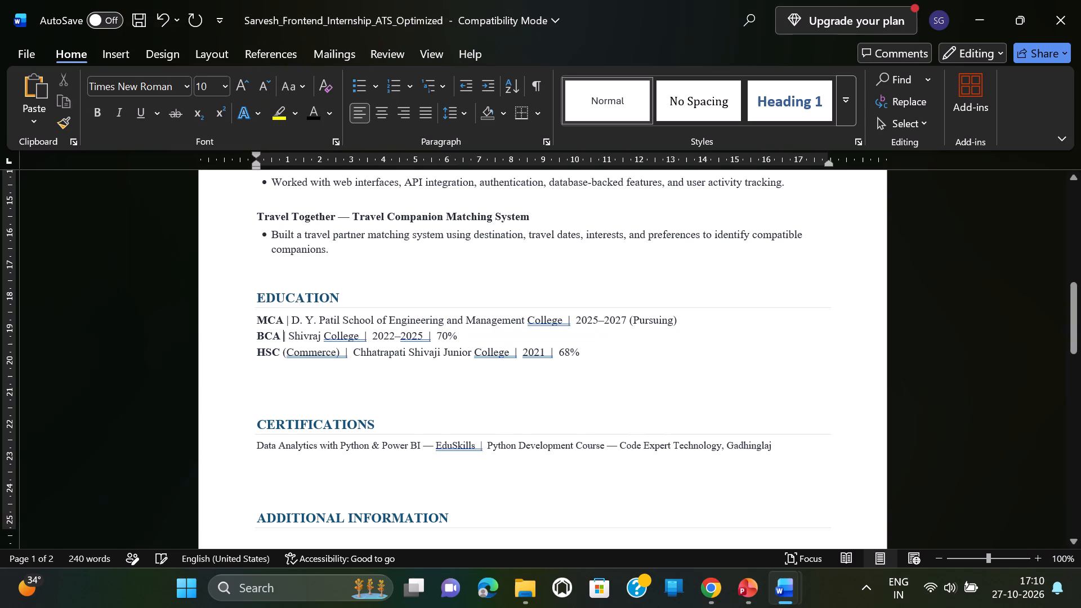
Accept the suggested spacing corrections for the separators before and after 2022–2025 in the BCA line.
left_click(354, 345)
left_click(365, 339)
right_click(365, 339)
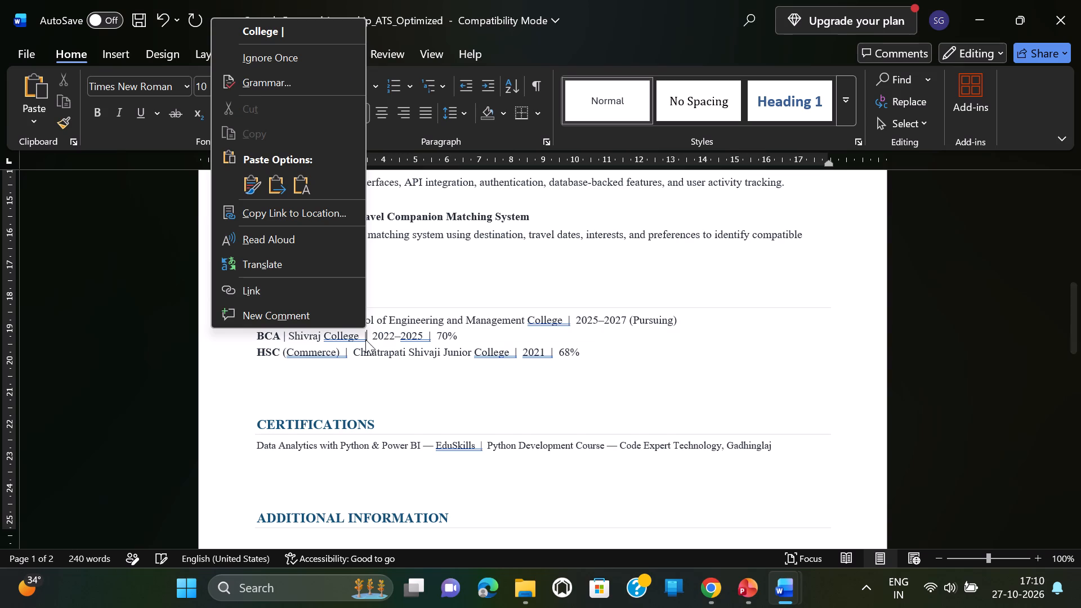
double_click(362, 337)
right_click(358, 333)
left_click(277, 32)
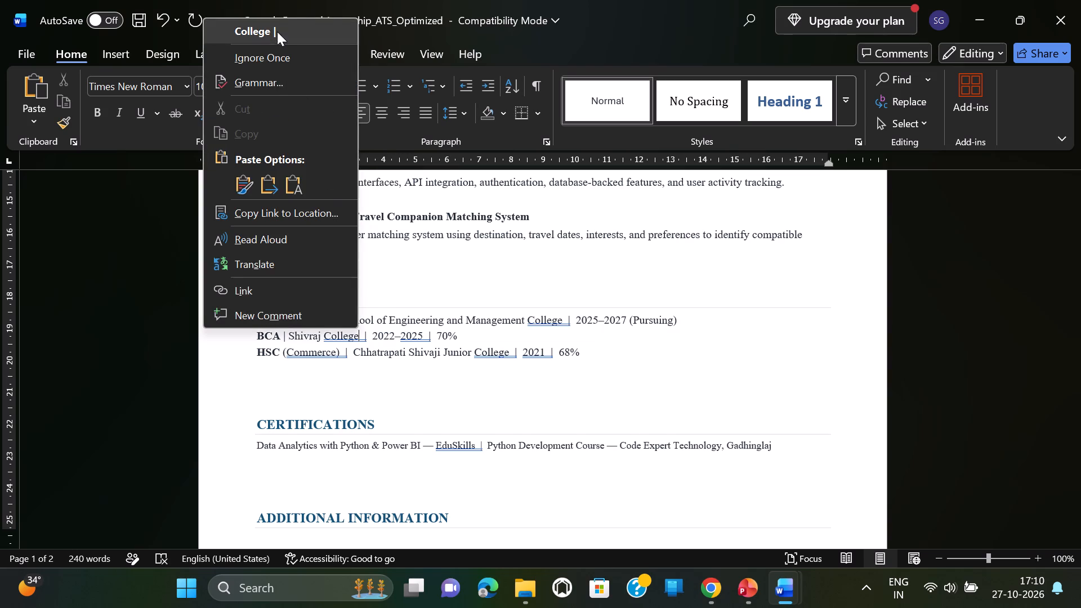
left_click(403, 334)
right_click(403, 335)
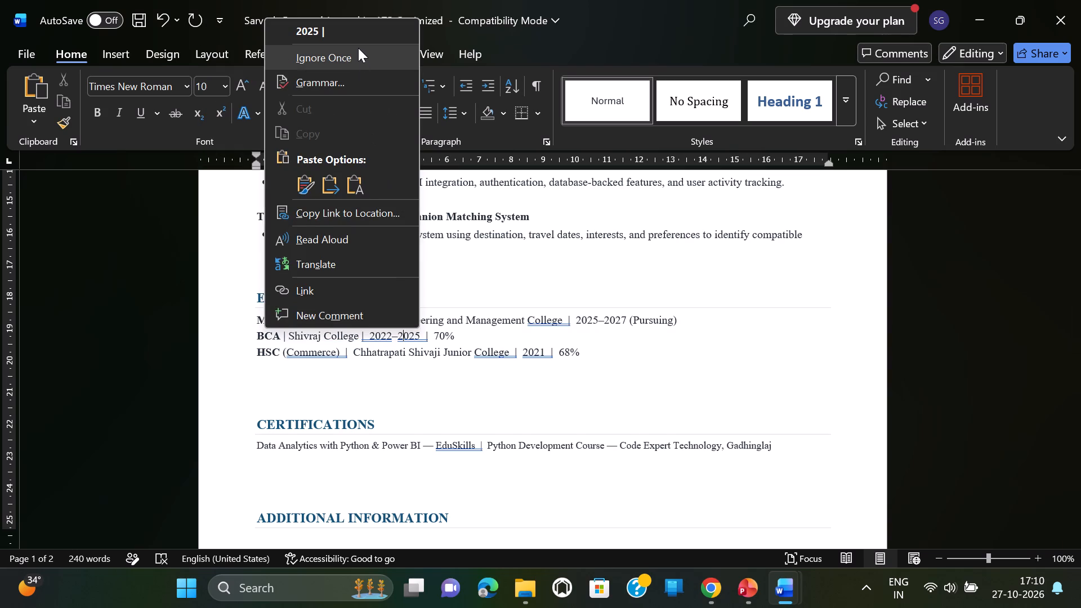
left_click(351, 31)
left_click(378, 333)
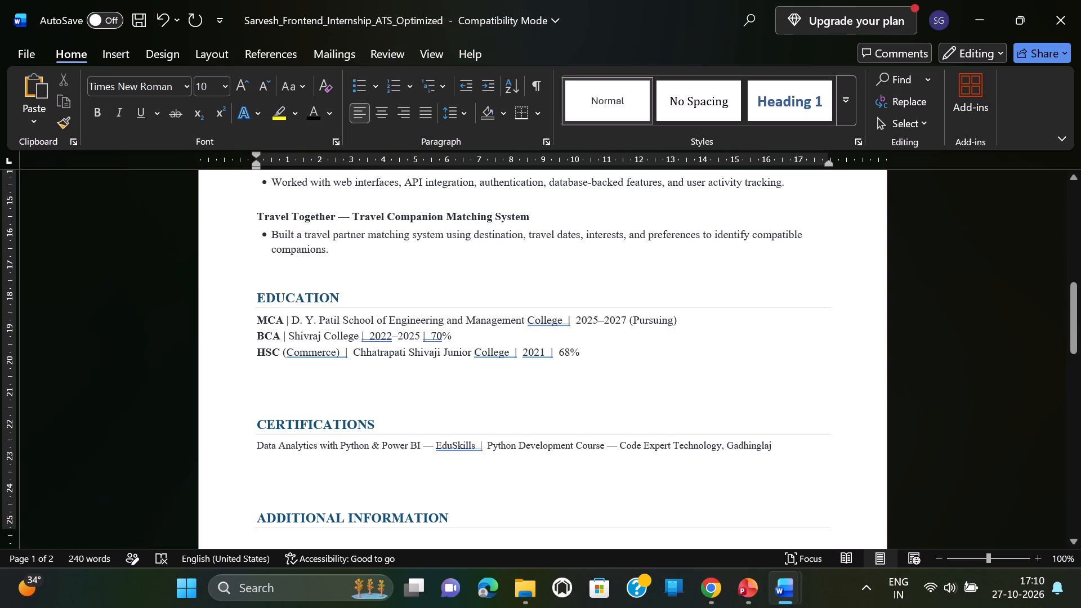
right_click(378, 333)
left_click(324, 20)
left_click(432, 337)
right_click(428, 334)
left_click(379, 39)
Accept the suggested spacing corrections for the separators around 2021 in the HSC line.
left_click(539, 358)
right_click(539, 358)
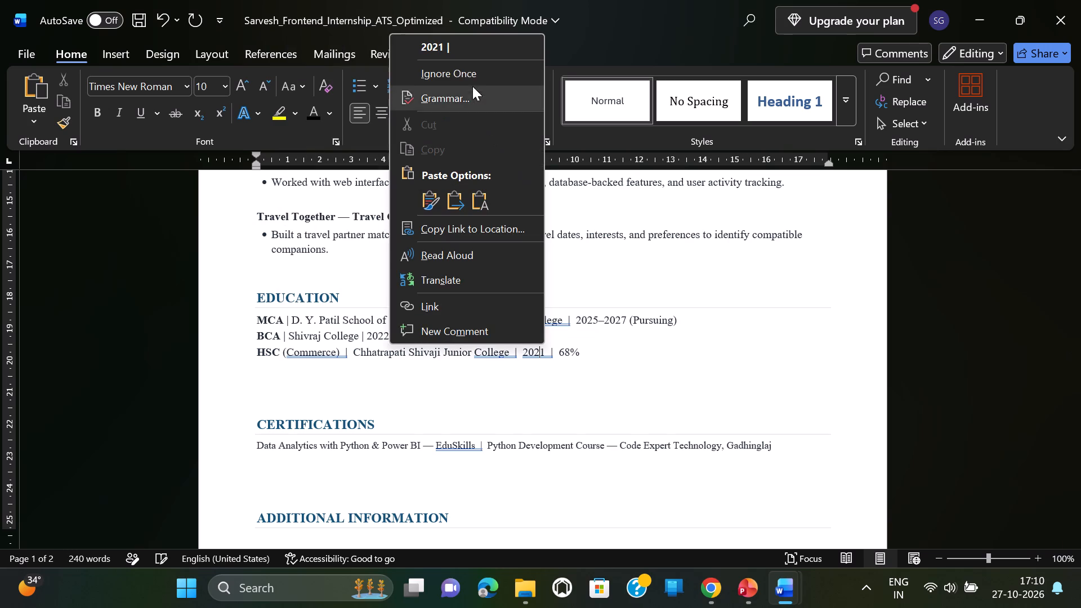
left_click(470, 52)
left_click(553, 359)
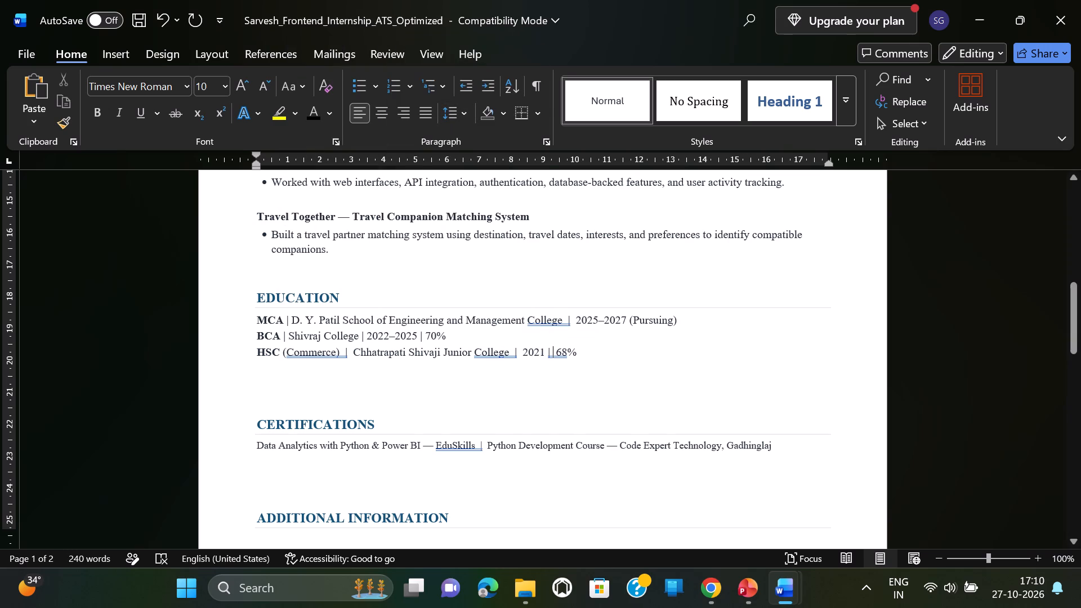
right_click(553, 359)
left_click(493, 55)
left_click(507, 349)
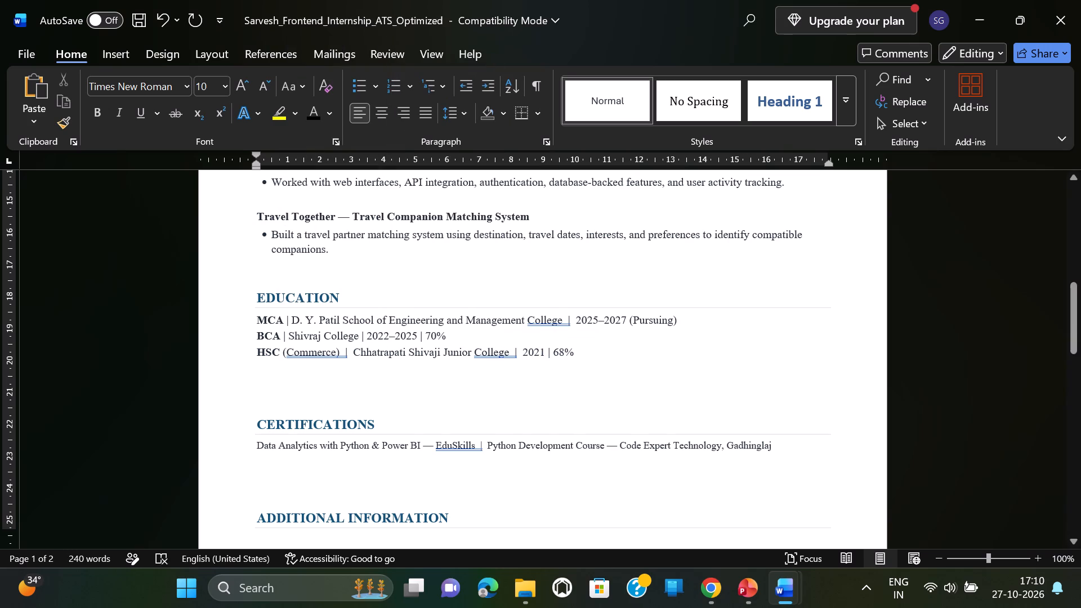
right_click(506, 350)
left_click(460, 46)
Accept the suggested spacing corrections on both sides of the separator between HSC (Commerce) and Chhatrapati Shivaji Junior College.
left_click(334, 357)
right_click(334, 357)
left_click(297, 35)
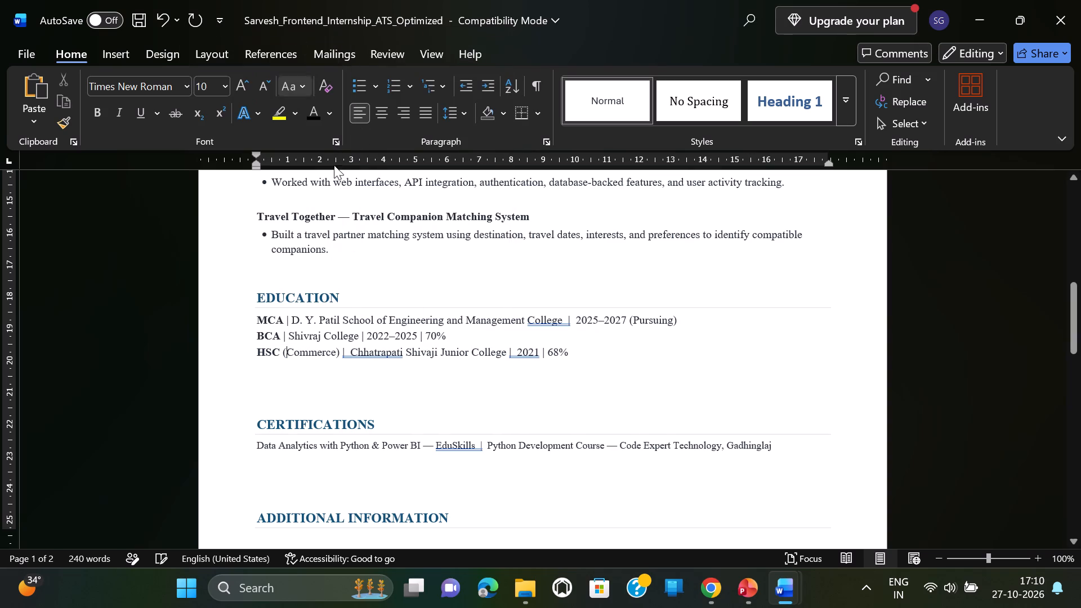
left_click(380, 355)
right_click(379, 354)
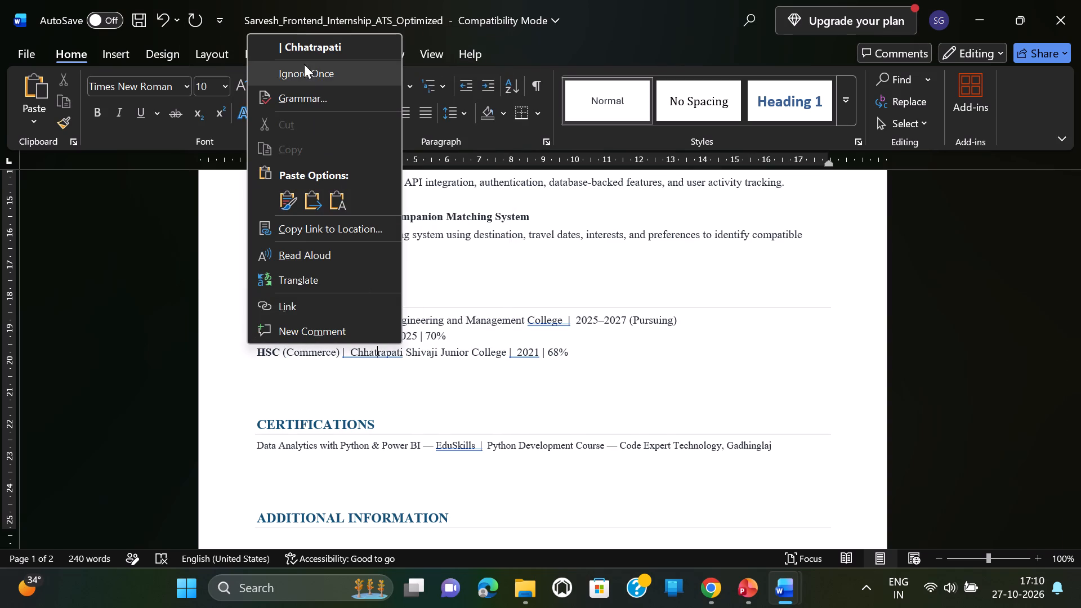
left_click(314, 50)
Accept the suggested spacing correction between the separator and 2021 in the HSC line.
left_click(523, 354)
right_click(523, 354)
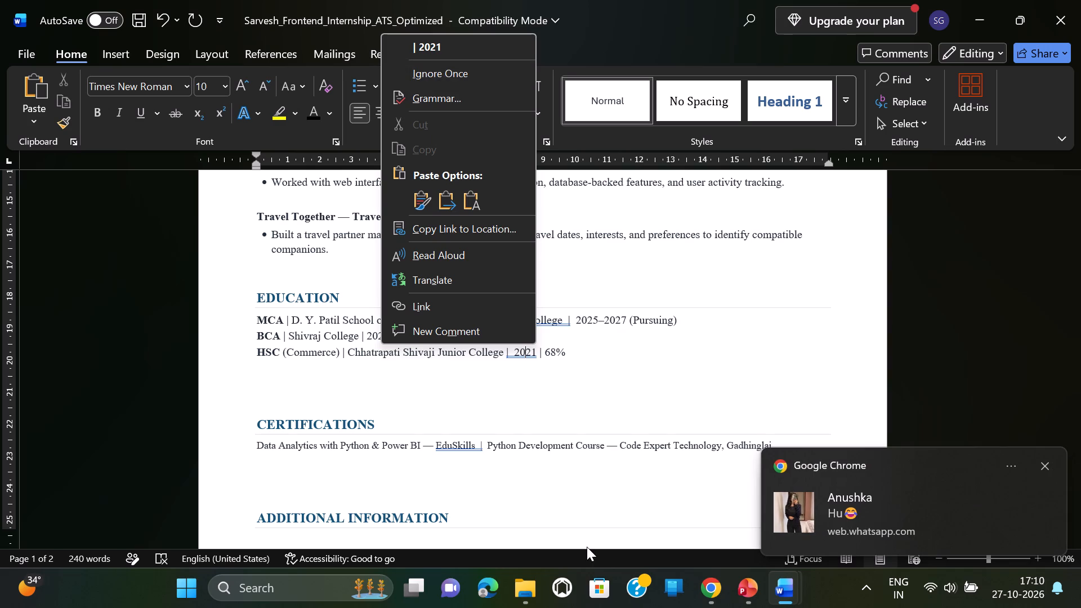
left_click(466, 55)
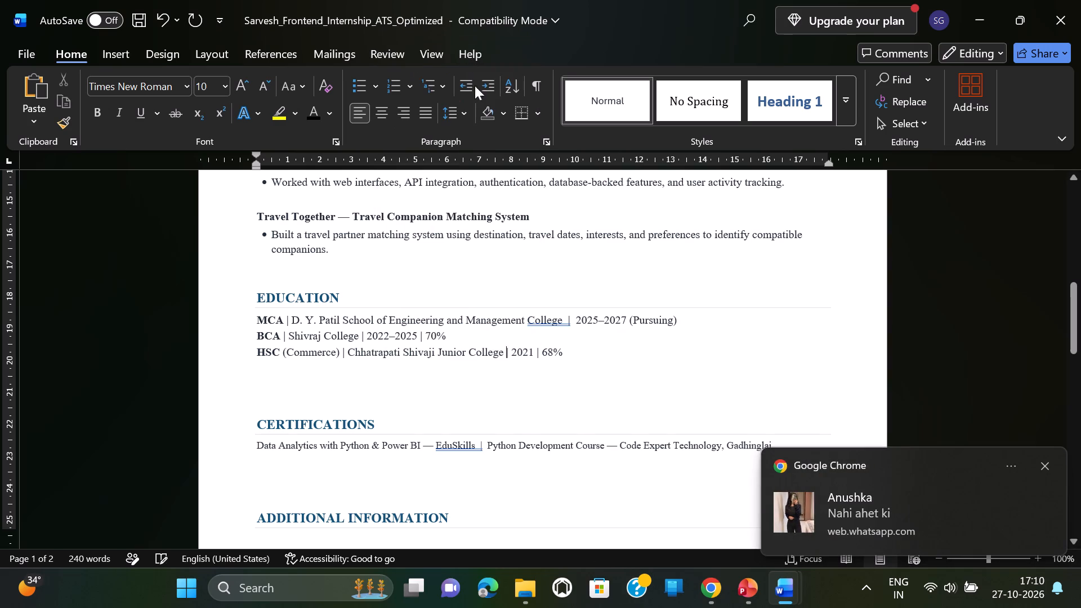
Accept the suggested spacing corrections on both sides of the separator between College and 2025–2027 in the MCA line.
left_click(563, 320)
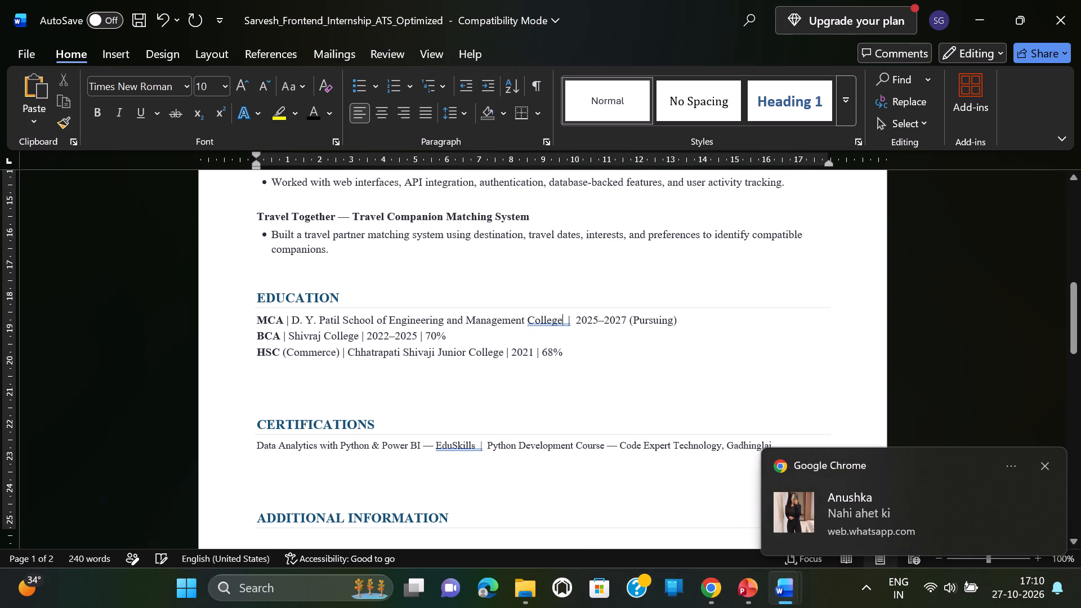
right_click(563, 320)
left_click(510, 10)
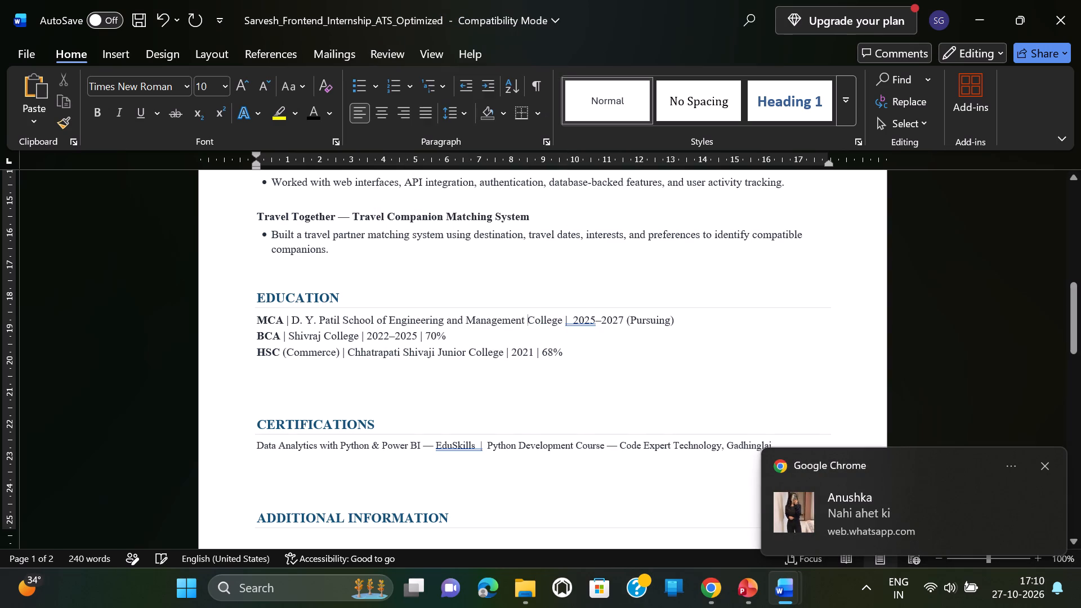
left_click(584, 321)
right_click(584, 321)
left_click(534, 6)
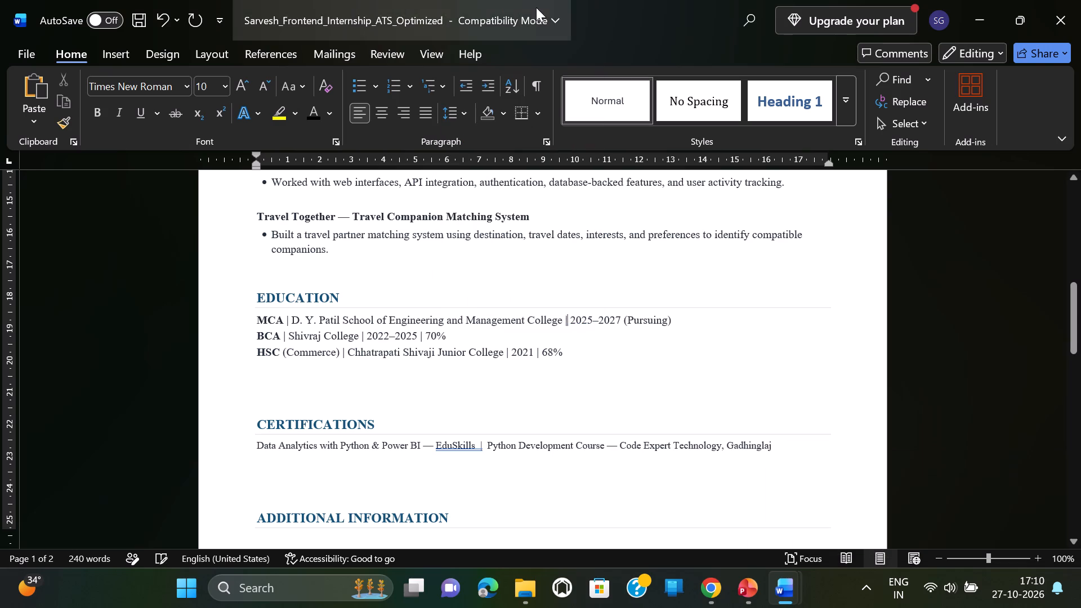
Delete one blank line between the HSC education entry and the Certifications heading.
scroll(422, 265, "down", 1)
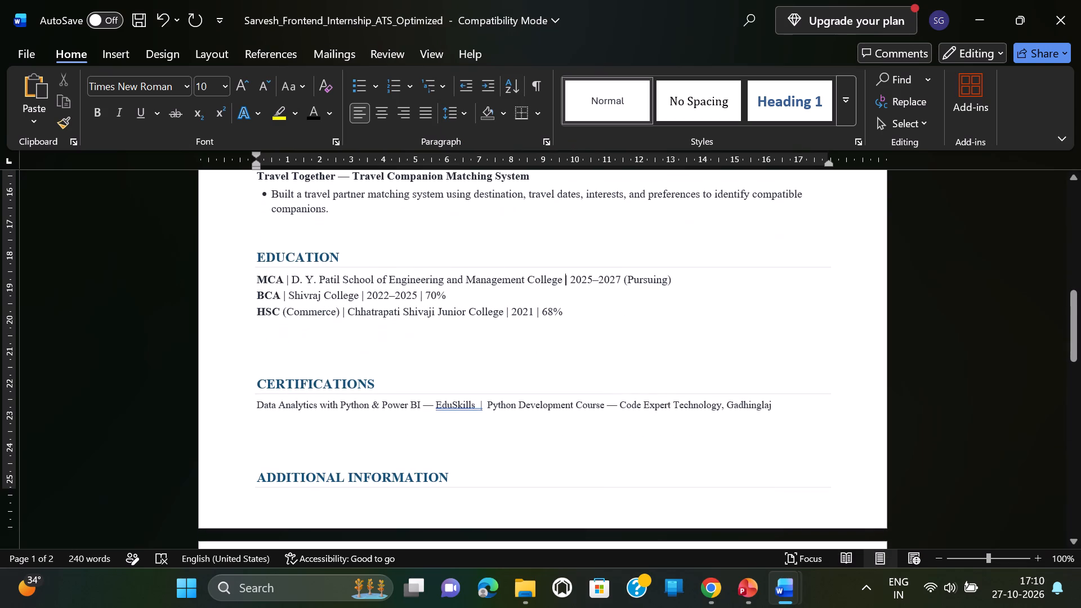
scroll(539, 357, "down", 2)
scroll(468, 307, "down", 4)
scroll(478, 305, "up", 4)
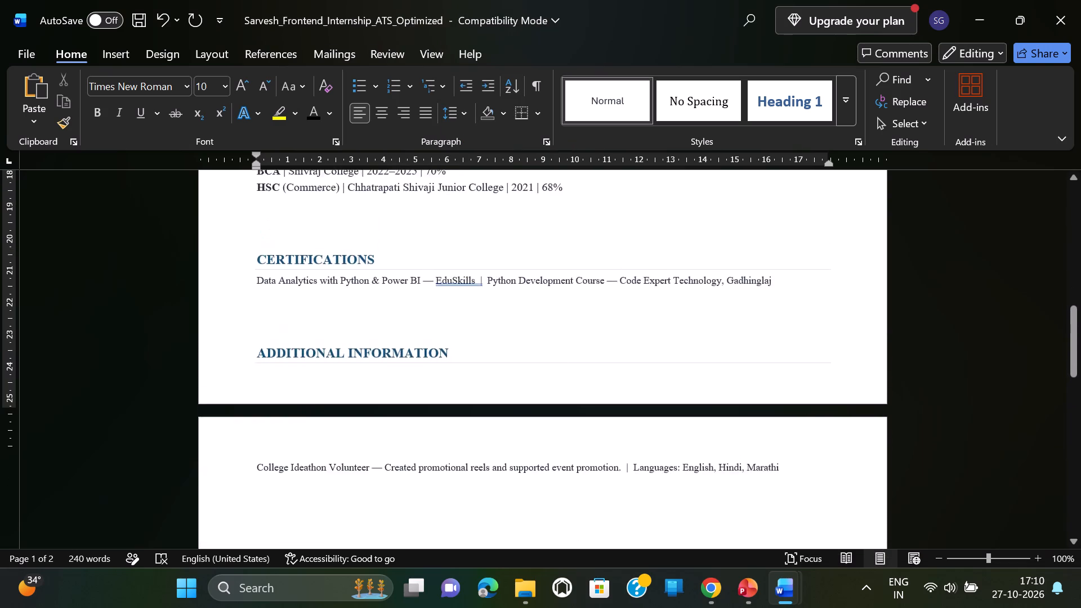
scroll(484, 323, "up", 11)
scroll(494, 344, "down", 7)
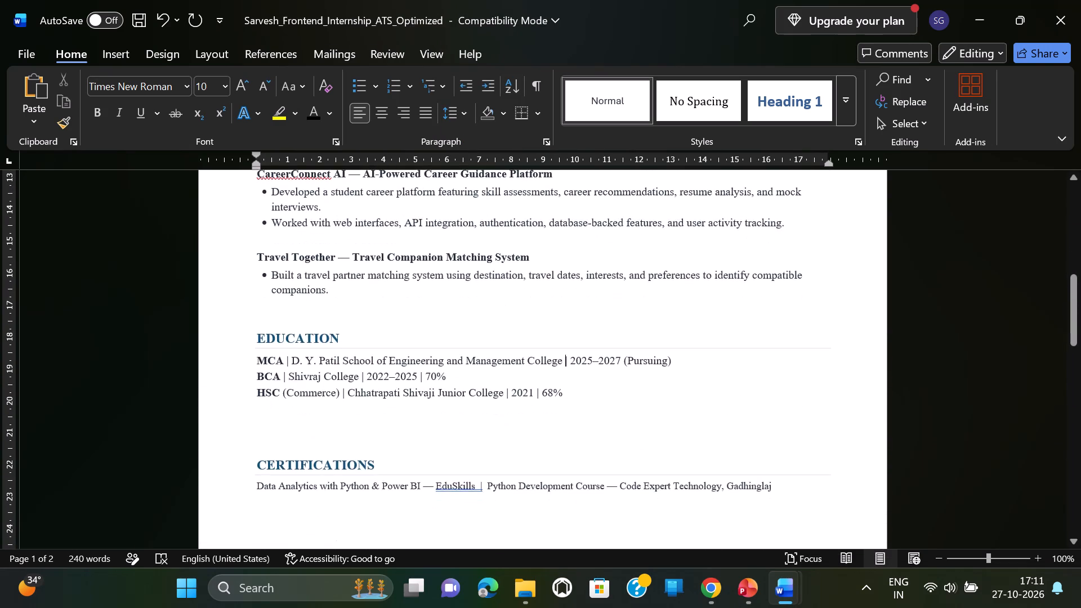
scroll(379, 342, "down", 1)
scroll(379, 342, "up", 4)
scroll(378, 342, "down", 5)
left_click(354, 361)
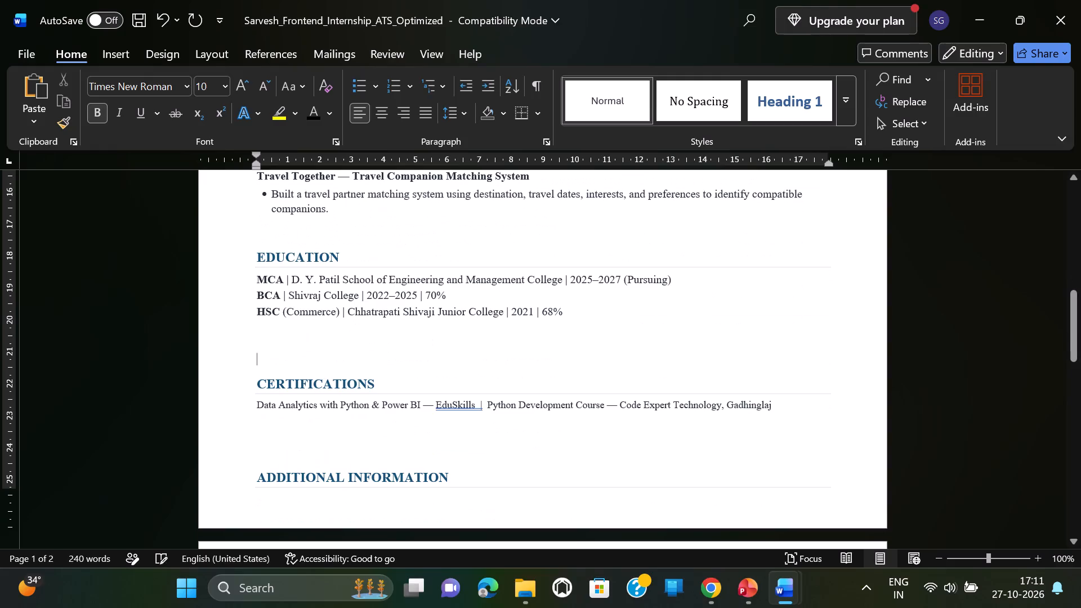
key("BackSpace")
Delete the blank lines between the Certifications text and the Additional Information heading.
left_click(329, 427)
key("BackSpace")
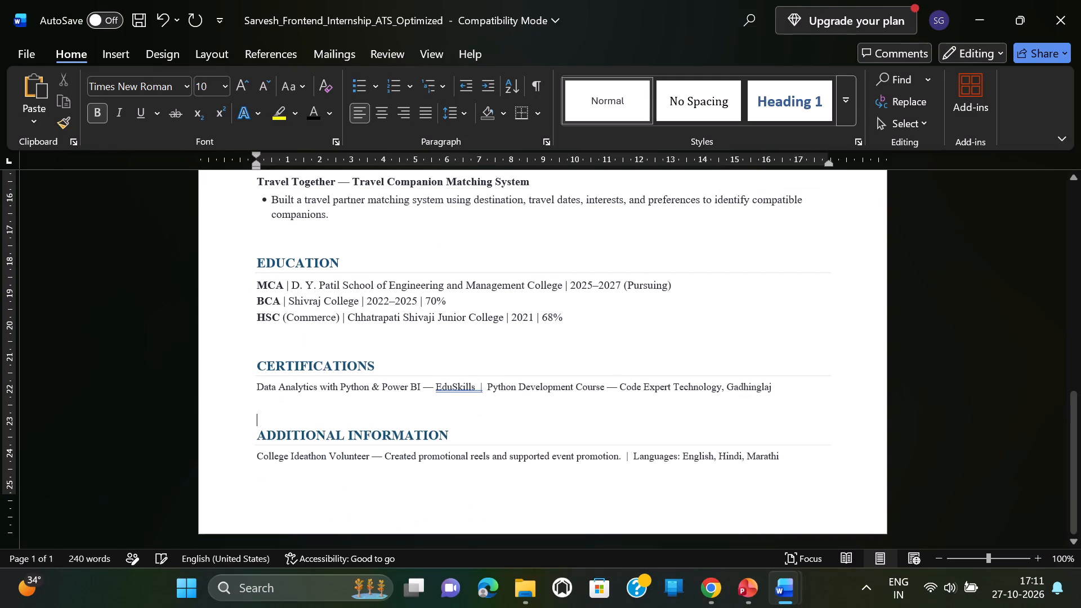
key("BackSpace")
Reduce the font size of the blank line between the Academic Project heading and the first project title to 3 pt.
scroll(342, 405, "down", 5)
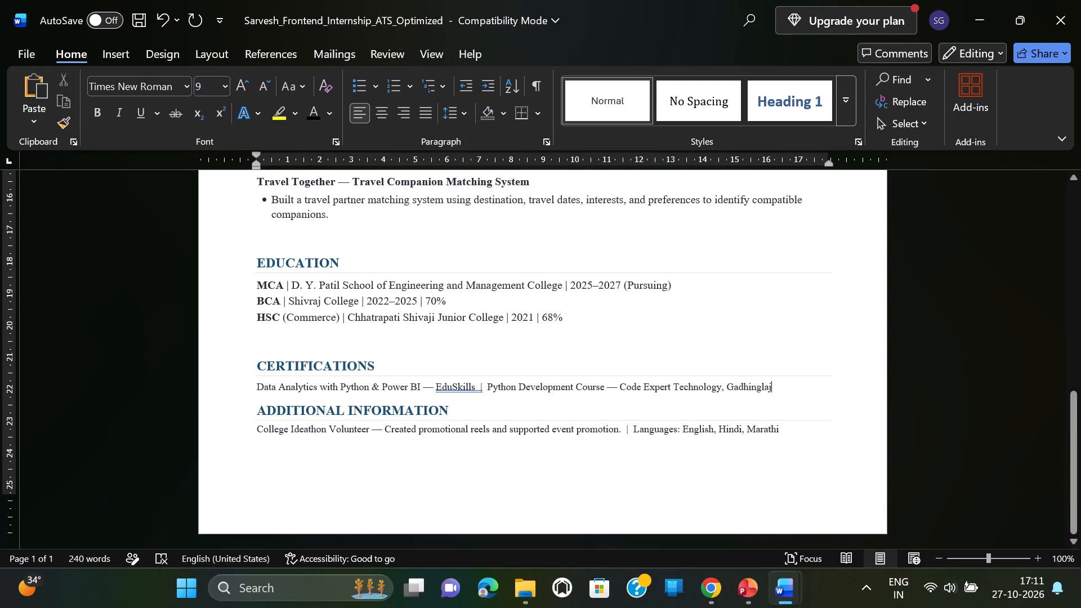
scroll(687, 375, "down", 4)
scroll(690, 375, "up", 6)
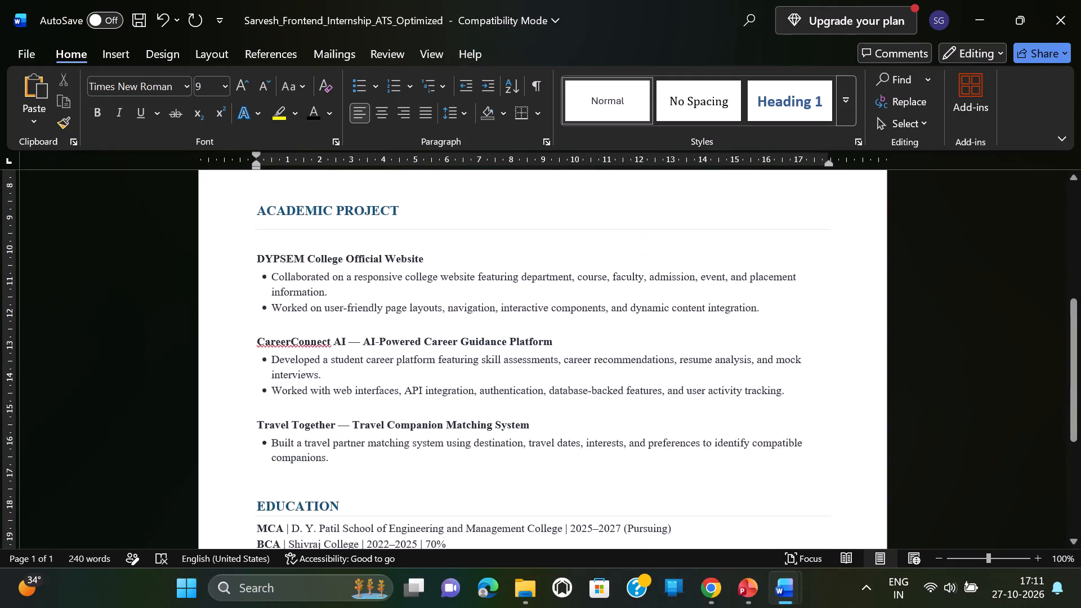
scroll(428, 410, "up", 6)
scroll(339, 394, "up", 3)
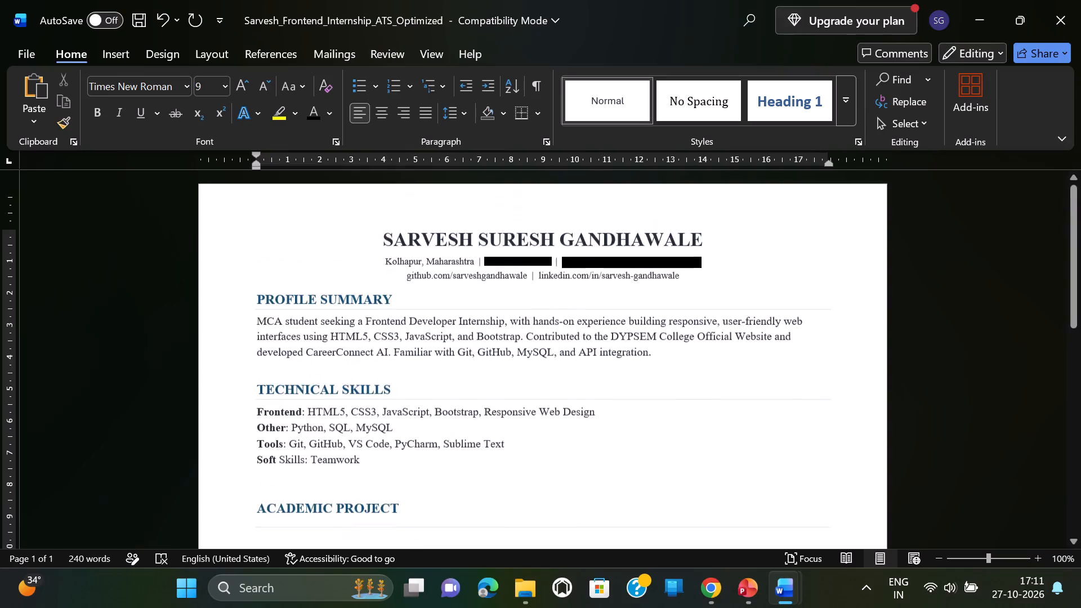
scroll(347, 428, "down", 3)
left_click(309, 418)
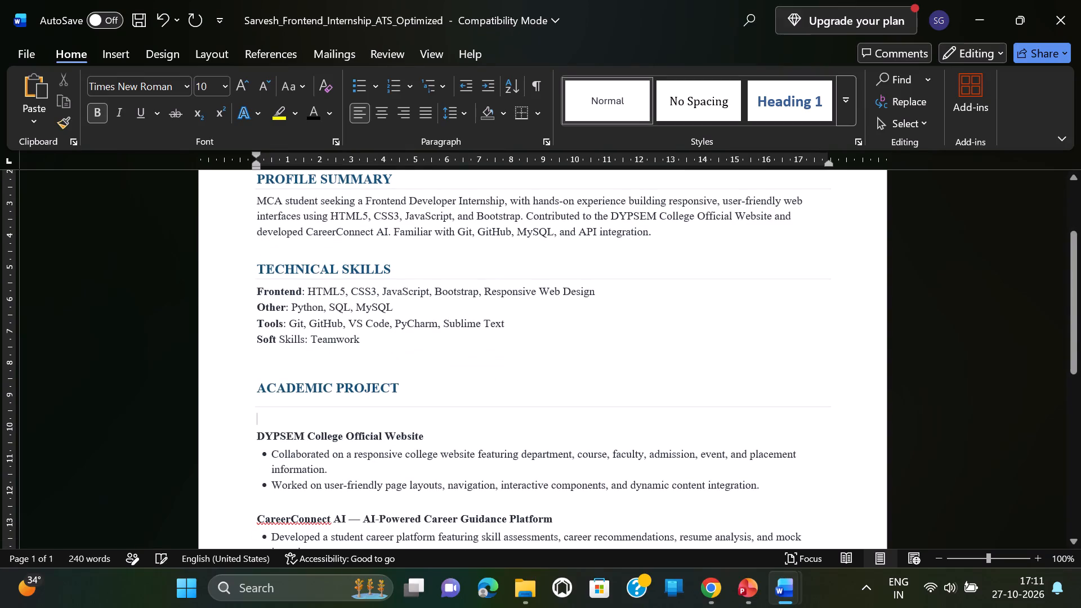
triple_click(261, 85)
triple_click(261, 85)
left_click(261, 85)
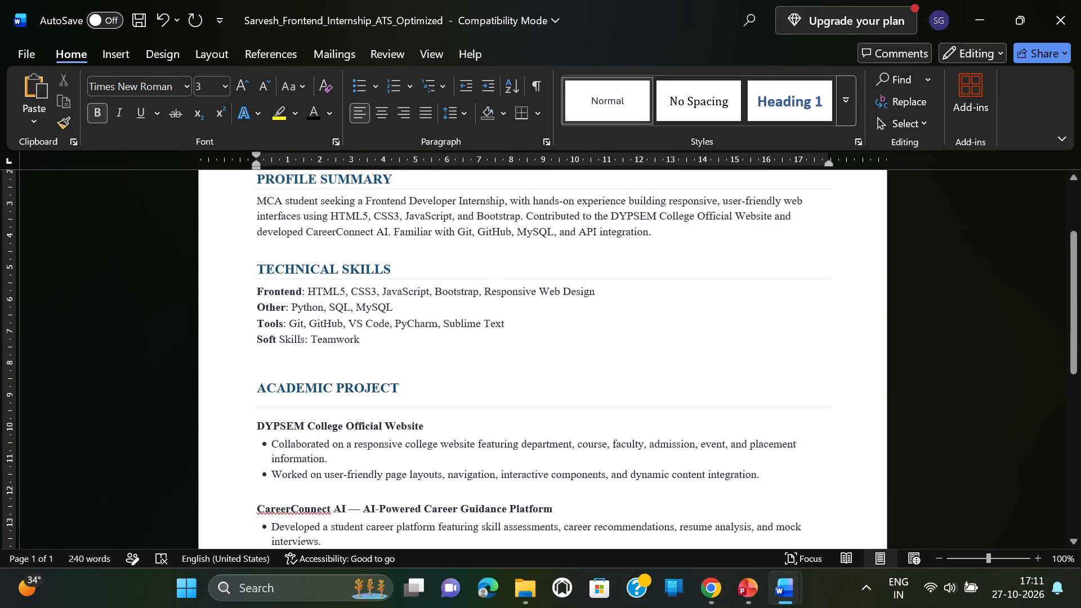
Reduce the font size of the blank line between the Soft Skills line and the Academic Project heading to 4 pt.
left_click(292, 360)
scroll(321, 284, "up", 2)
scroll(330, 310, "down", 3)
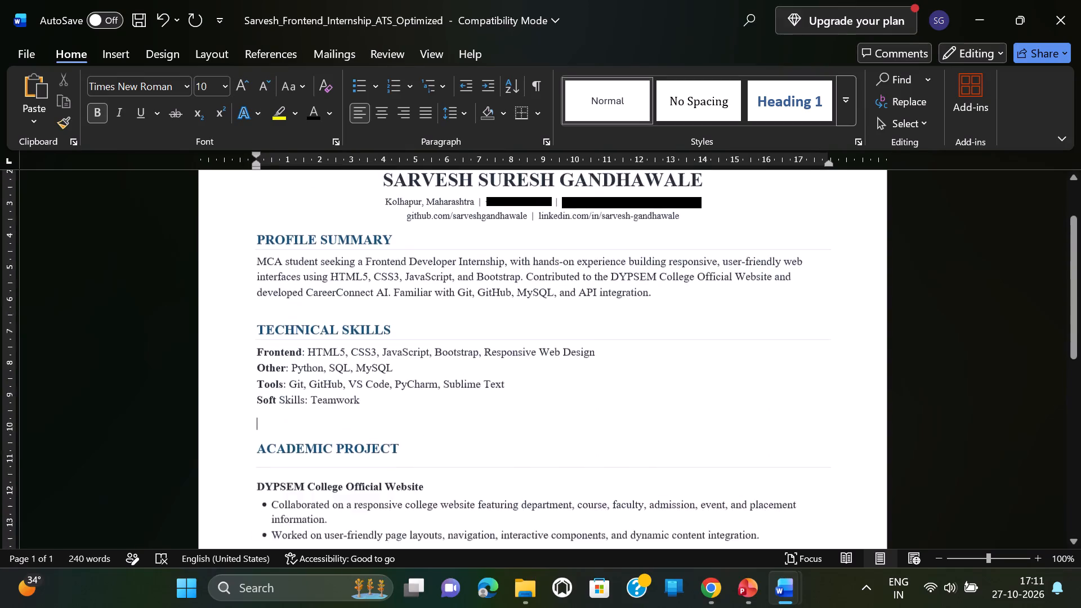
triple_click(271, 82)
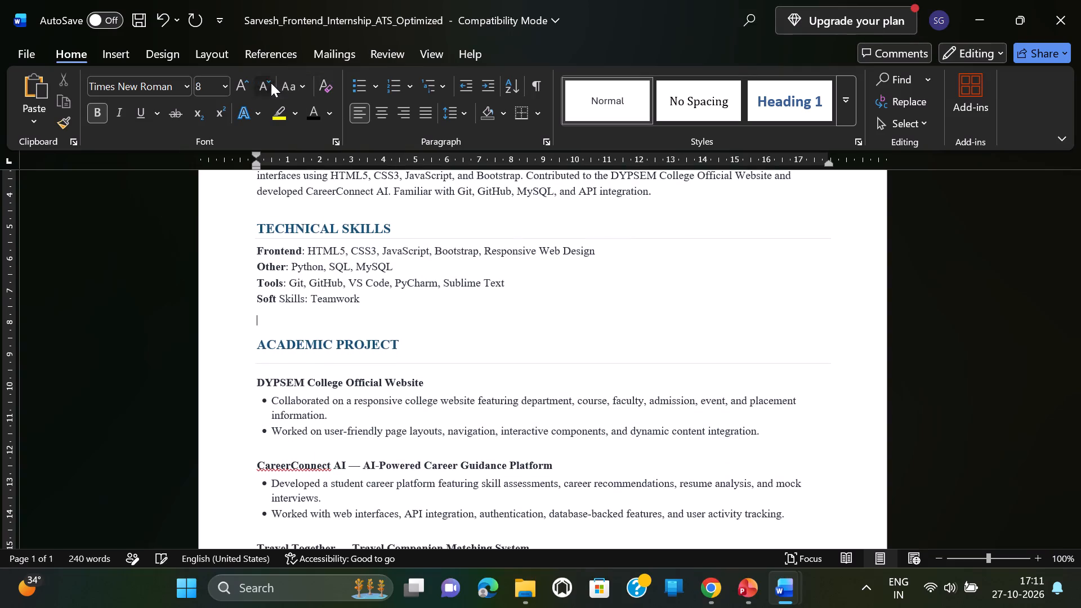
triple_click(271, 83)
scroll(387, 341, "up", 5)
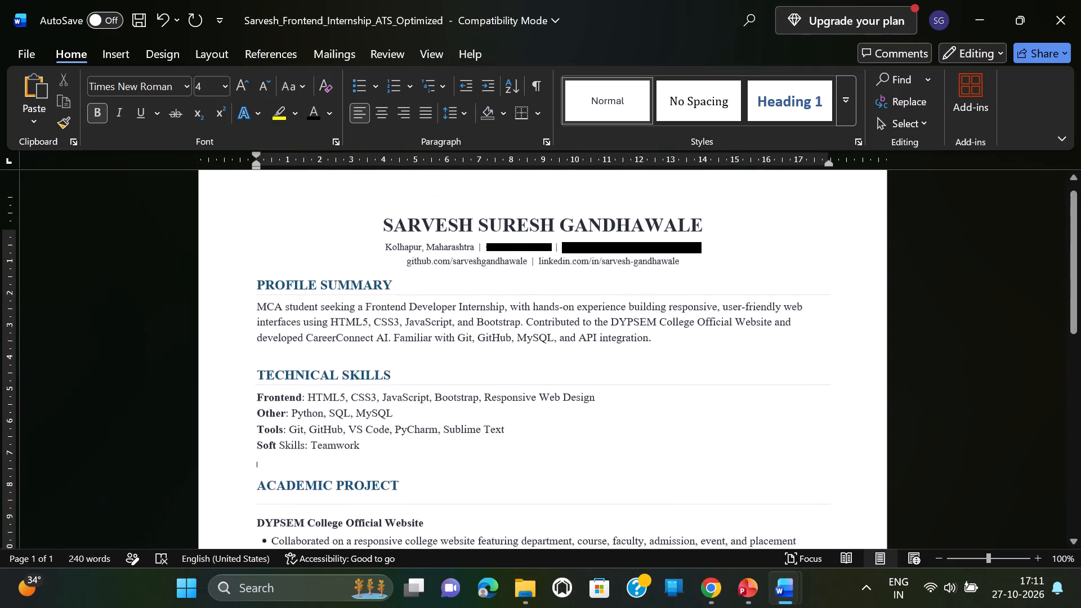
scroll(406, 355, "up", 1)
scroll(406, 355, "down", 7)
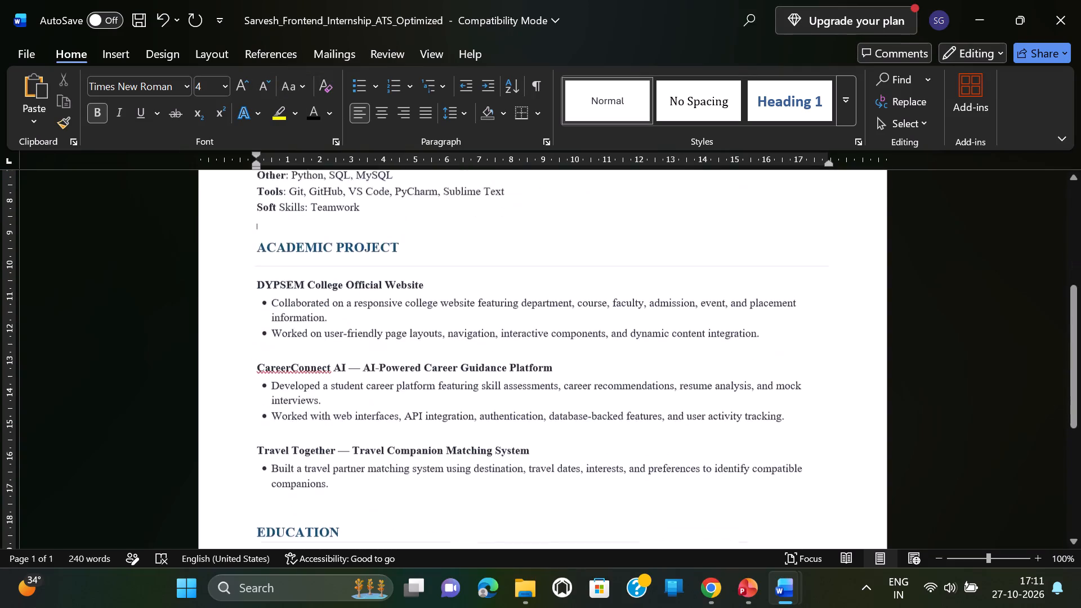
Insert a blank line between the Certifications text and the Additional Information heading and reduce its font size to 3 pt.
scroll(385, 371, "down", 12)
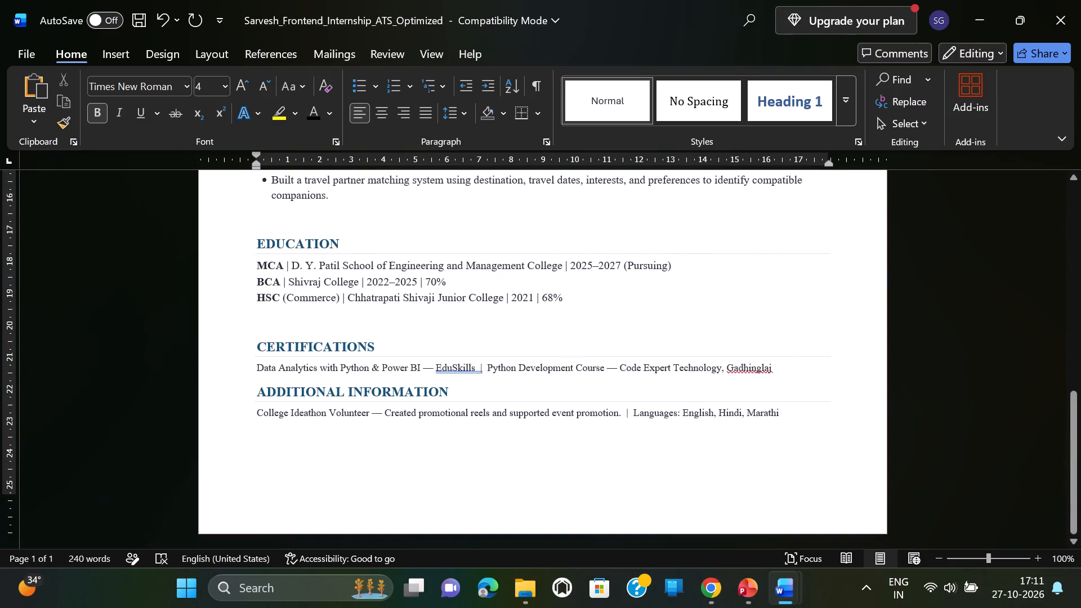
left_click(256, 390)
key("Return")
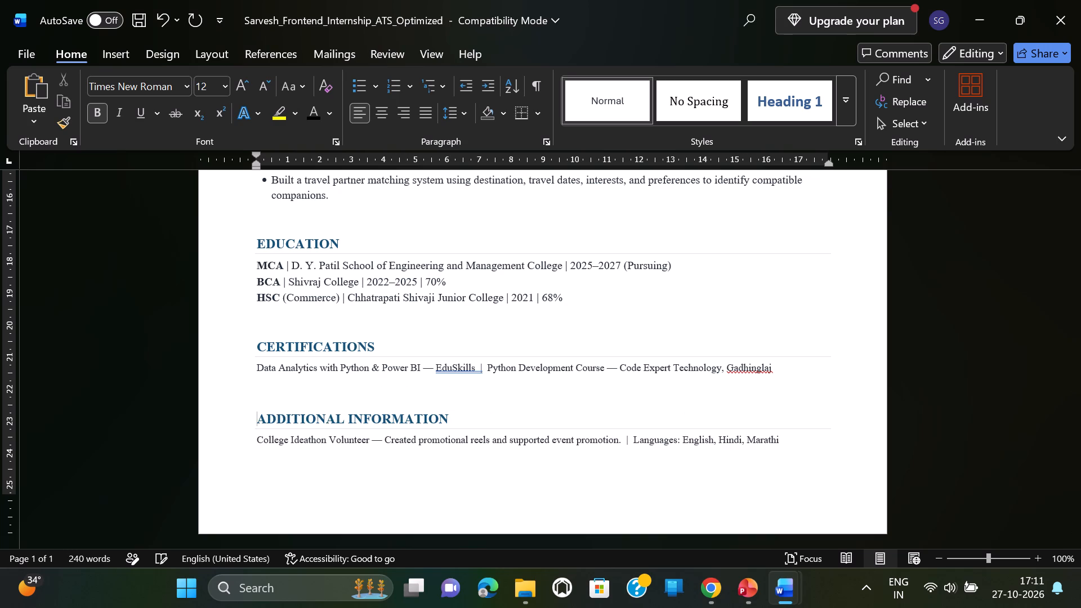
key("Up")
triple_click(268, 78)
triple_click(268, 78)
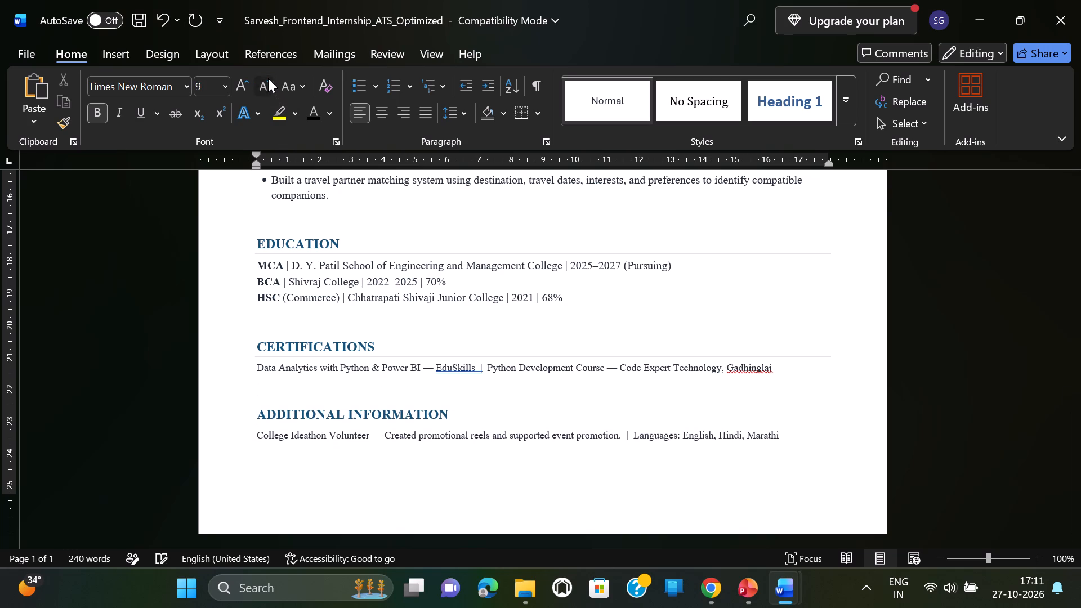
left_click(268, 78)
double_click(268, 78)
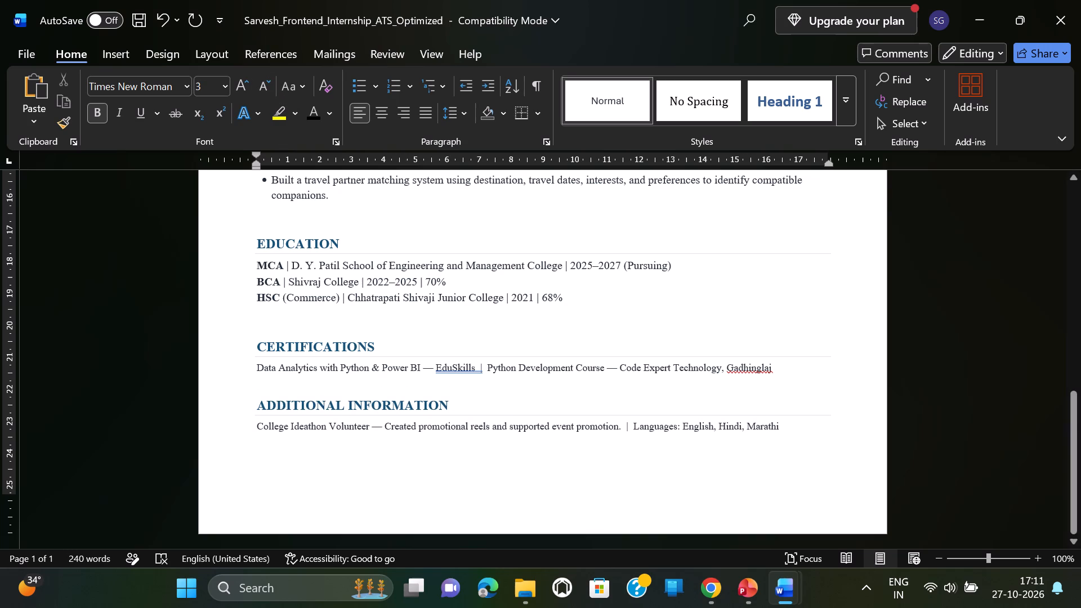
Set the line spacing of the MCA, BCA and HSC education entries to 1.5.
scroll(392, 371, "down", 3)
scroll(392, 377, "up", 2)
scroll(405, 397, "down", 1)
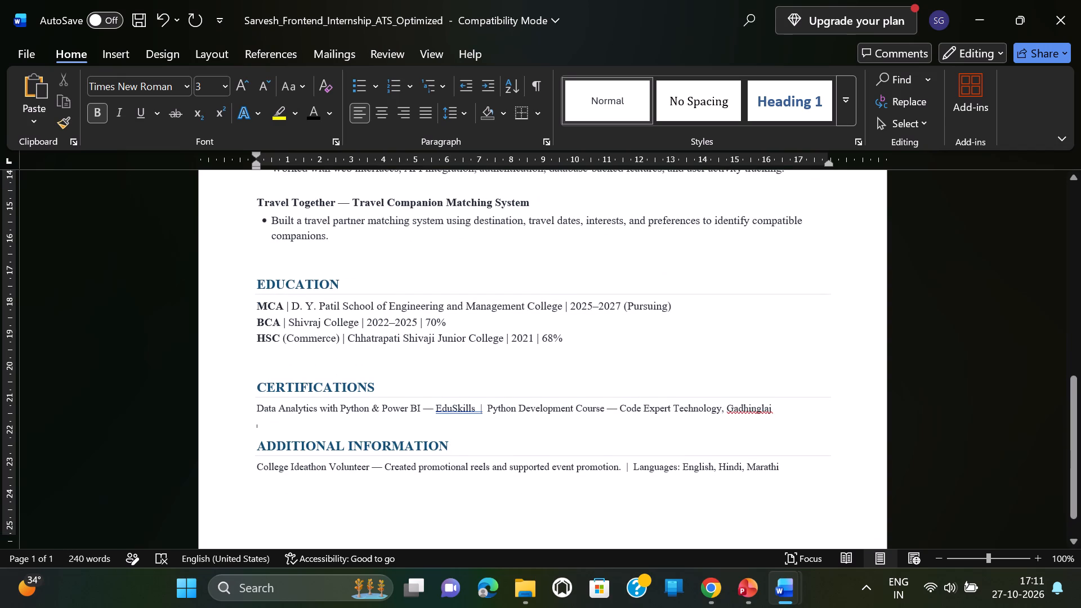
scroll(412, 403, "up", 2)
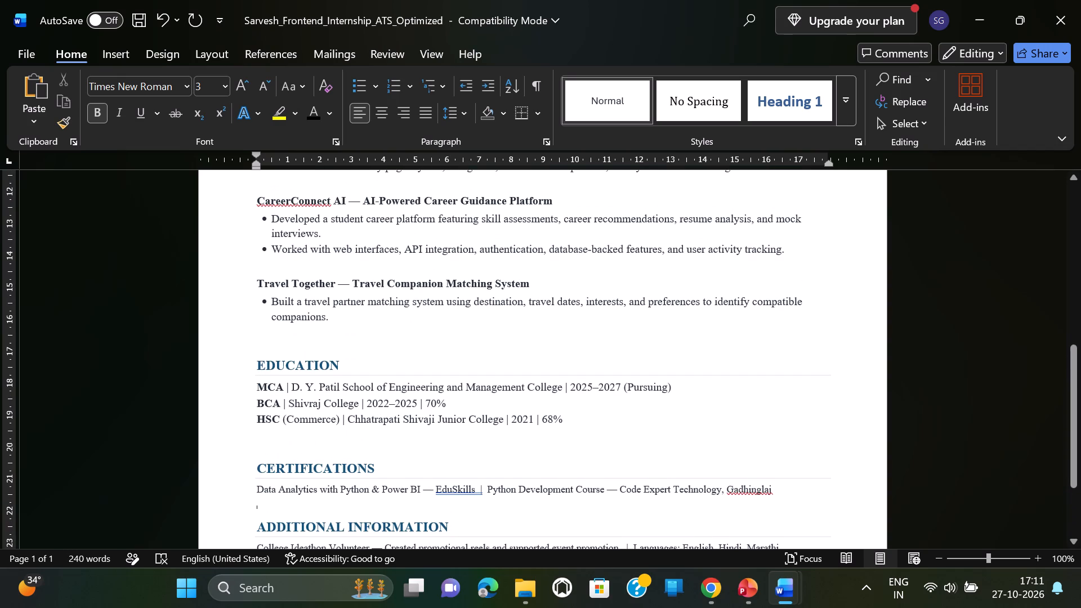
left_click_drag(571, 422, 242, 386)
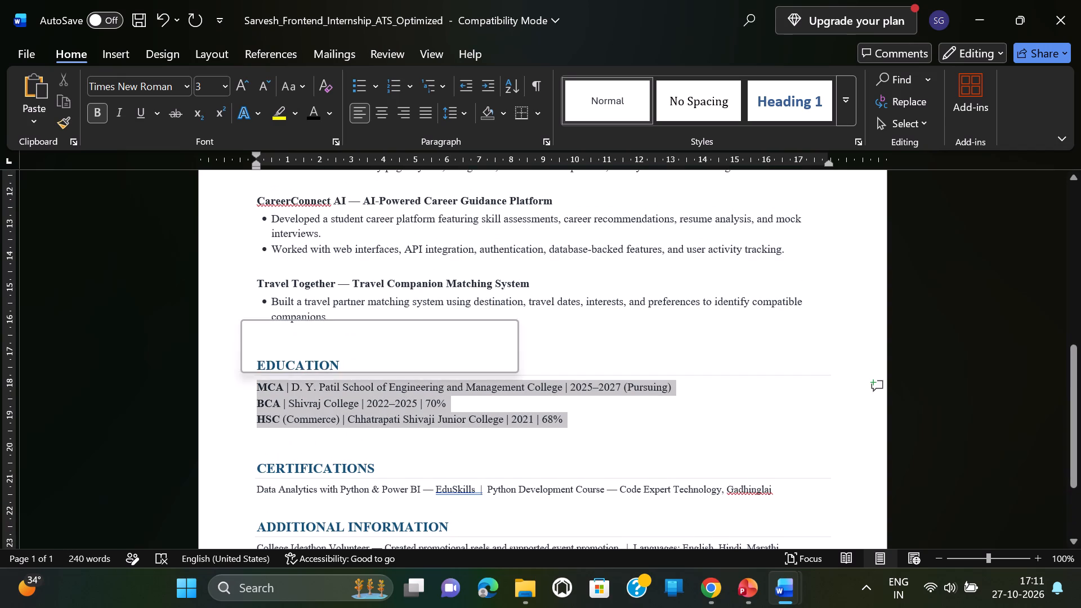
left_click(450, 117)
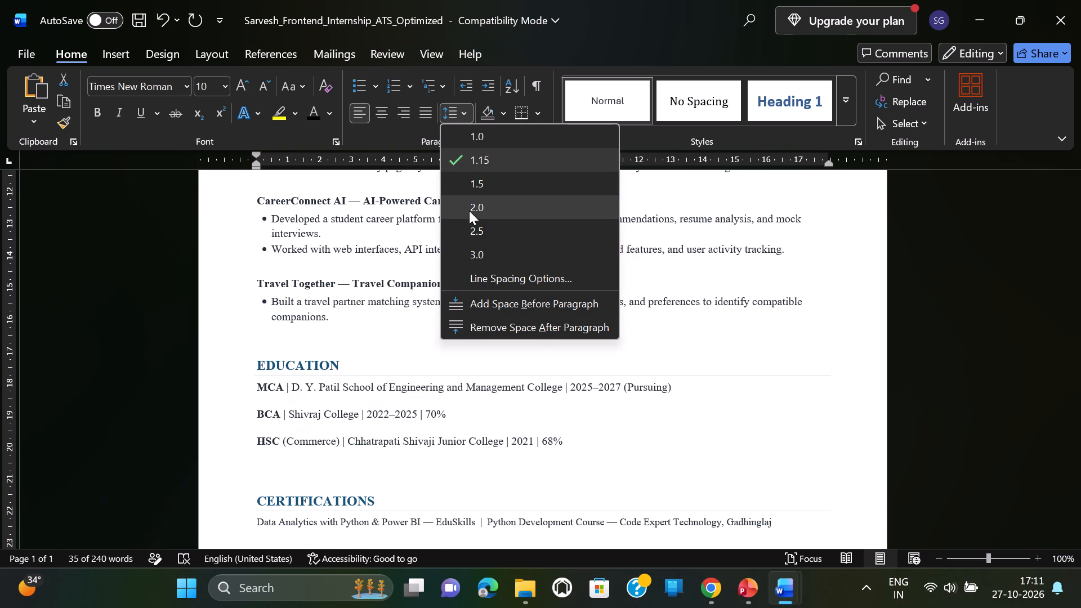
left_click(473, 187)
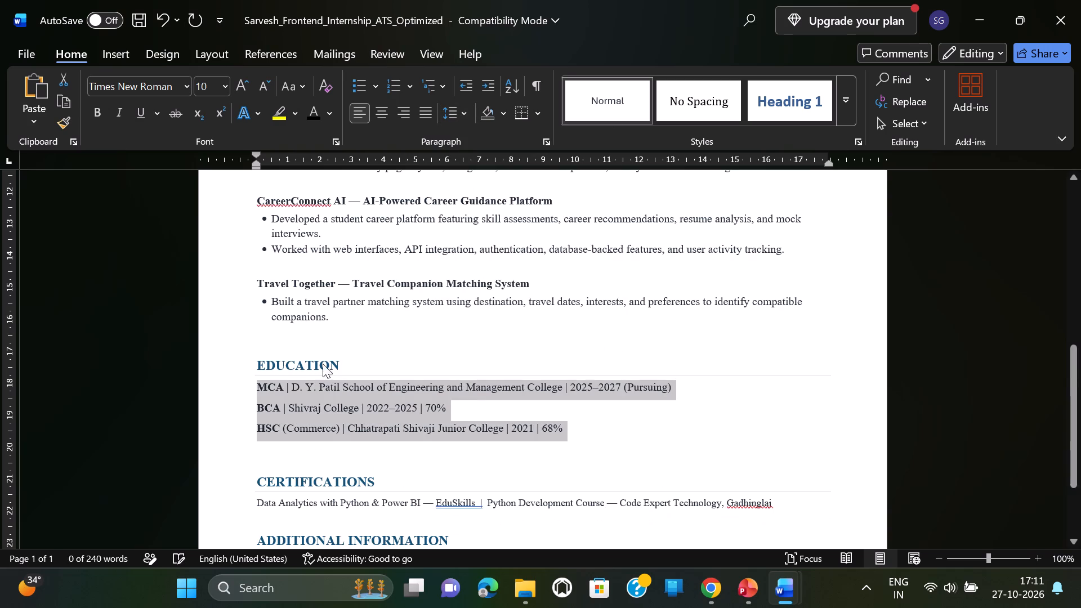
scroll(323, 364, "down", 8)
left_click(369, 336)
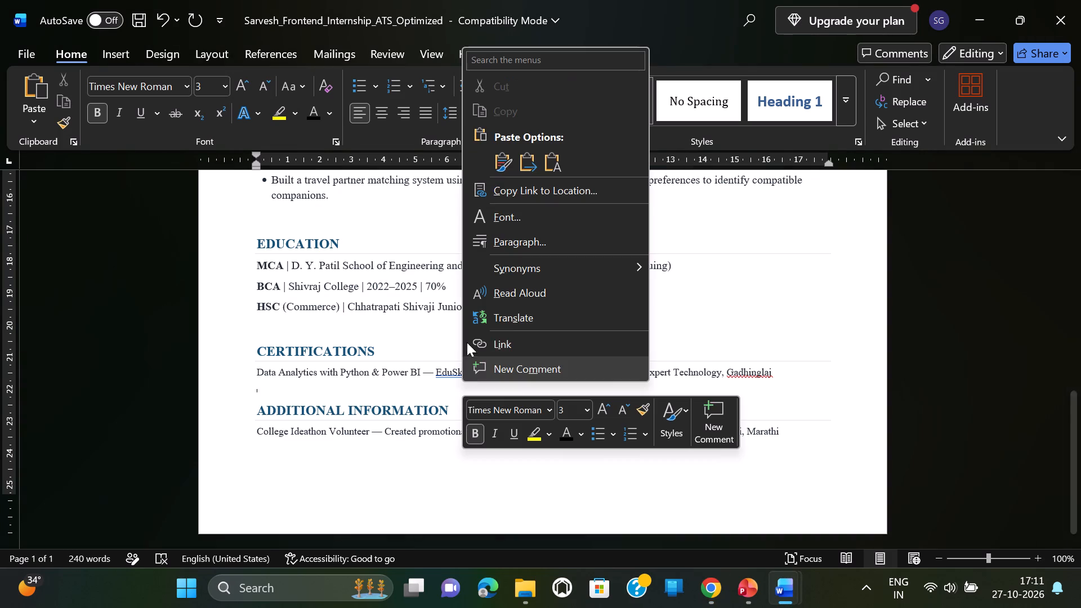
left_click(455, 370)
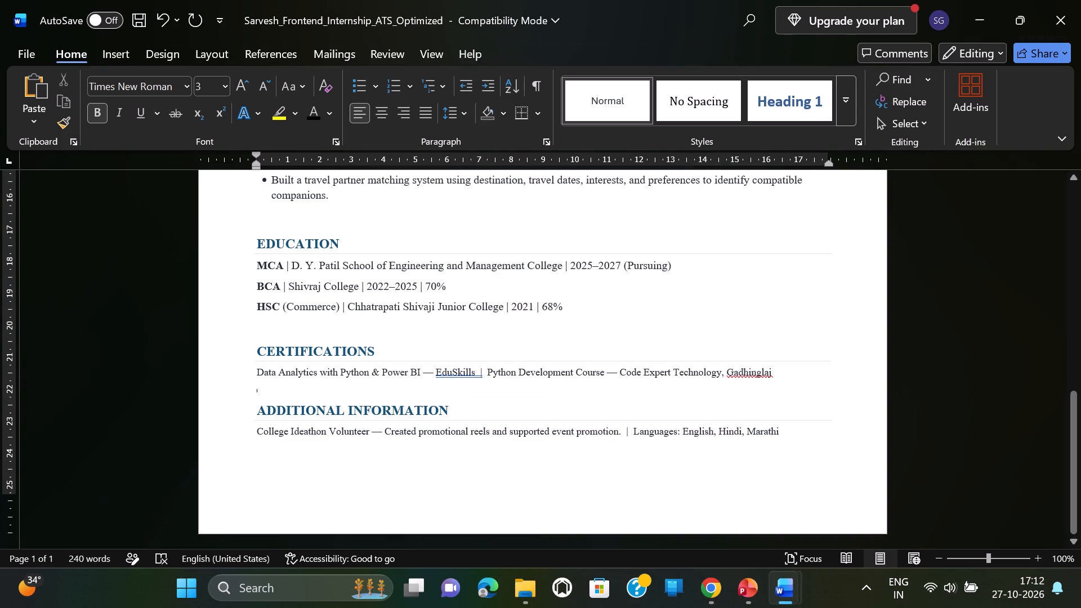
right_click(454, 370)
left_click(459, 66)
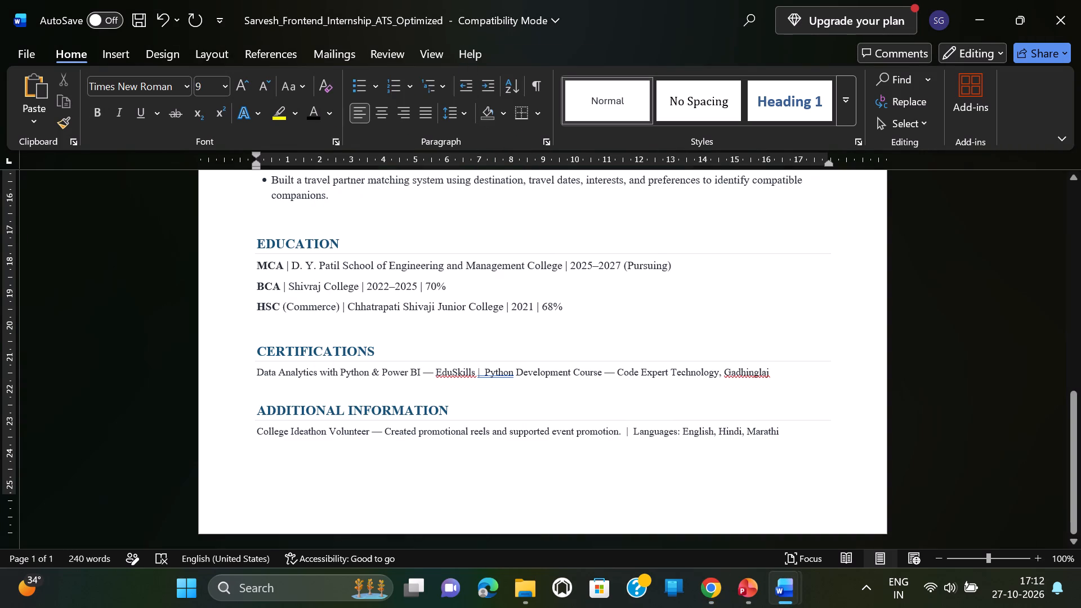
Replace EduSkills with the suggested spelling "Edu Skills" in the Certifications line.
right_click(465, 372)
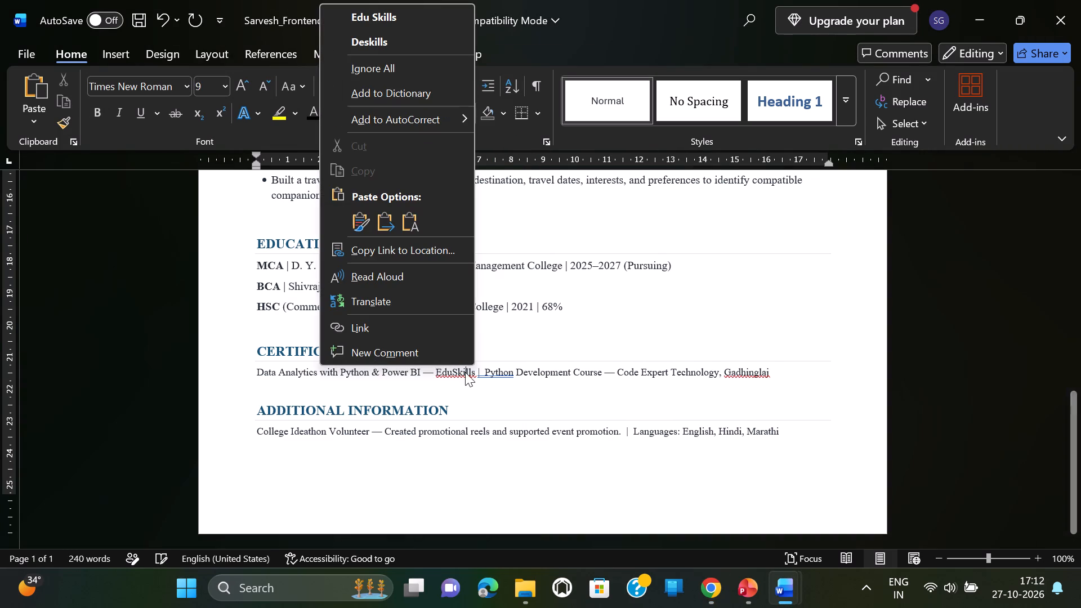
left_click(394, 19)
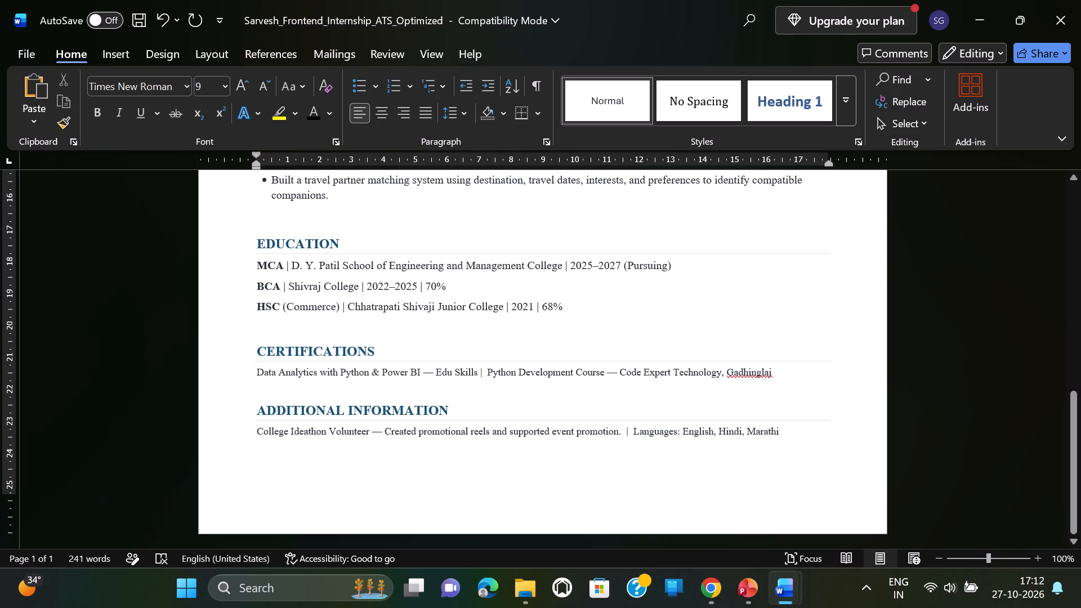
Ignore all spelling flags for Gadhinglaj in the Certifications line.
left_click(748, 372)
right_click(748, 372)
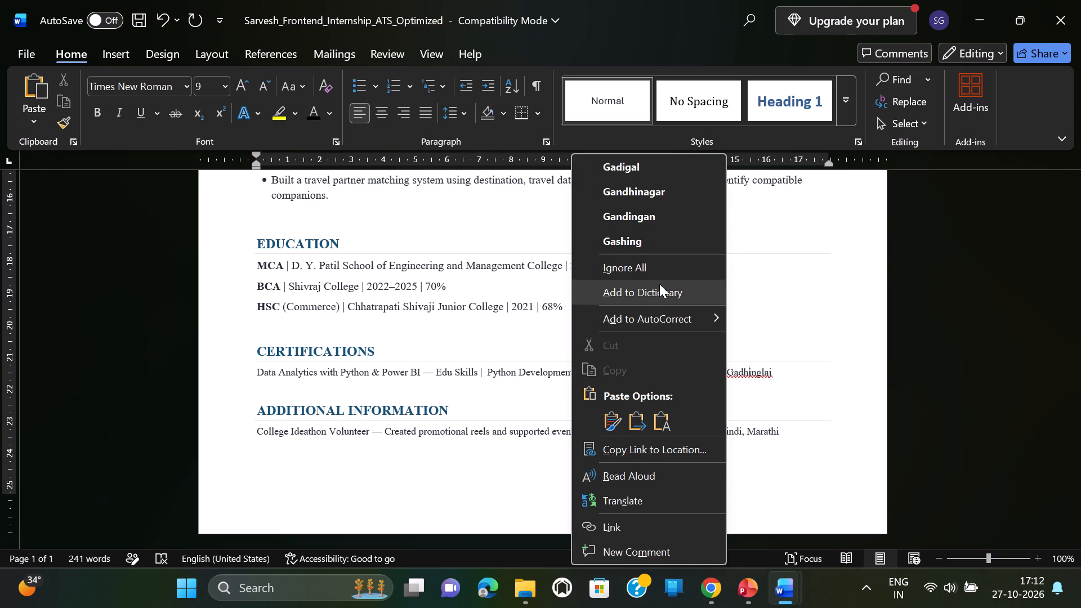
left_click(653, 272)
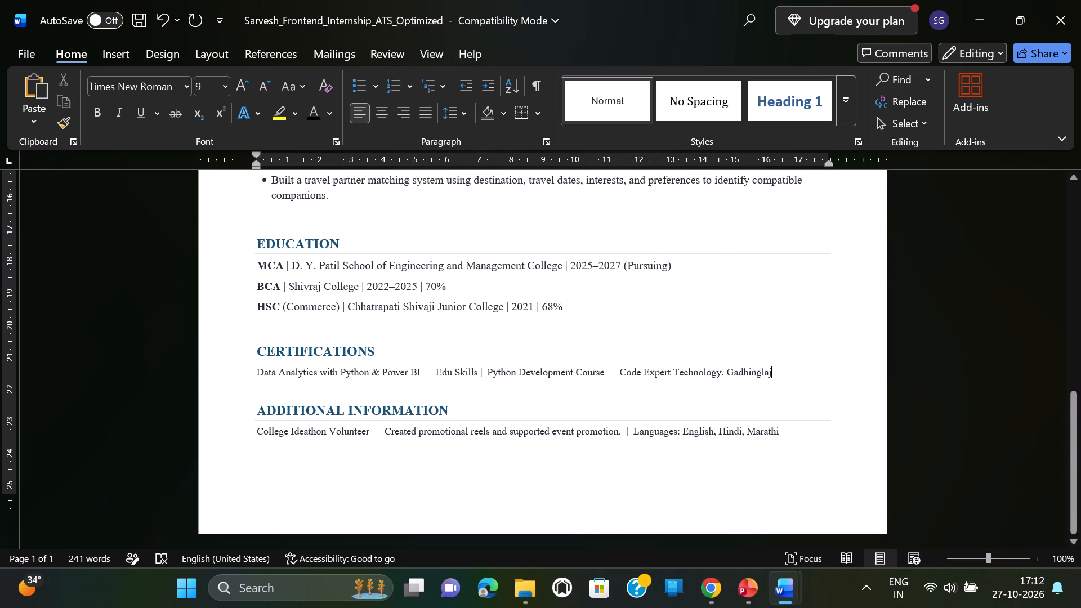
Review the resume's layout and spacing from the Certifications section up to the Profile Summary and back down.
scroll(530, 399, "down", 5)
scroll(527, 399, "up", 4)
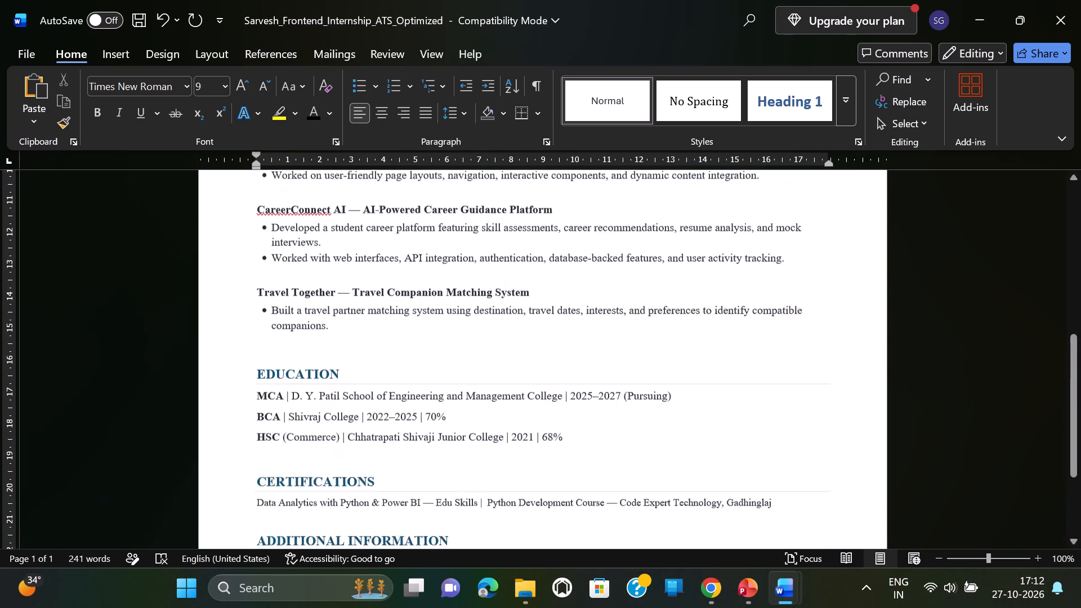
scroll(524, 399, "up", 4)
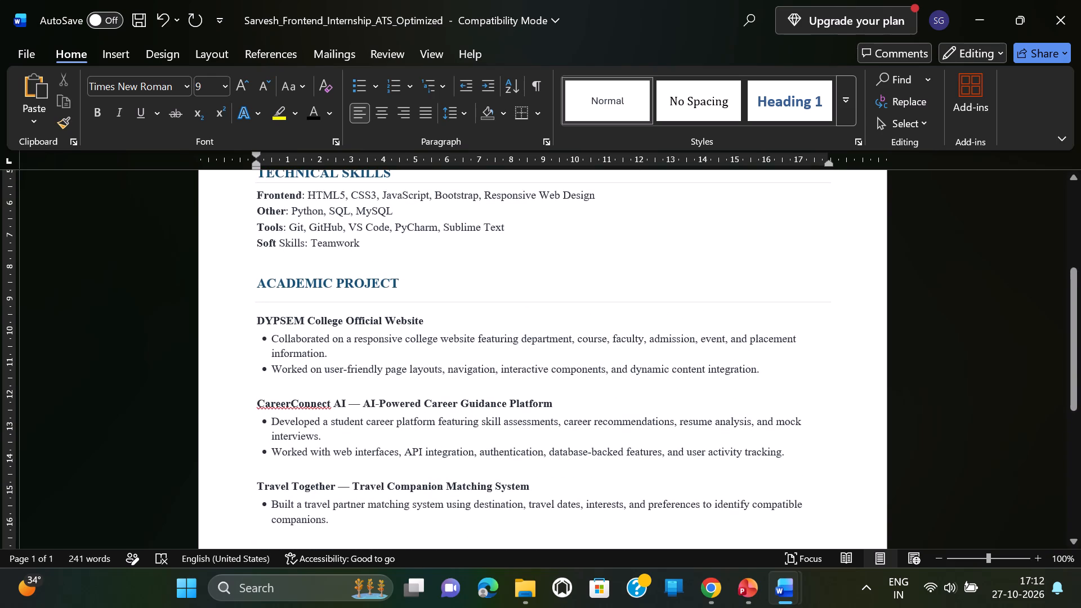
scroll(524, 399, "down", 2)
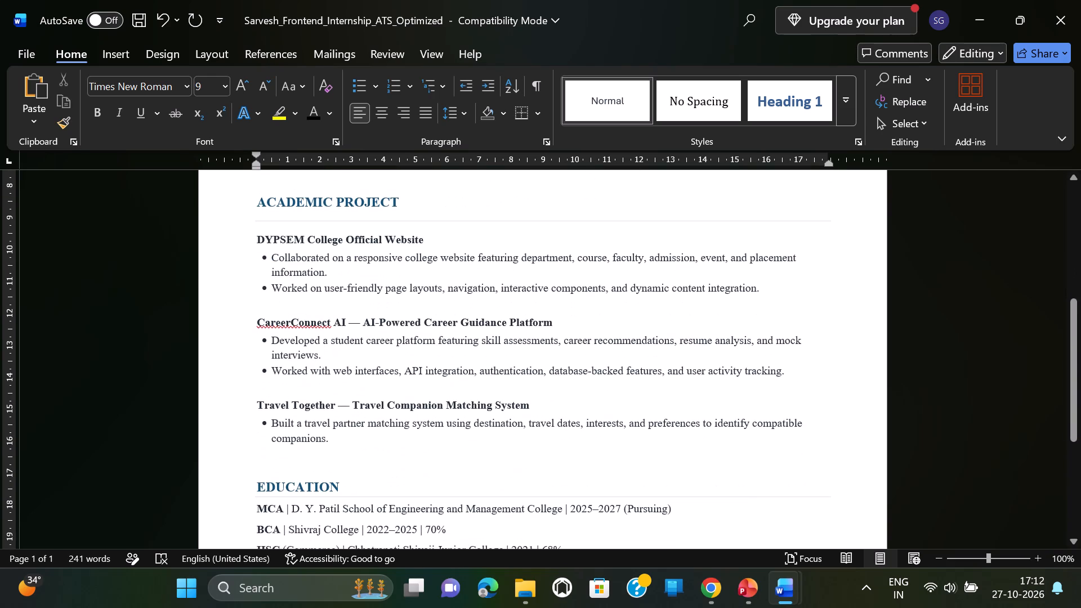
scroll(511, 369, "up", 1)
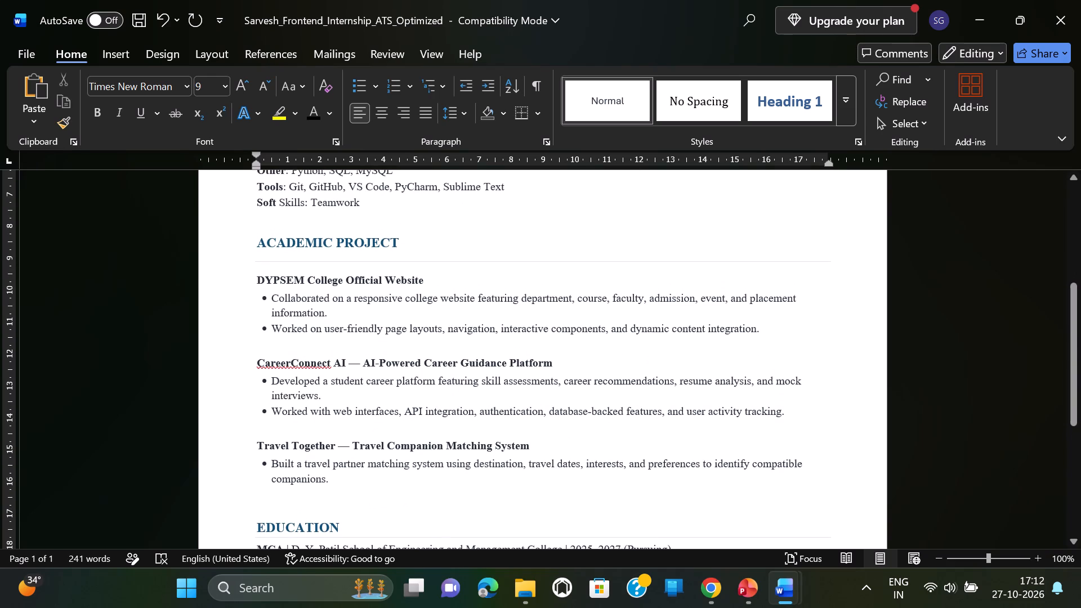
scroll(534, 314, "up", 1)
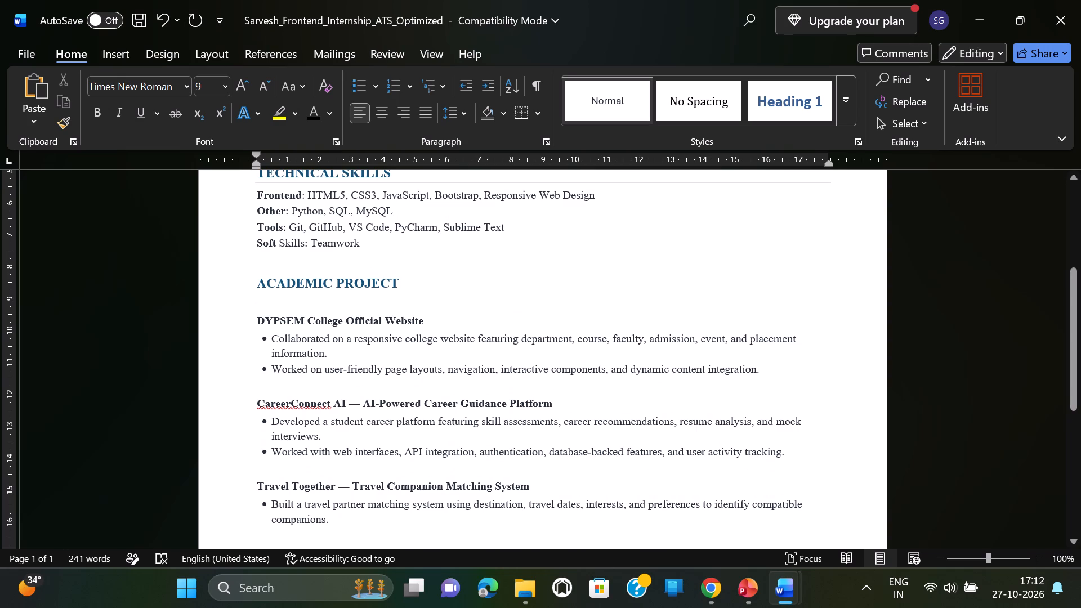
scroll(588, 389, "up", 2)
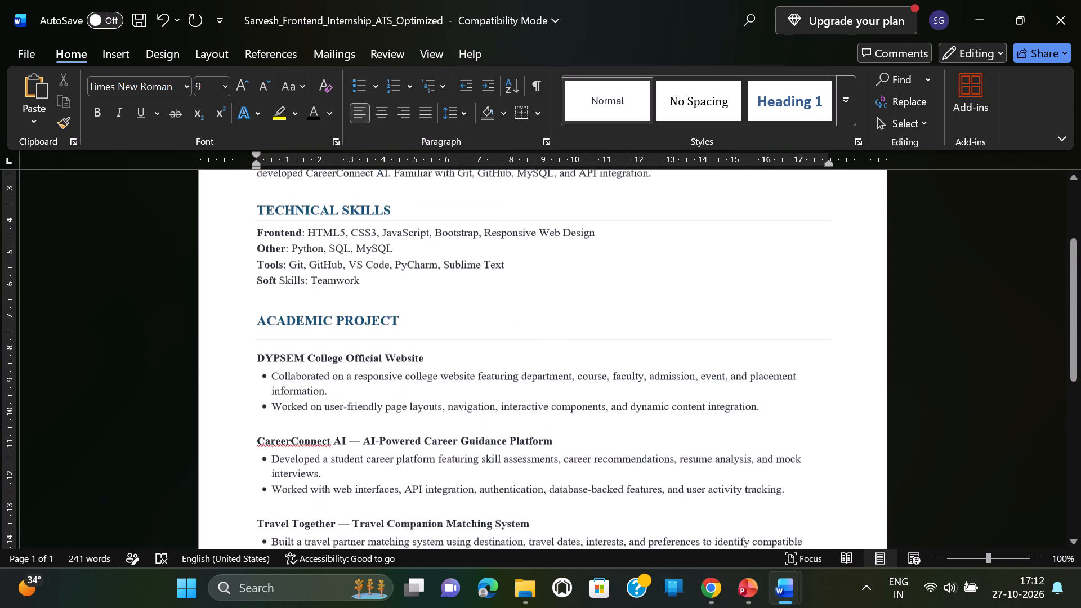
scroll(530, 402, "up", 1)
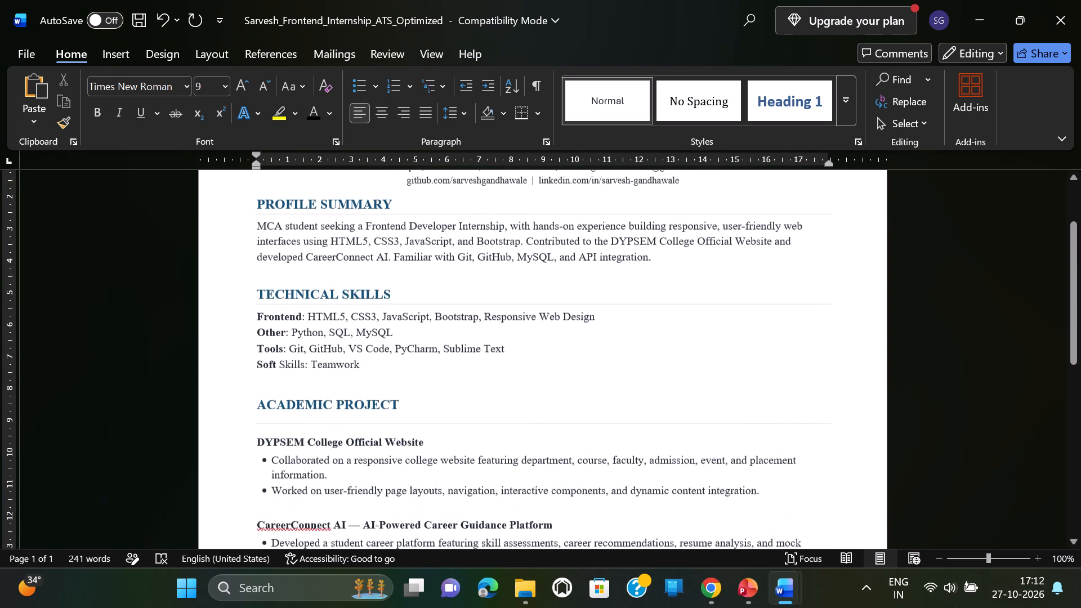
left_click_drag(370, 366, 256, 306)
left_click(432, 332)
scroll(449, 334, "down", 2)
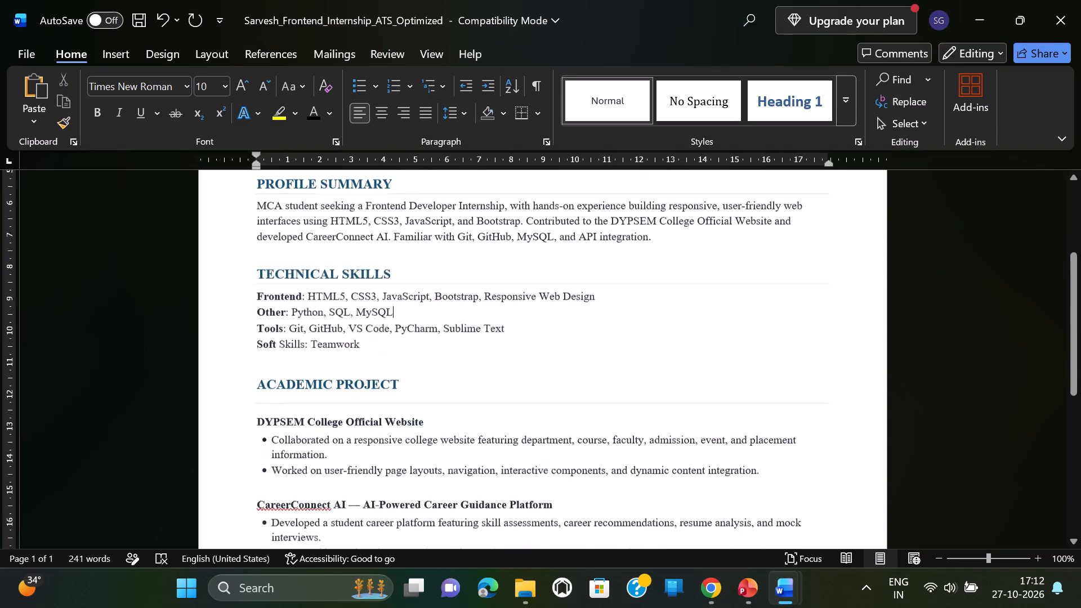
scroll(452, 336, "down", 10)
Save the resume document.
key("ctrl+s")
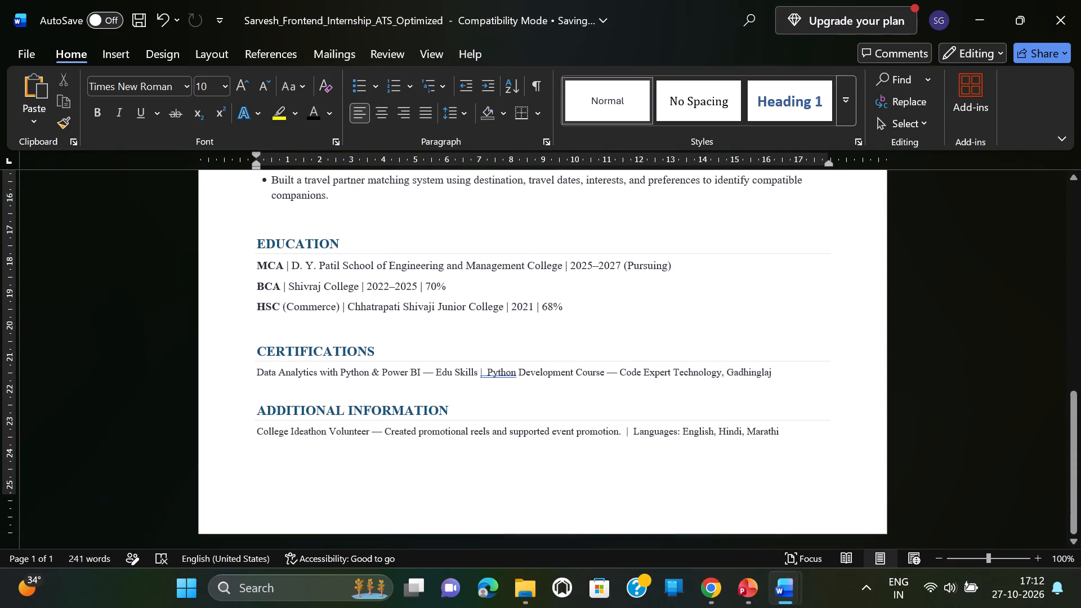
Add a left-aligned blank line between the GitHub and LinkedIn contact line and the Profile Summary heading.
scroll(484, 351, "up", 14)
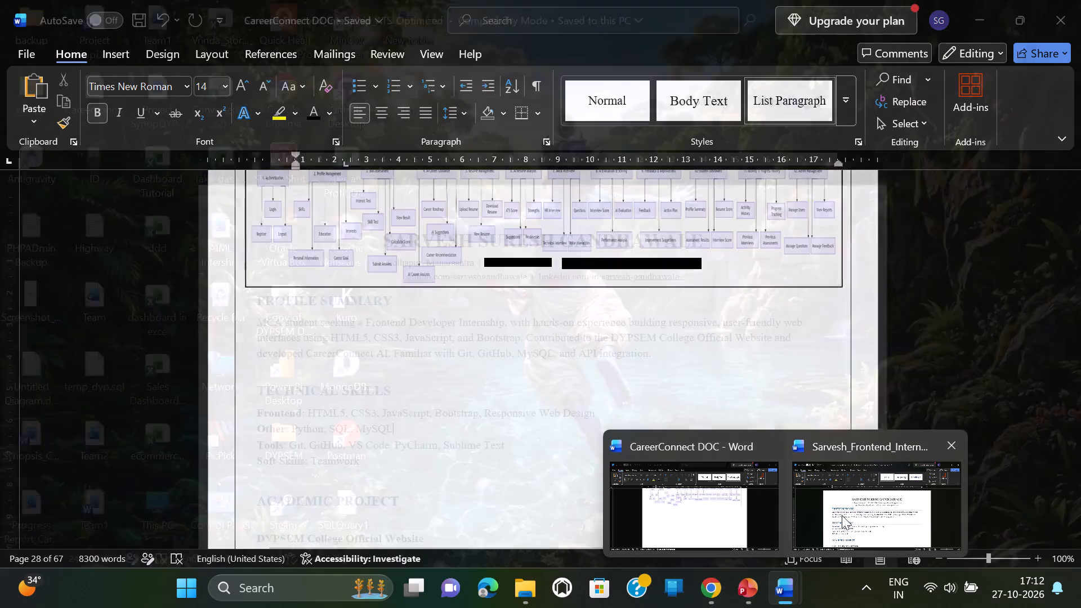
left_click(732, 281)
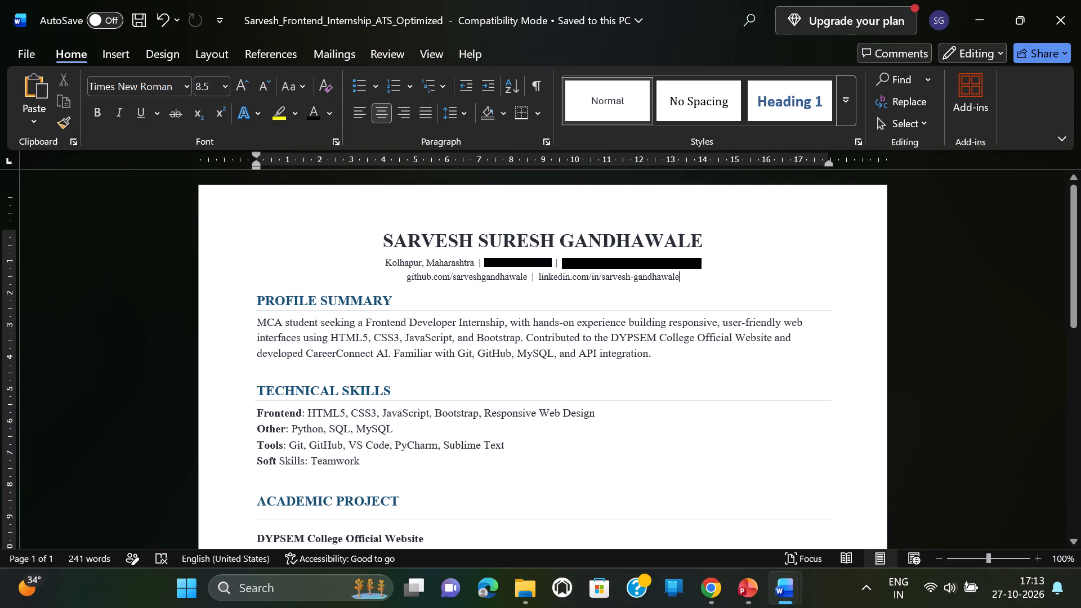
key("Return")
key("BackSpace")
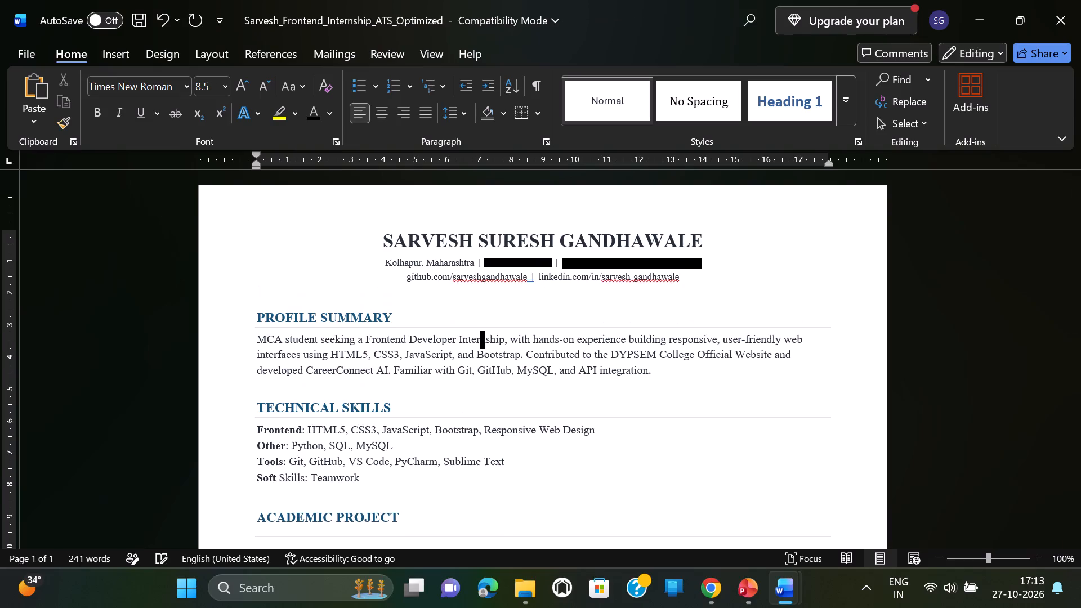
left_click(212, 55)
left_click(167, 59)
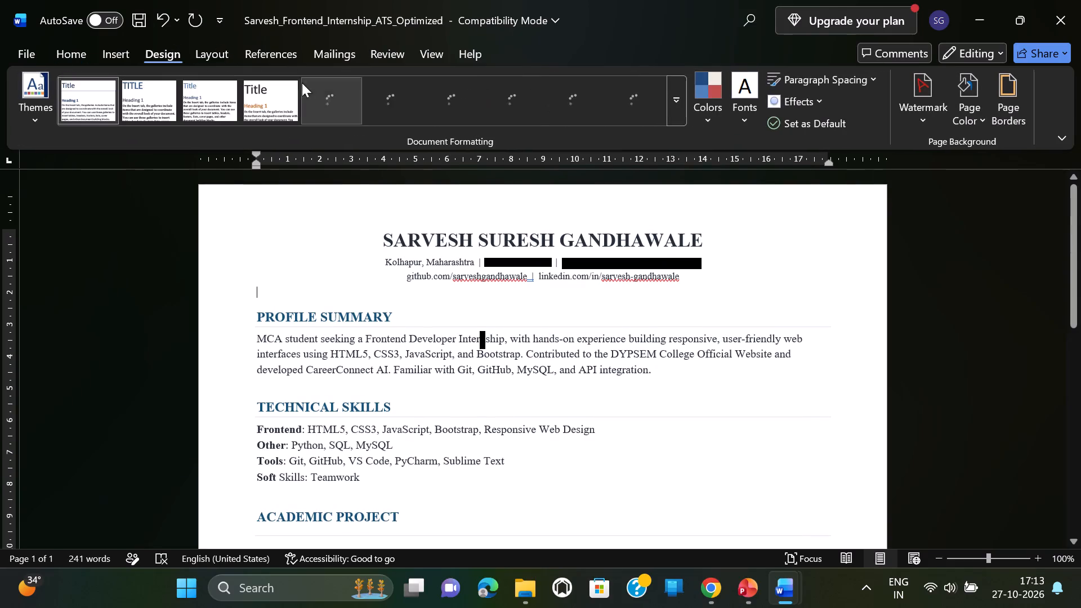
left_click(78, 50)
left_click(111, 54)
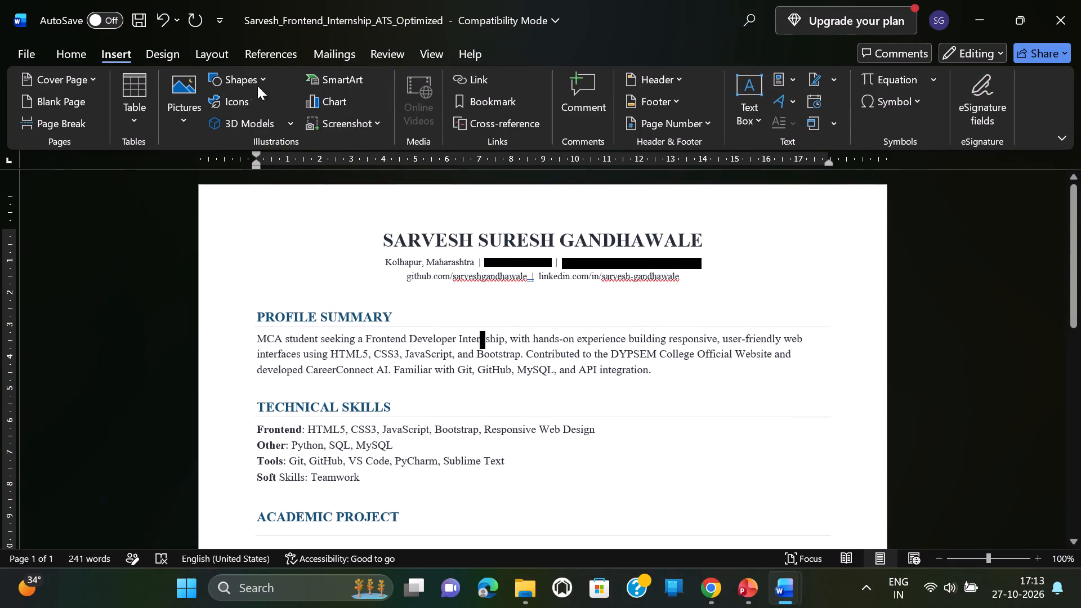
Draw a straight horizontal line about 17.87 cm long between the GitHub and LinkedIn contact line and the Profile Summary heading.
left_click(246, 85)
left_click(242, 129)
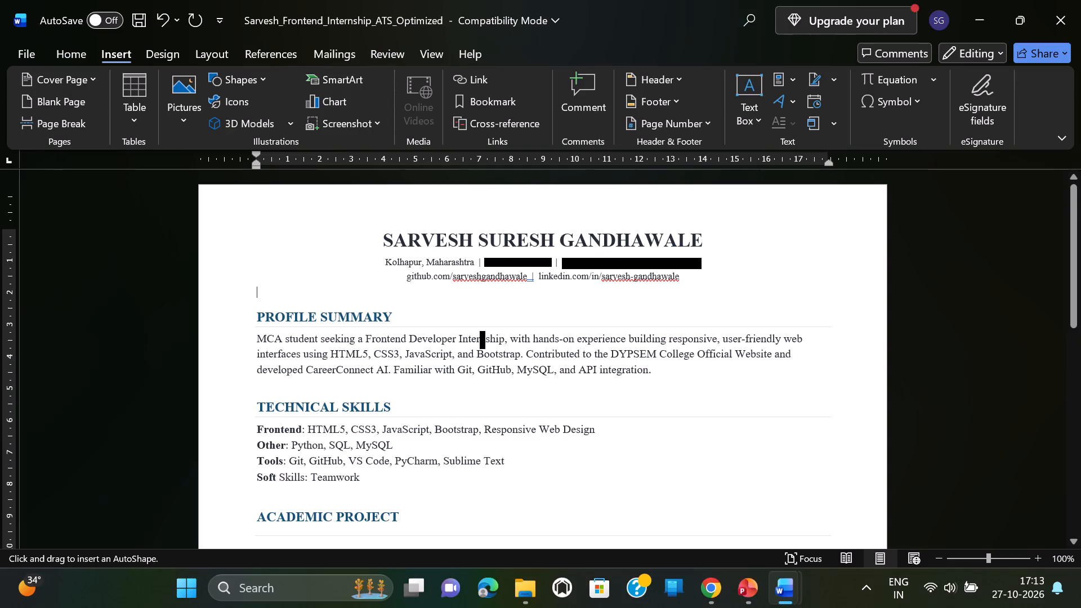
left_click_drag(257, 292, 529, 282)
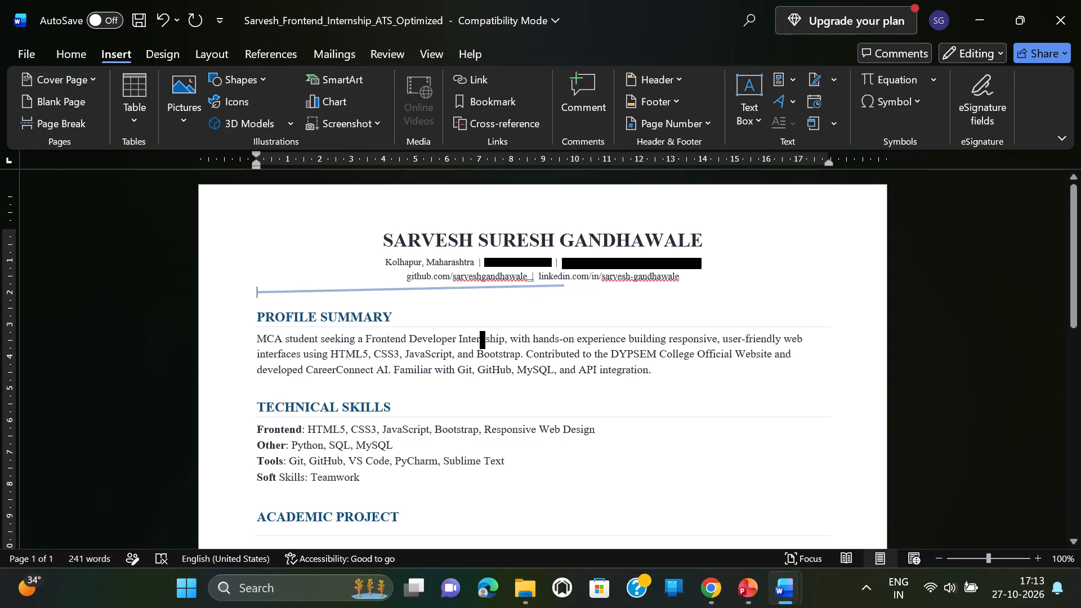
left_click_drag(529, 282, 260, 292)
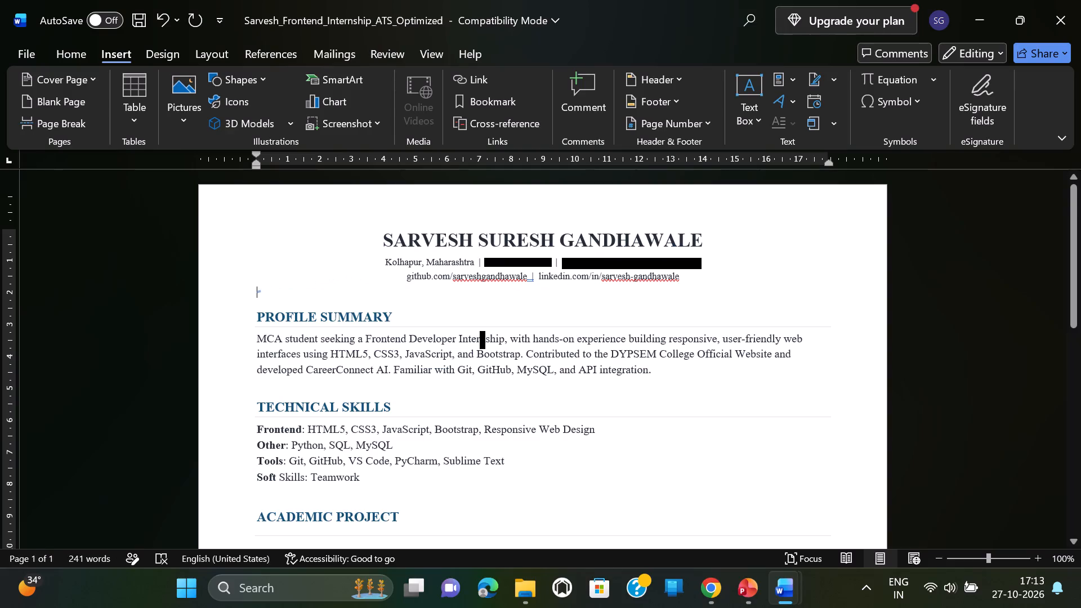
left_click_drag(260, 292, 284, 298)
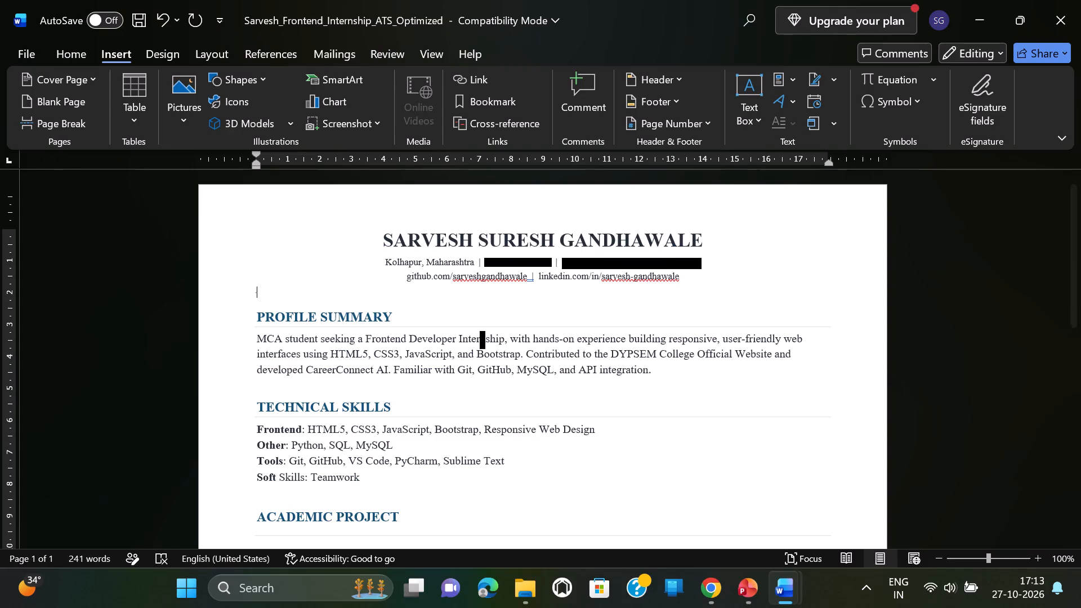
left_click_drag(284, 298, 815, 296)
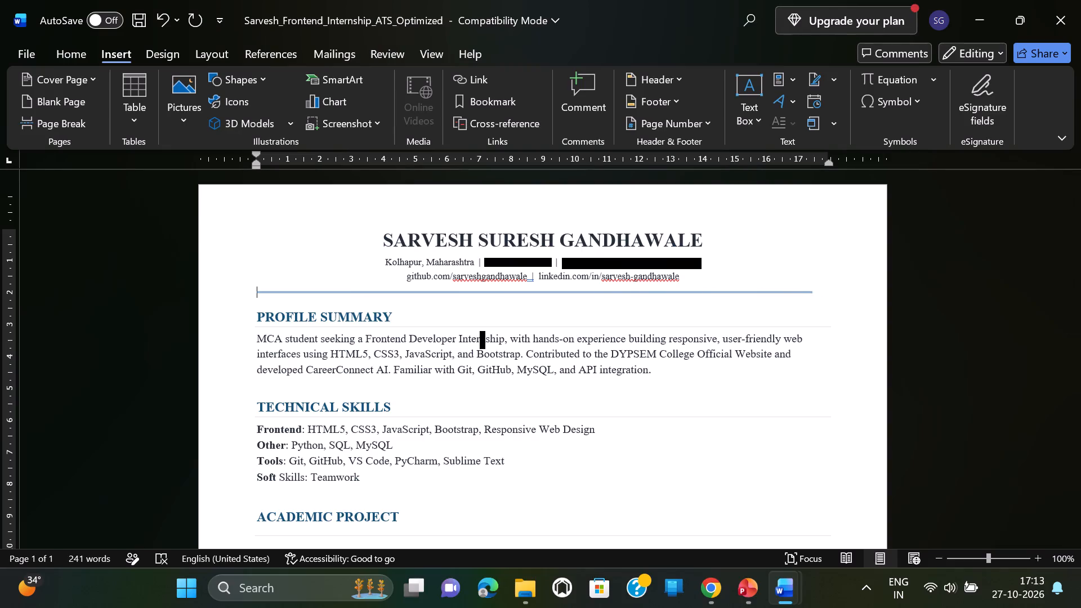
left_click_drag(815, 296, 825, 298)
left_click_drag(825, 298, 827, 297)
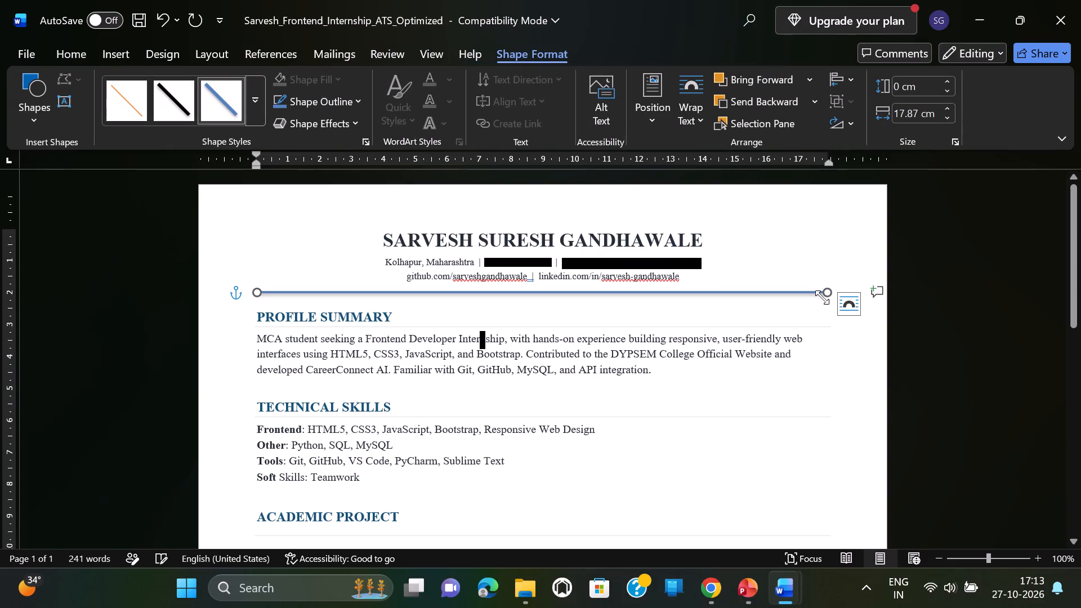
left_click(757, 229)
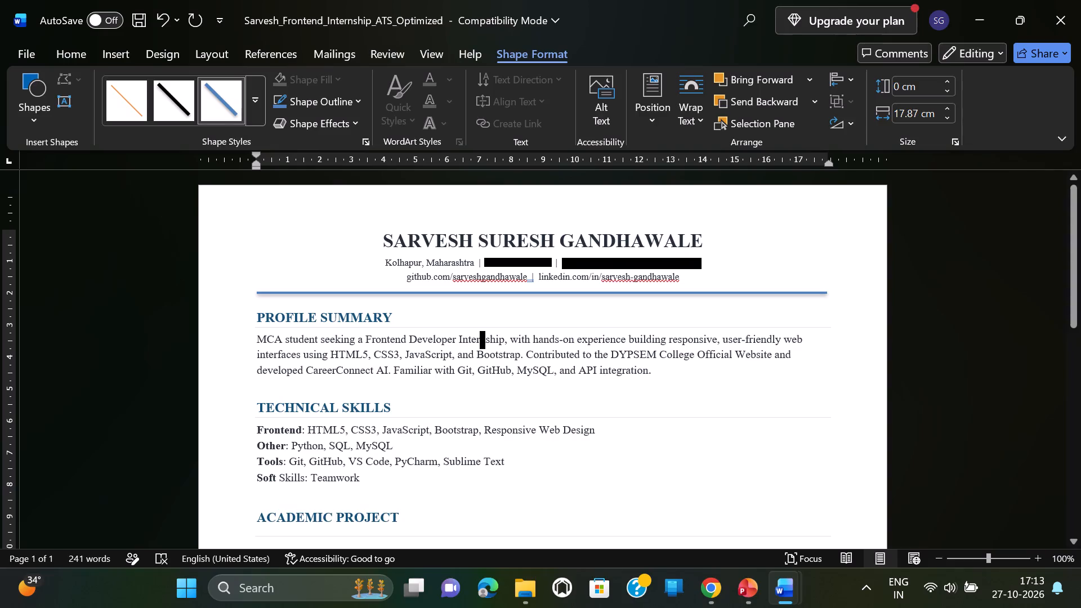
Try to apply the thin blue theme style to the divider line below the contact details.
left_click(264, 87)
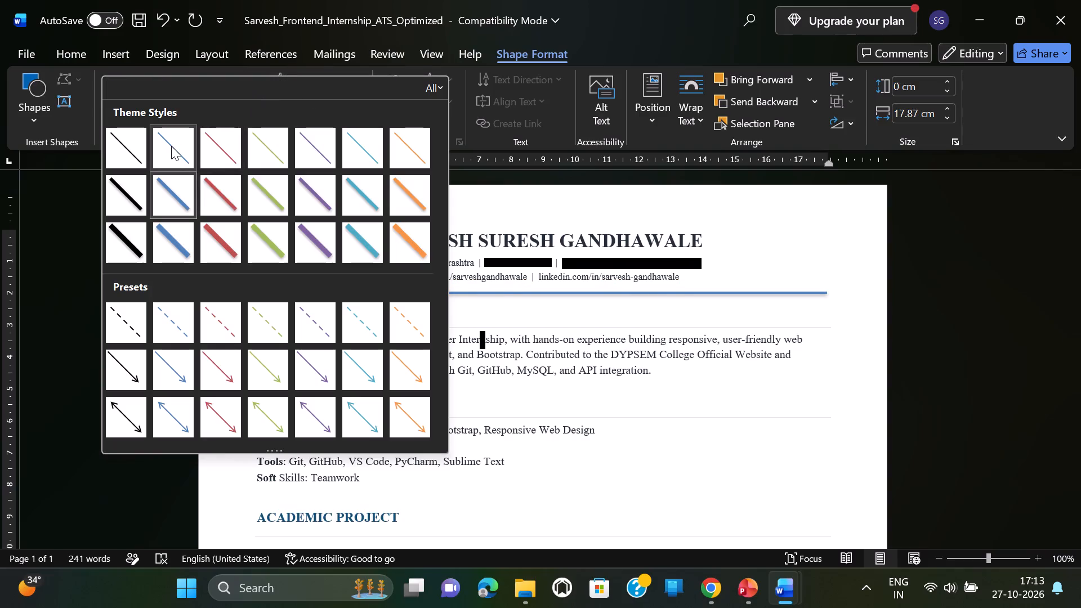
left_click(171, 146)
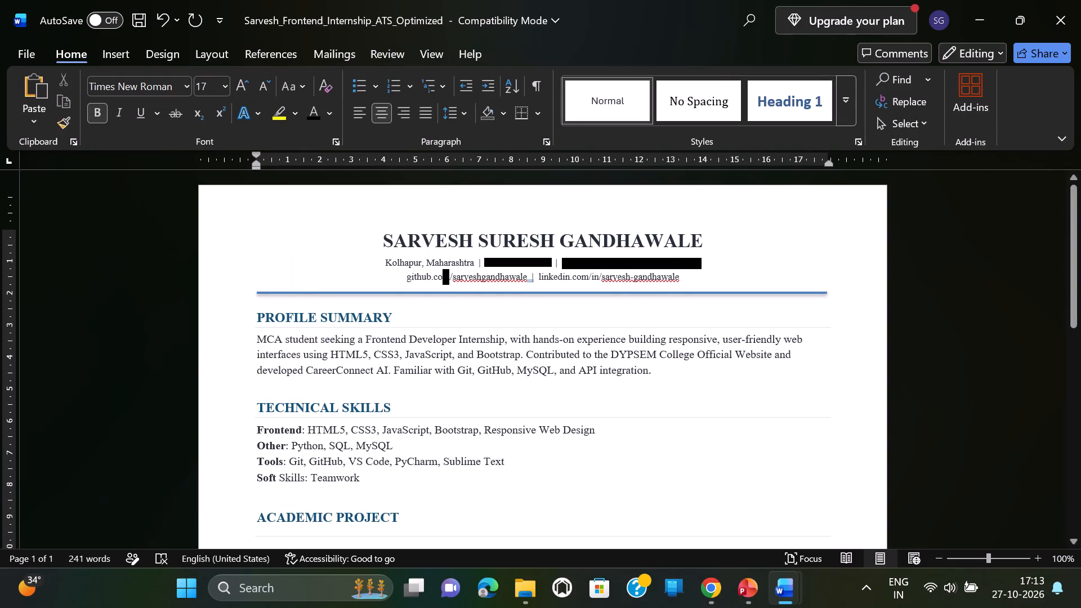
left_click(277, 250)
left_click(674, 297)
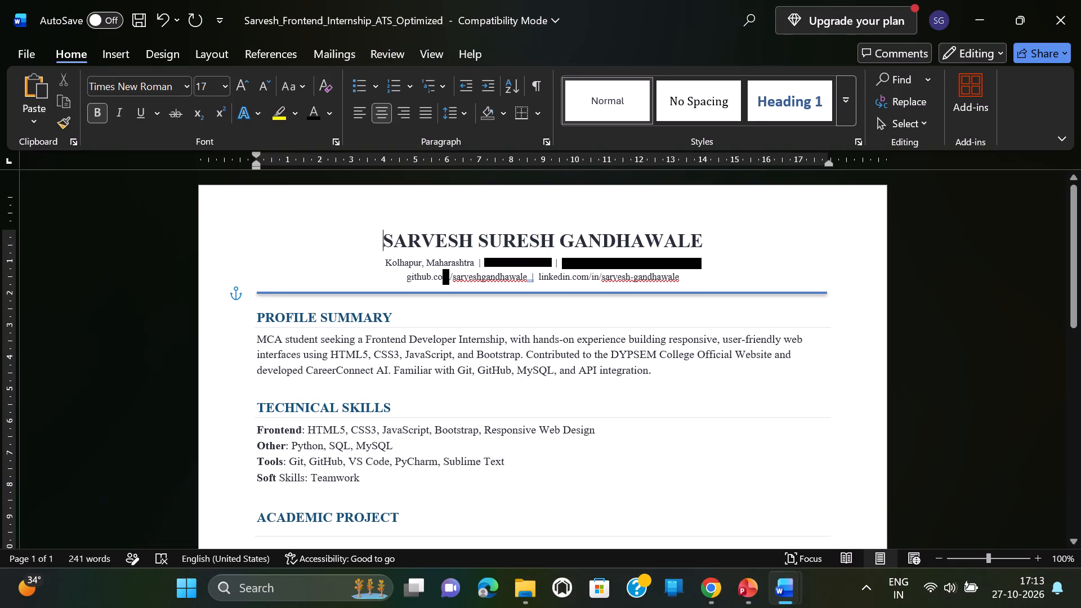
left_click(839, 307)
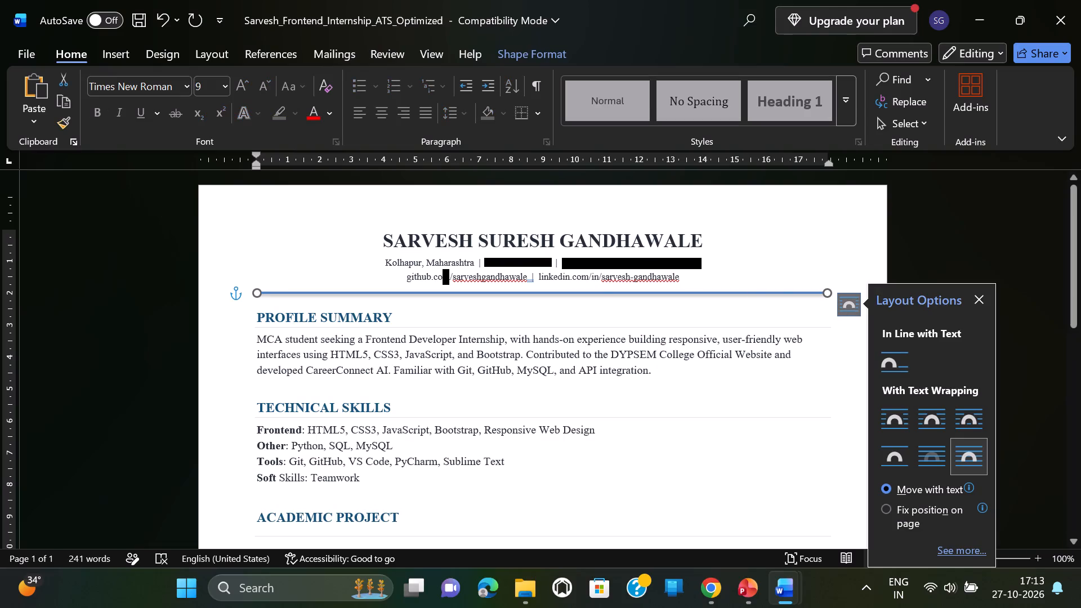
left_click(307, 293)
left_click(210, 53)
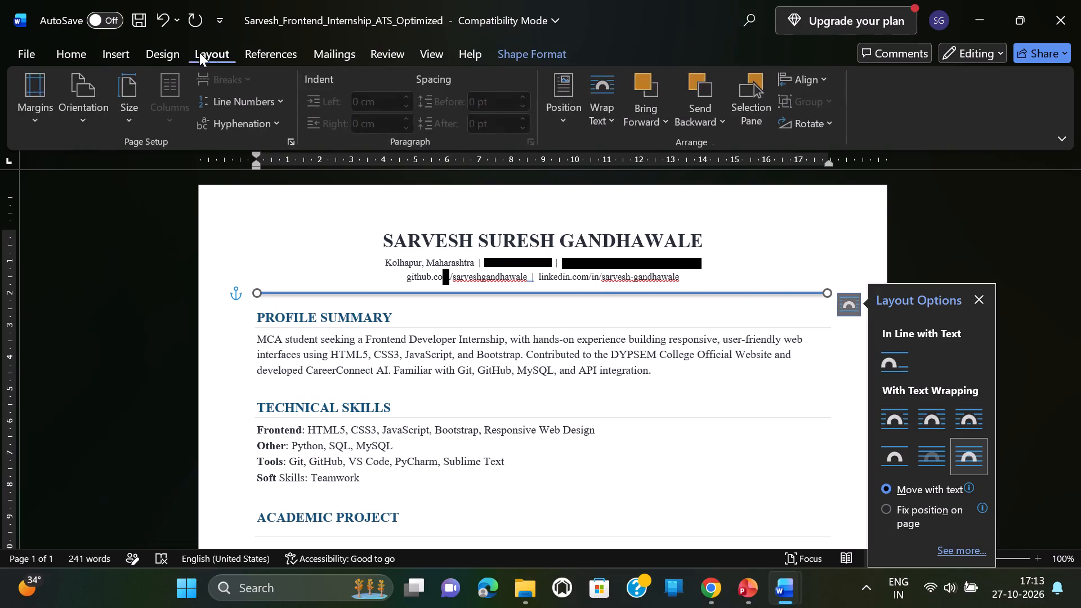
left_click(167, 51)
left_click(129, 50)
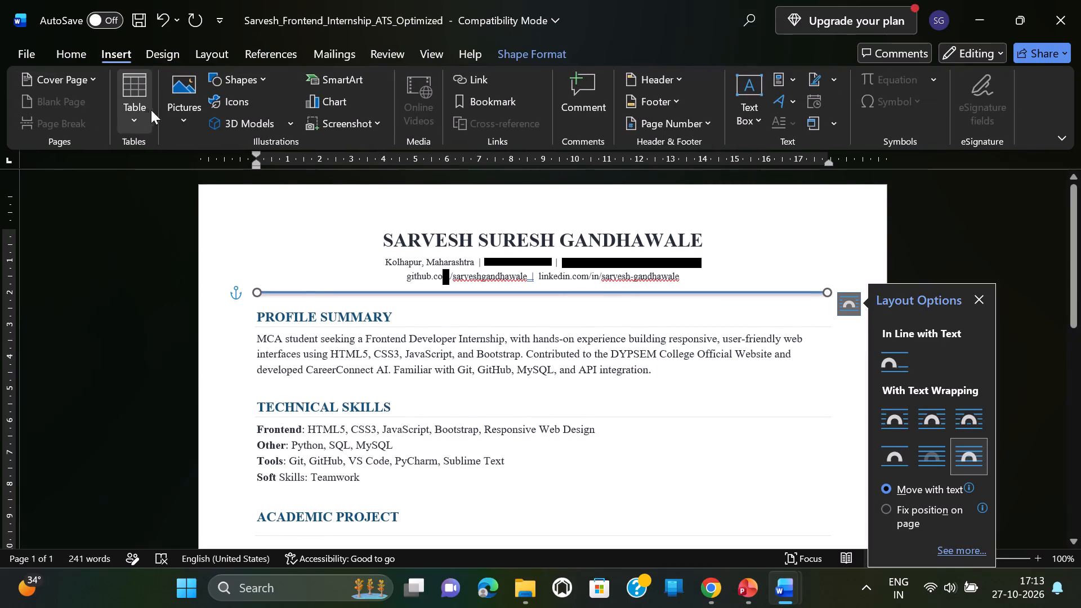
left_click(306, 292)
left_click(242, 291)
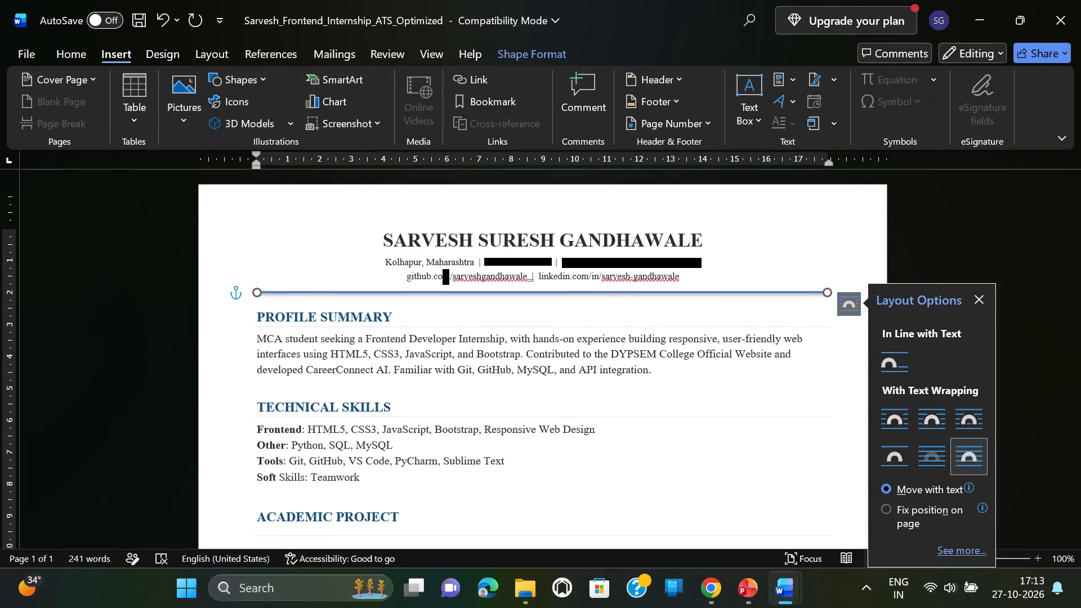
Apply the thin solid teal theme style to the divider line below the contact details.
left_click(424, 286)
left_click(422, 291)
double_click(422, 291)
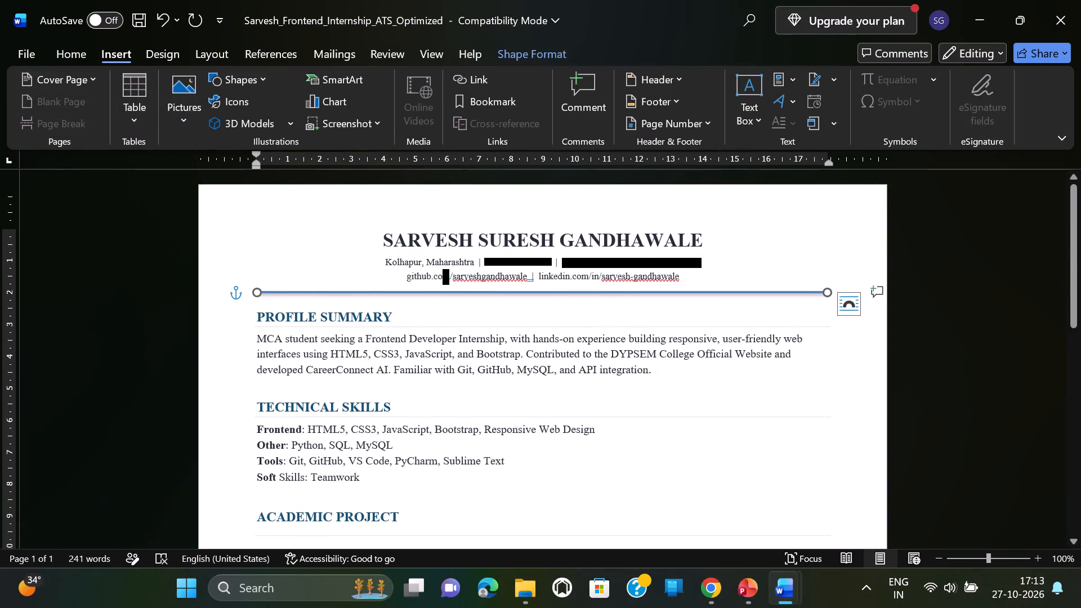
left_click(258, 107)
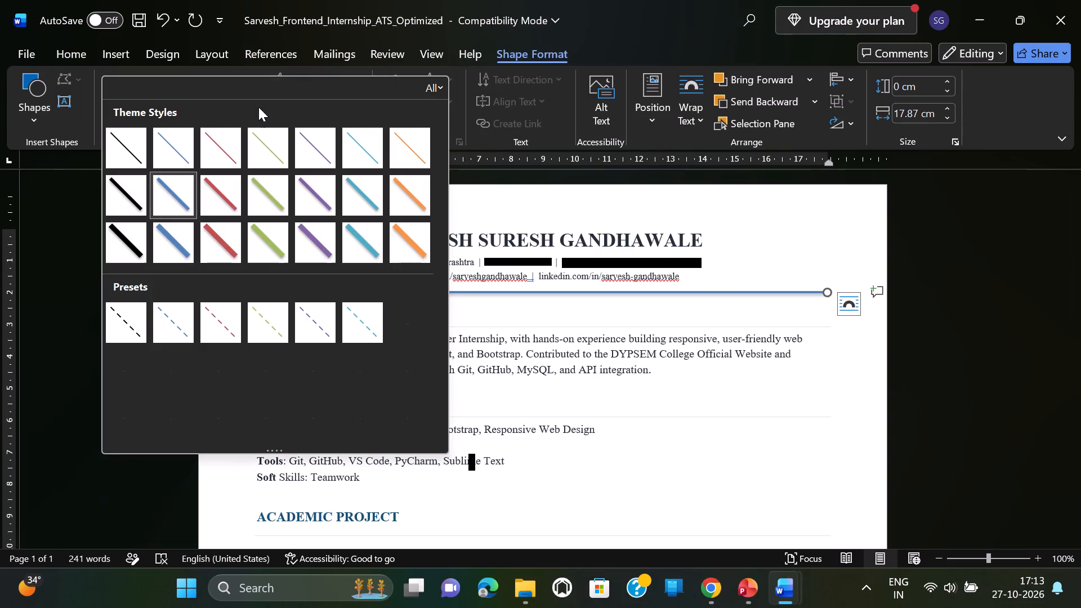
left_click(441, 84)
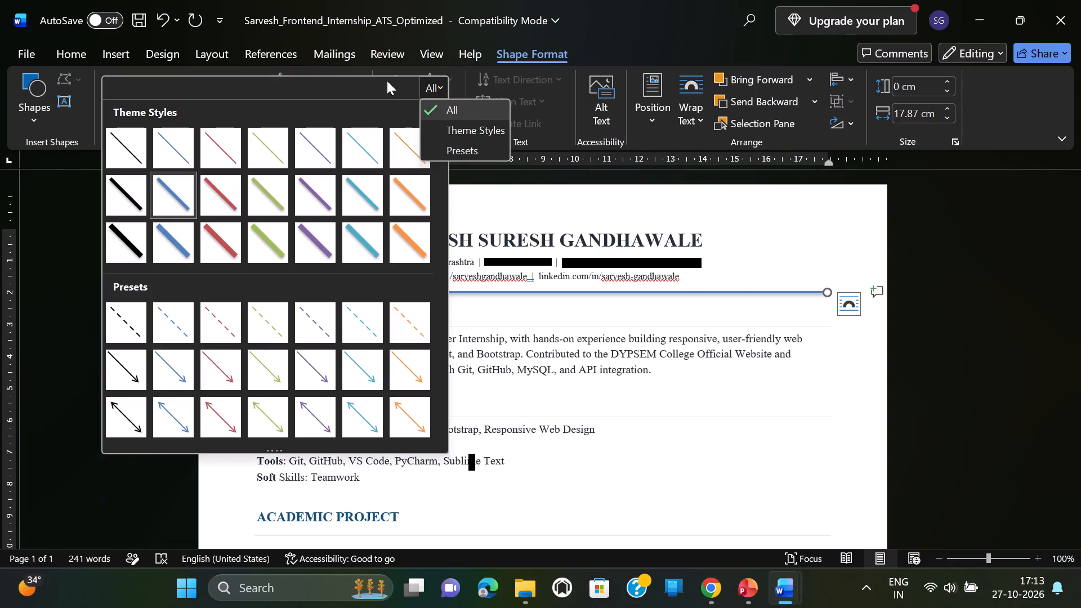
left_click(387, 81)
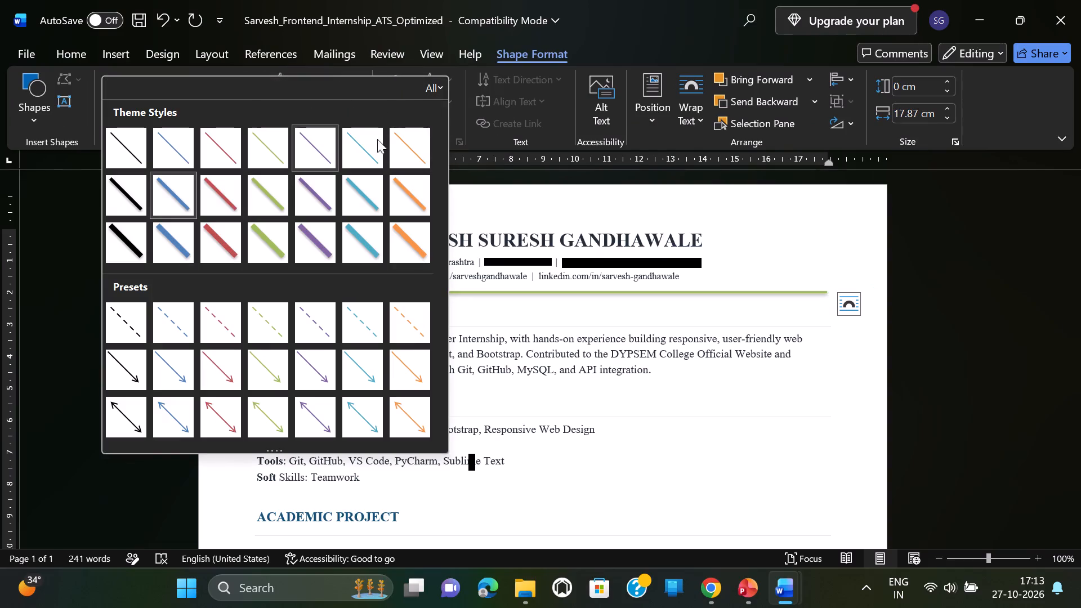
left_click(378, 139)
left_click(333, 253)
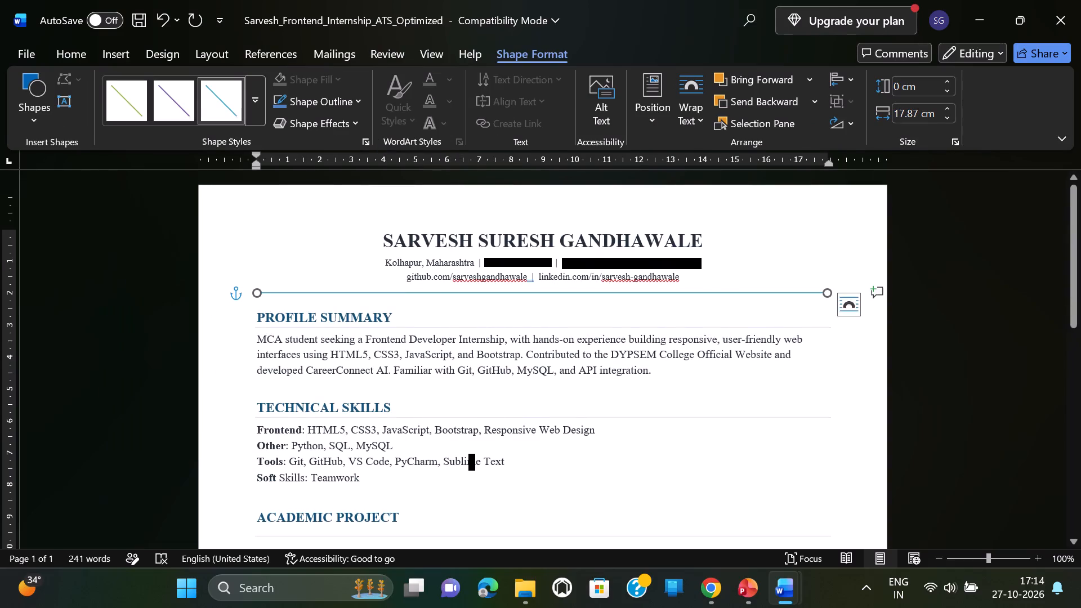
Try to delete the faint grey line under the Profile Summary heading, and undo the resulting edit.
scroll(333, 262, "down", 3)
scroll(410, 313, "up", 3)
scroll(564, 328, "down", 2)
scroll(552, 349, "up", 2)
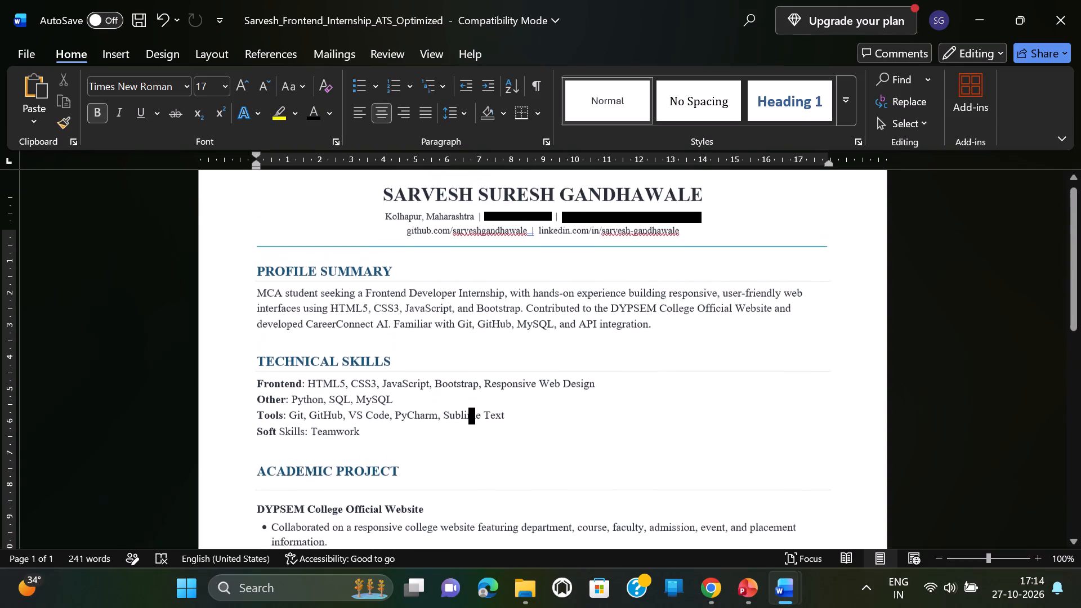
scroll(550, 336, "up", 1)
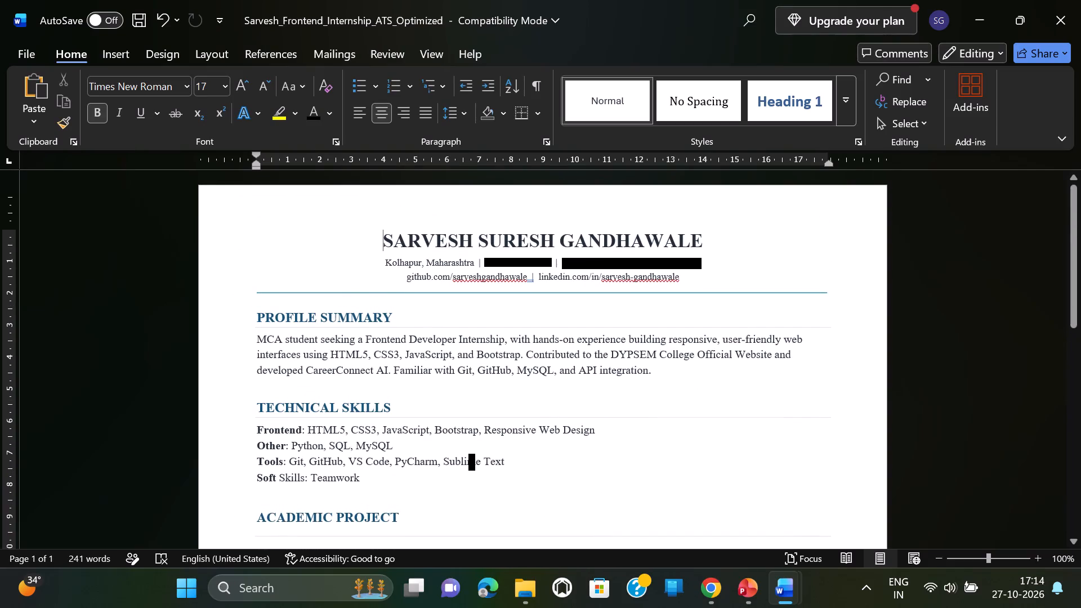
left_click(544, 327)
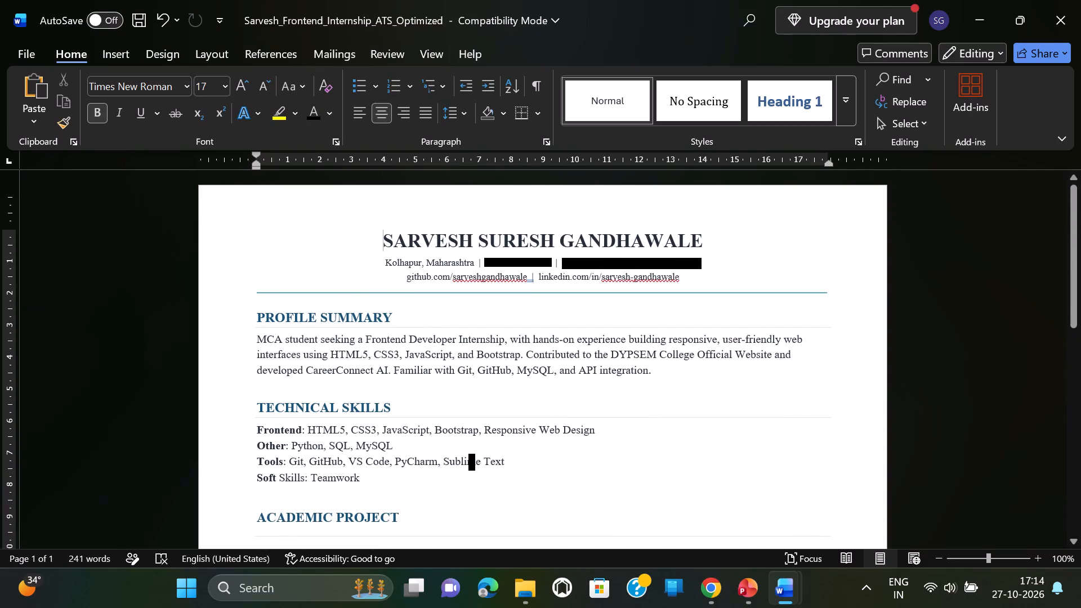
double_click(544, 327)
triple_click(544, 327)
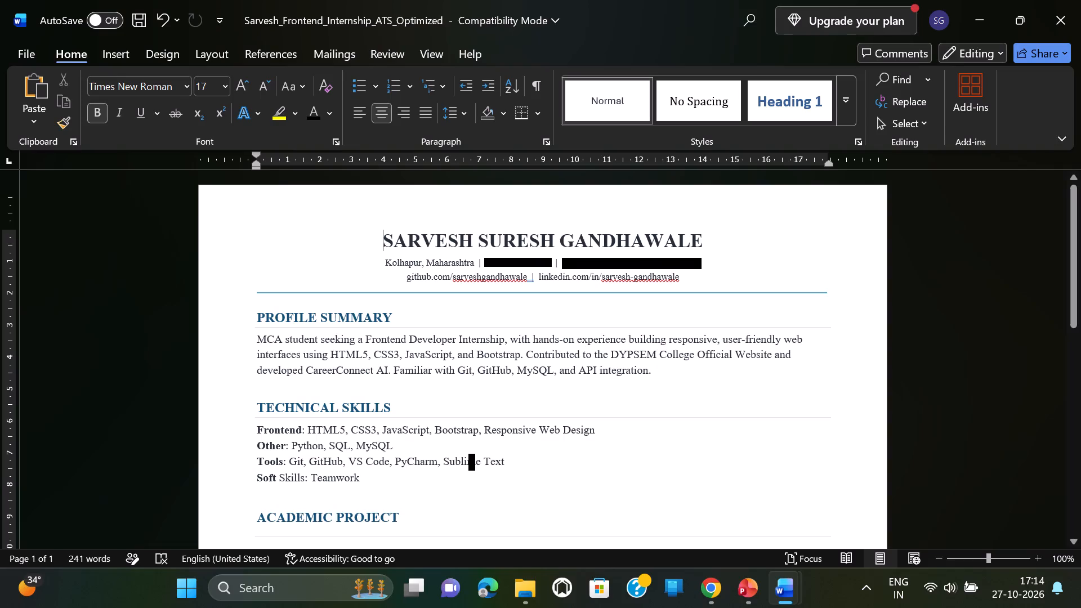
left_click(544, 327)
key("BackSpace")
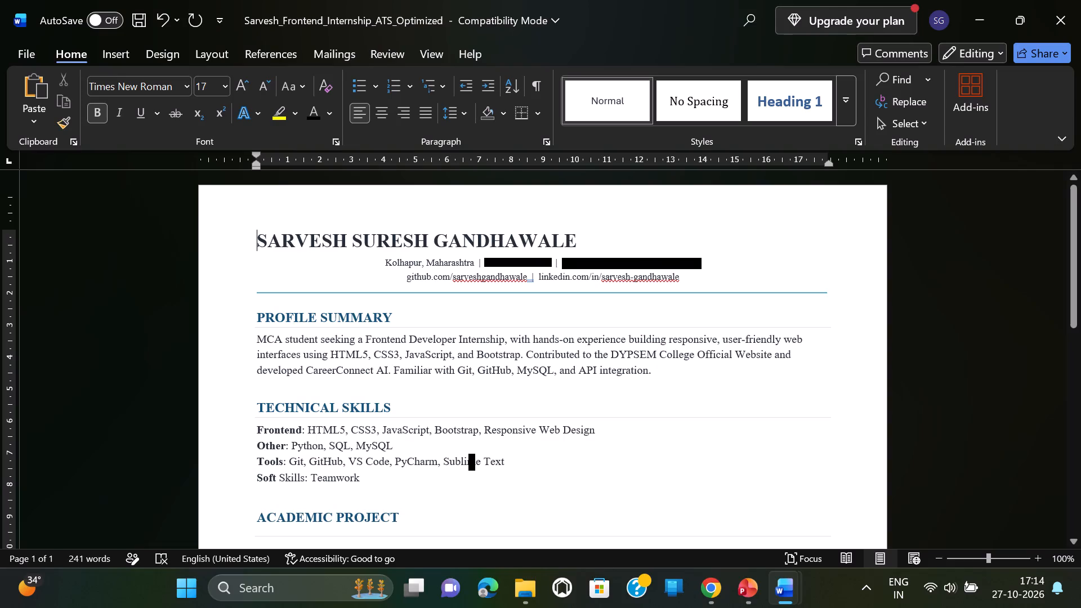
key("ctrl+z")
Save the resume document.
key("ctrl+s")
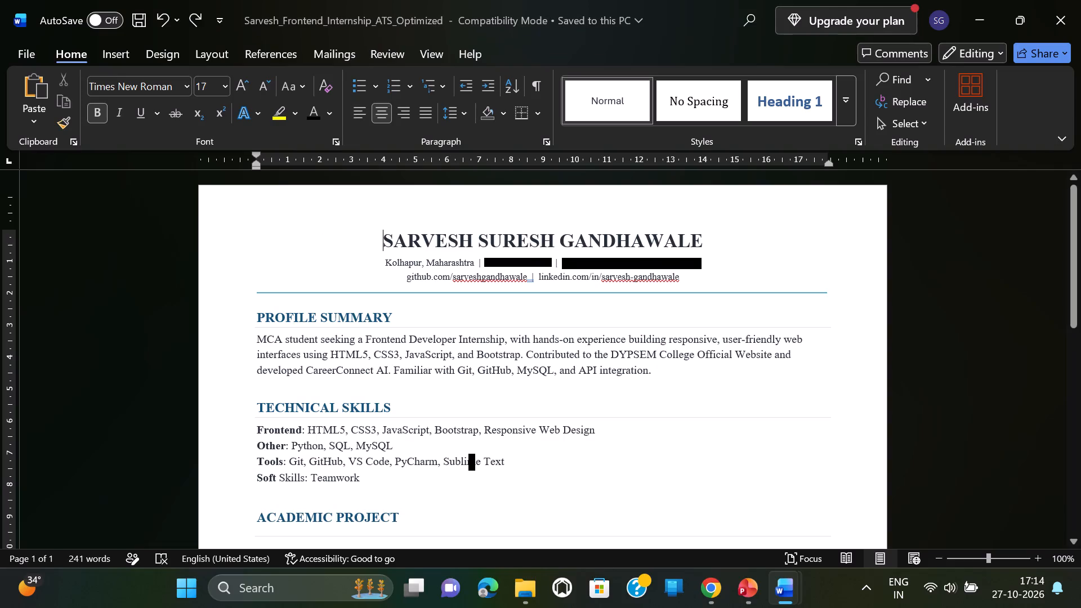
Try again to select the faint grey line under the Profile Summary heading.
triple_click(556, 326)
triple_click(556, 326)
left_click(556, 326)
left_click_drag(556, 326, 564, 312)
Review the resume's section spacing and divider lines from the Profile Summary to Additional Information and back up to Academic Project.
scroll(501, 328, "down", 2)
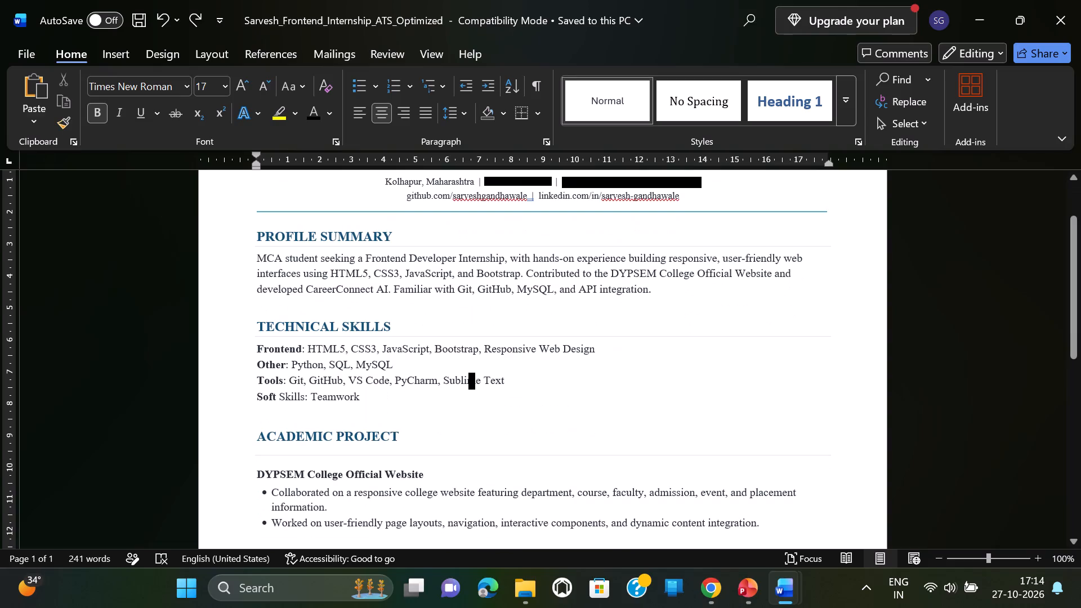
scroll(432, 332, "down", 2)
scroll(432, 332, "up", 2)
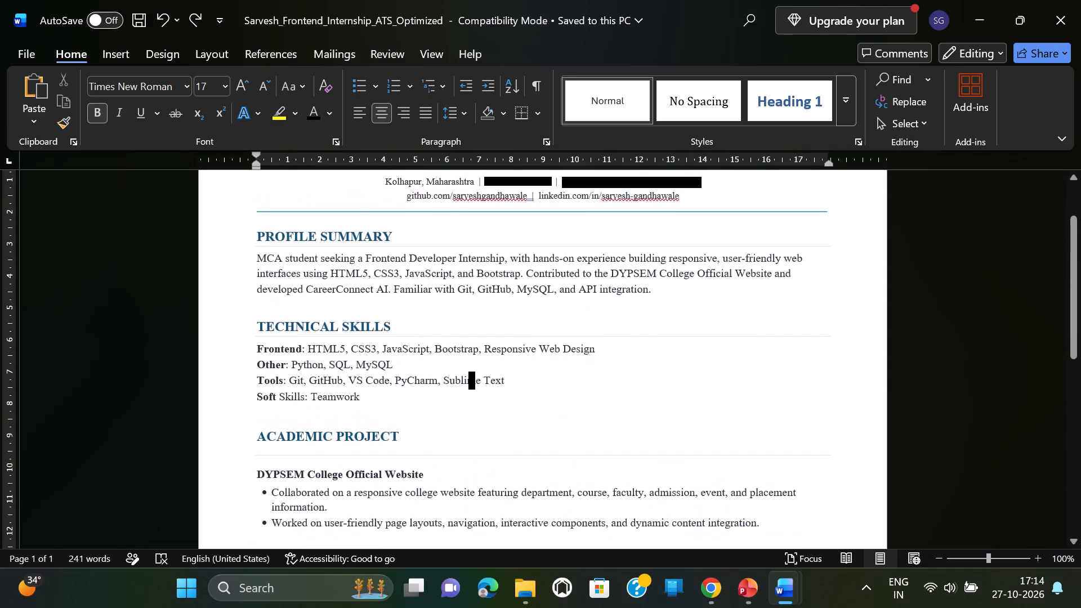
scroll(432, 330, "down", 12)
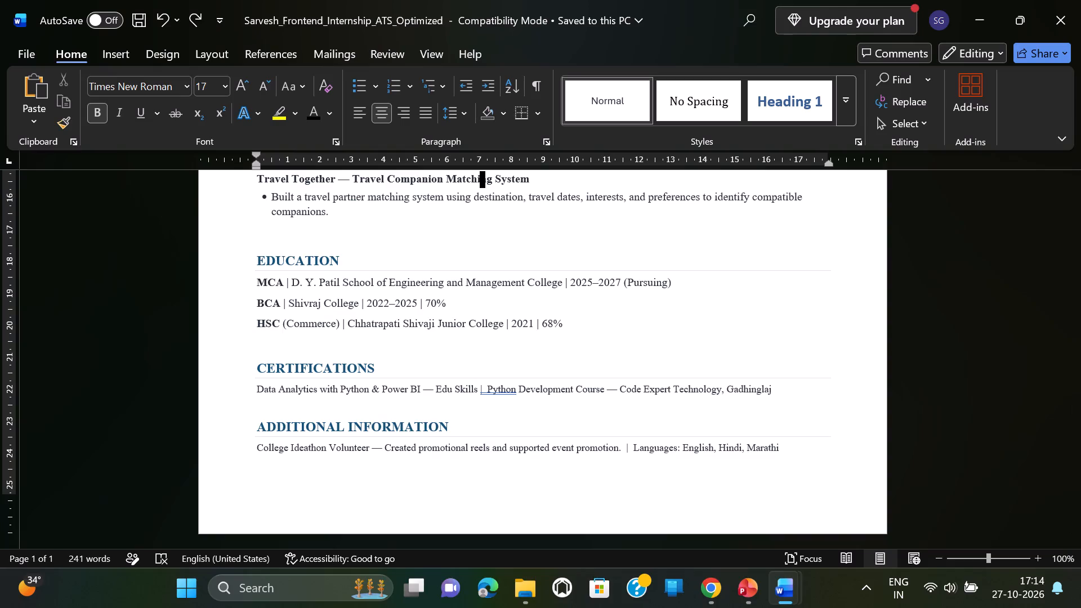
scroll(430, 332, "up", 6)
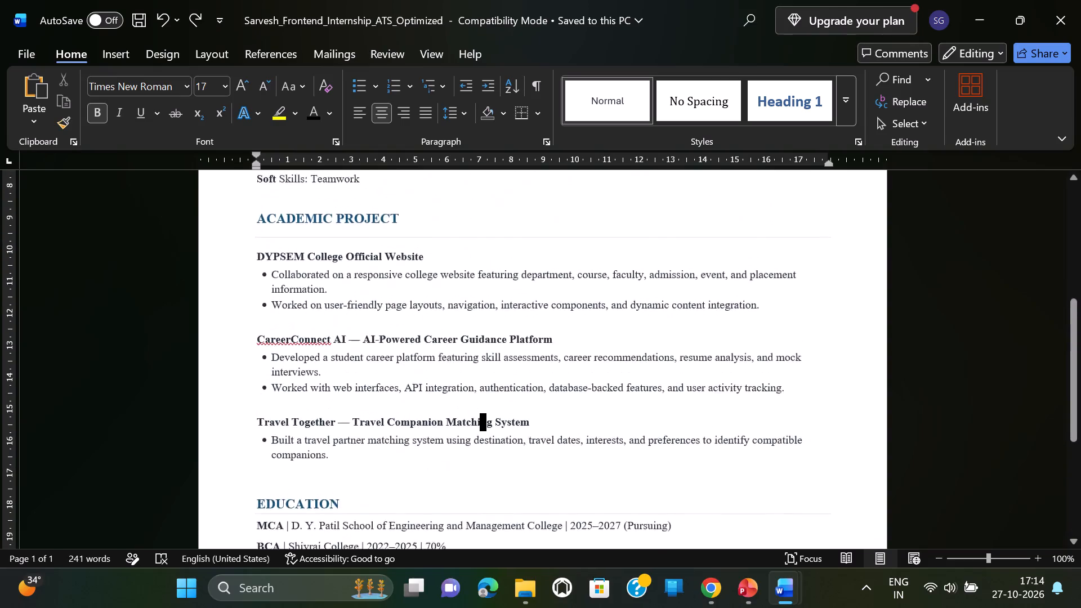